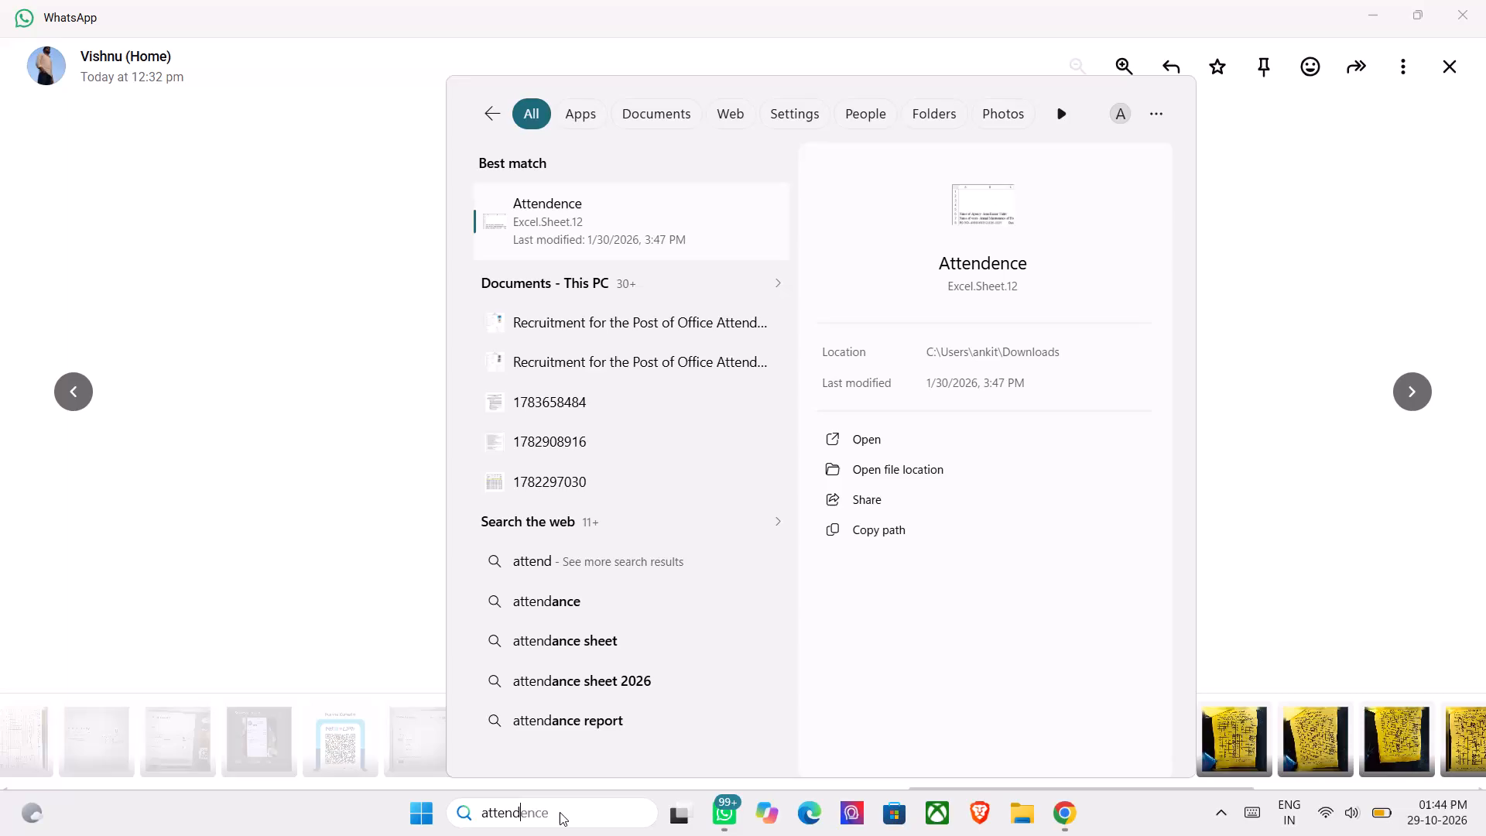
# Open the Attendence workbook from the search results.
pyautogui.press('Return')
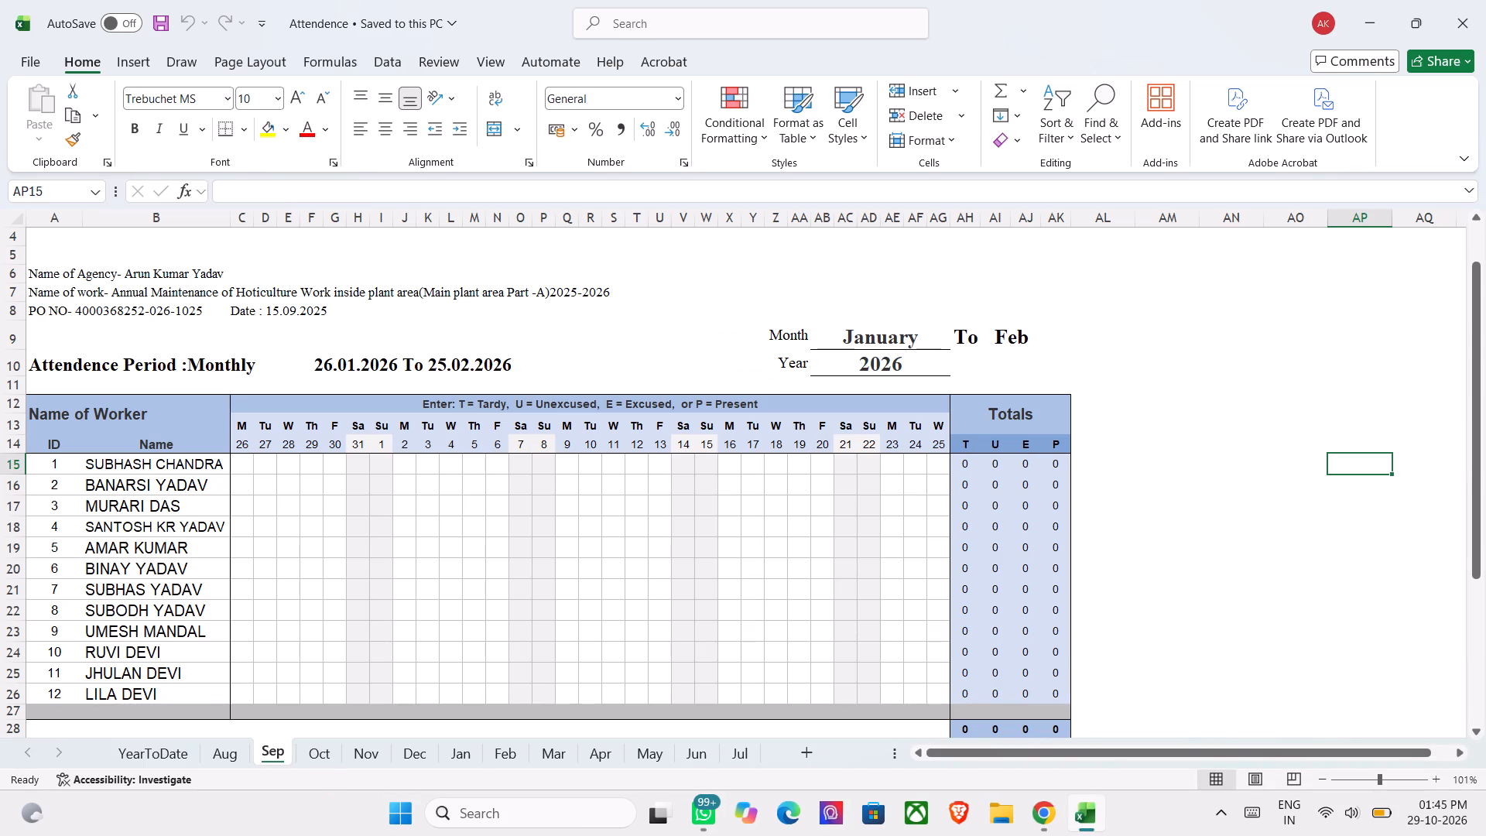
# Set the starting month in the Sep sheet's attendance header to sep.
pyautogui.click(878, 337)
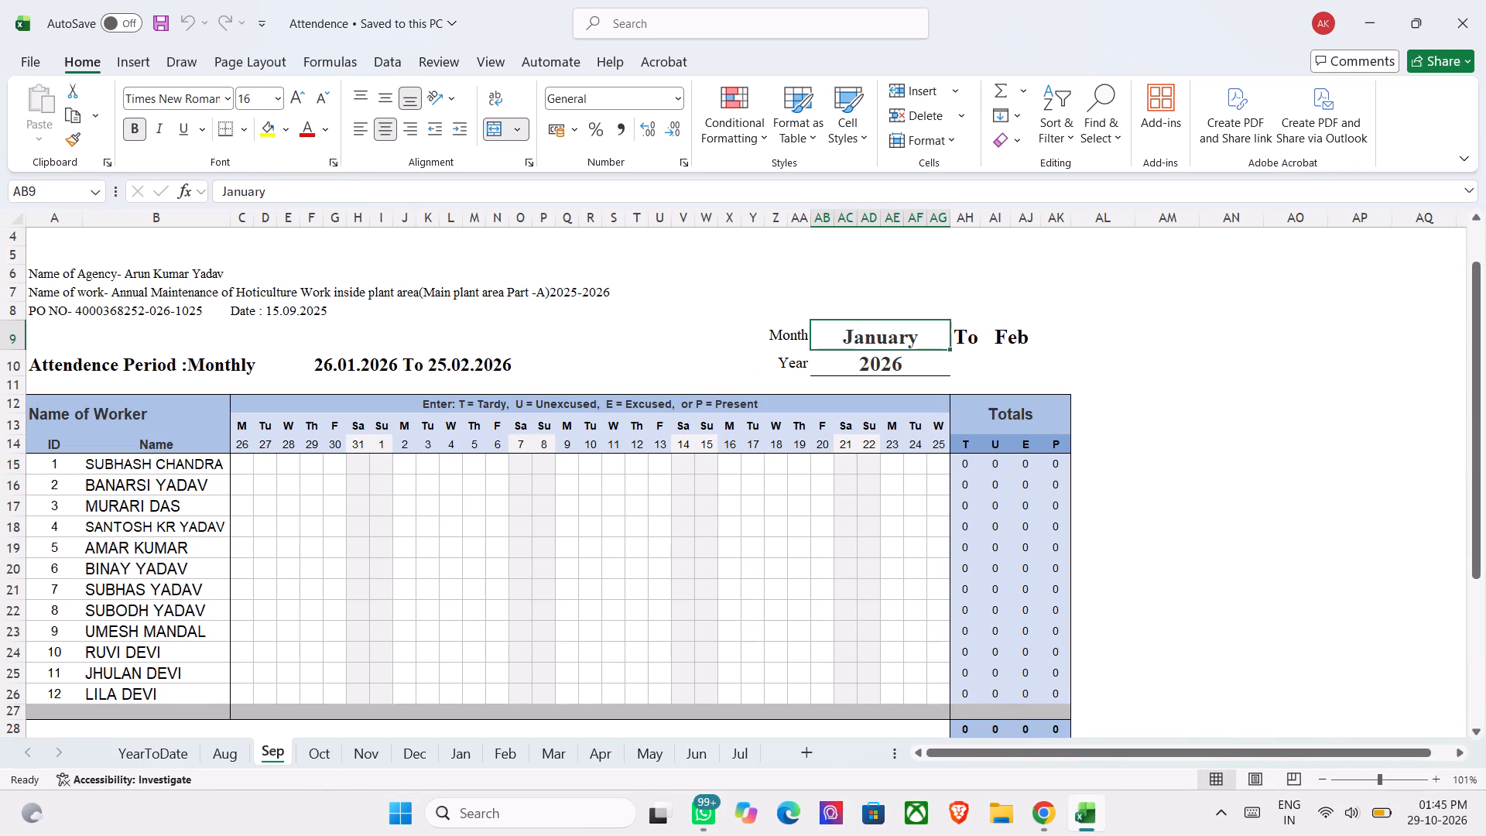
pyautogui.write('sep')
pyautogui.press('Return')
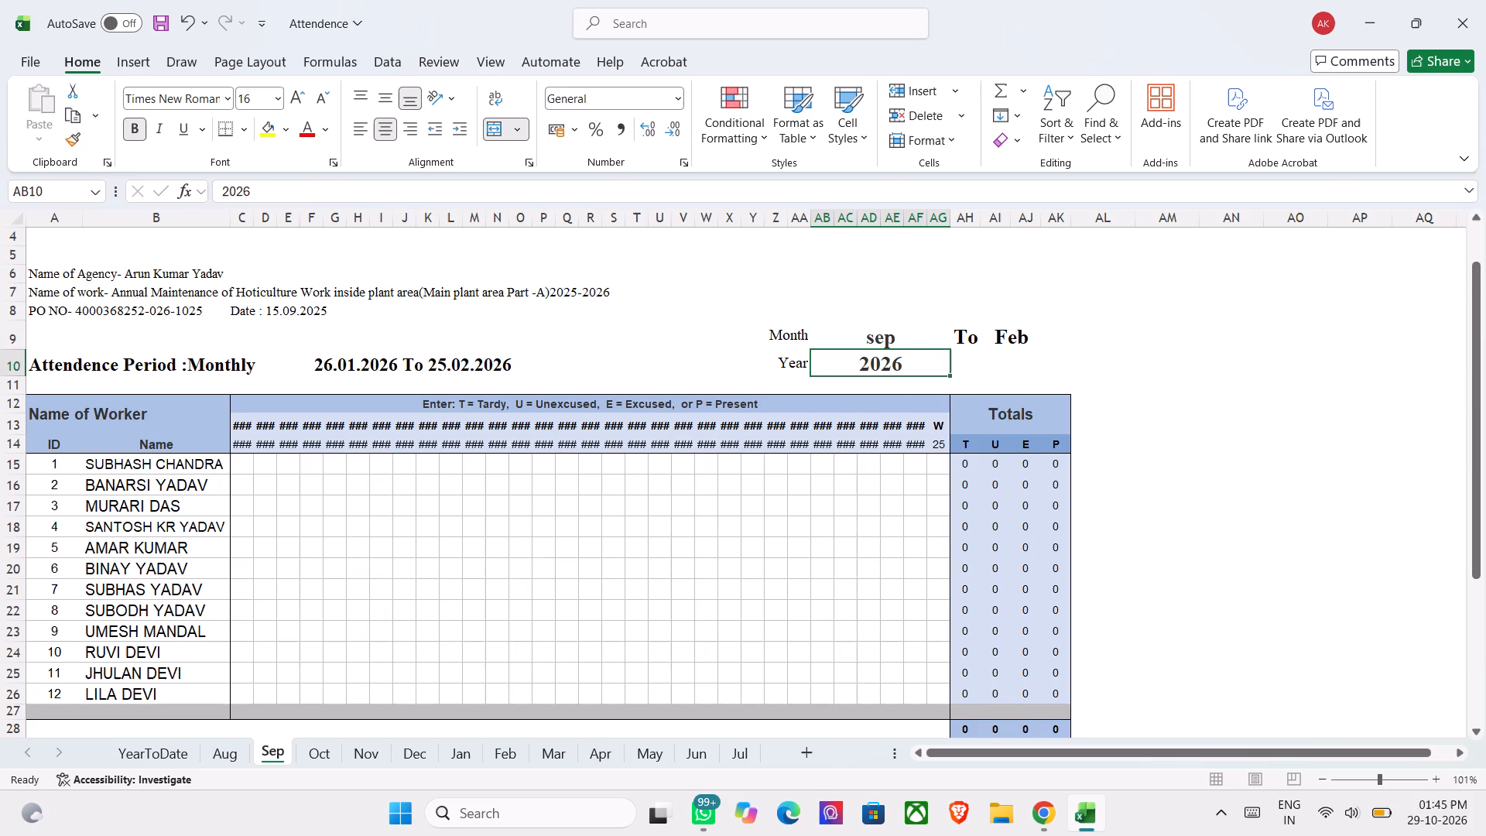
# Check the ending month cells beside the Month field and reselect the starting month cell.
pyautogui.click(999, 340)
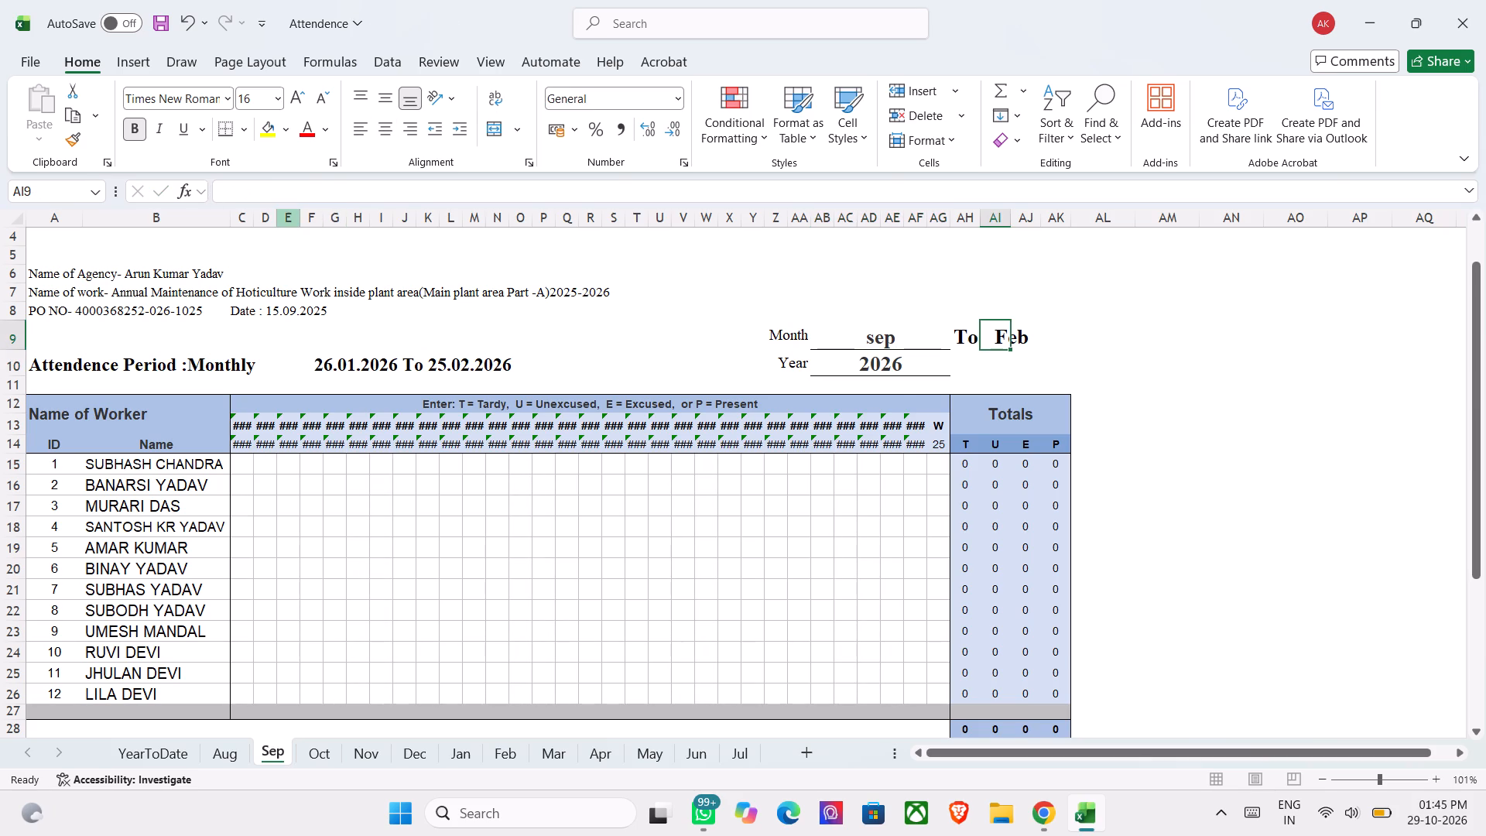
pyautogui.click(1017, 344)
pyautogui.click(895, 340)
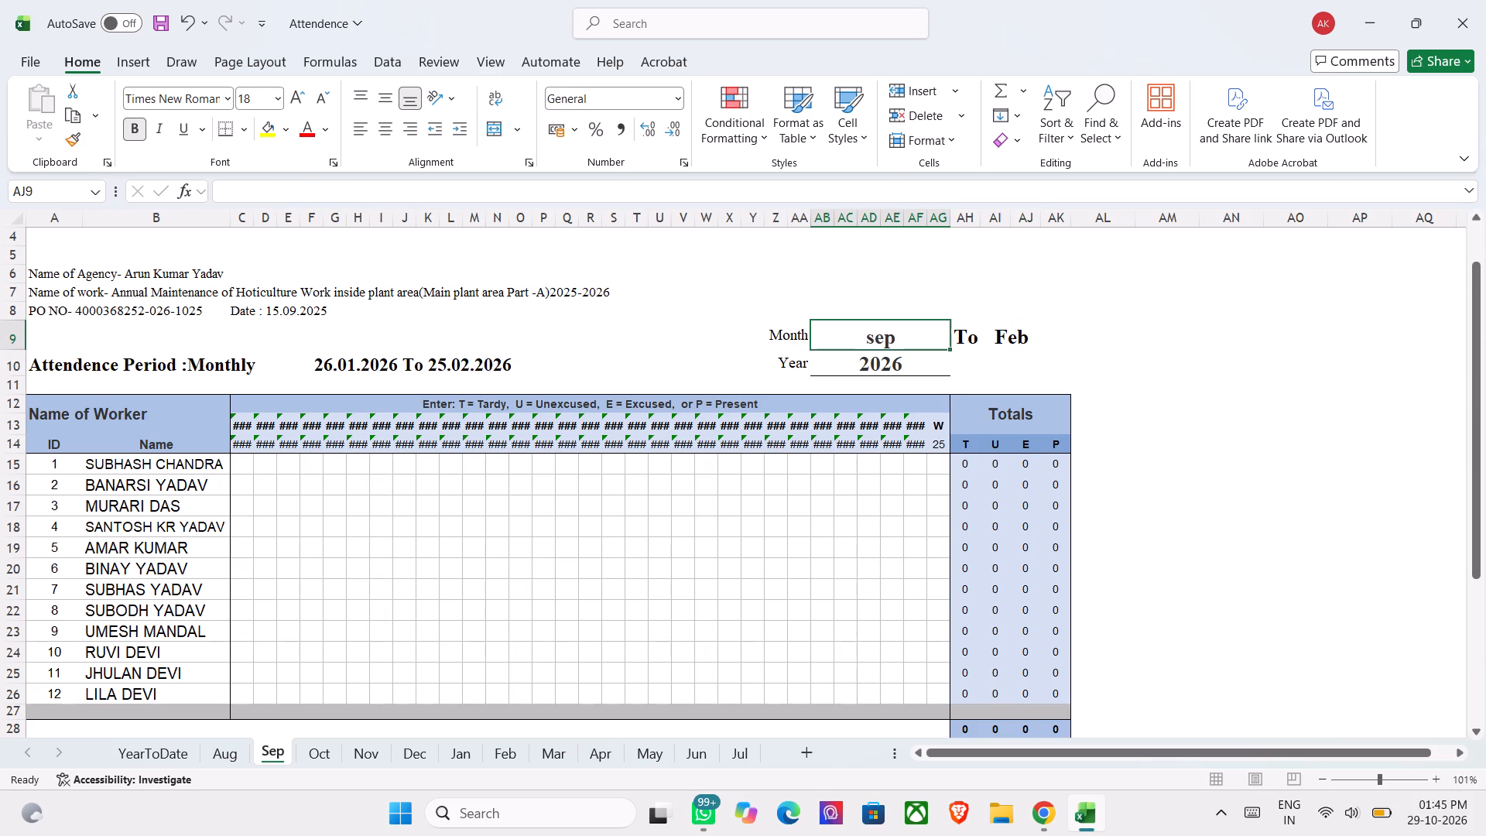
# Change the end-month text beside the Month field on the Sep sheet to "To oct".
pyautogui.click(974, 340)
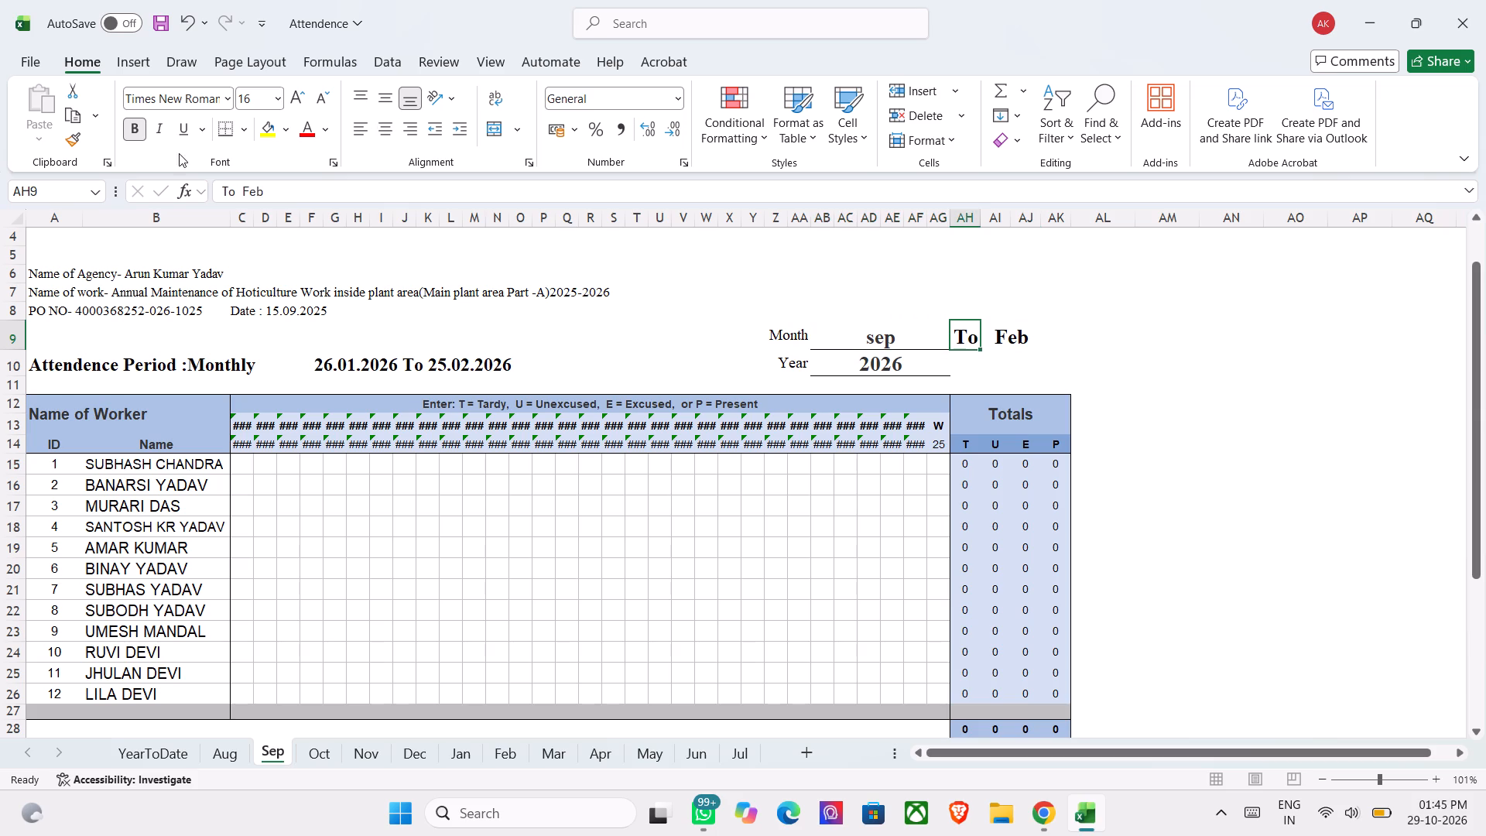
pyautogui.click(276, 194)
pyautogui.press('BackSpace')
pyautogui.press('BackSpace')
pyautogui.press('BackSpace')
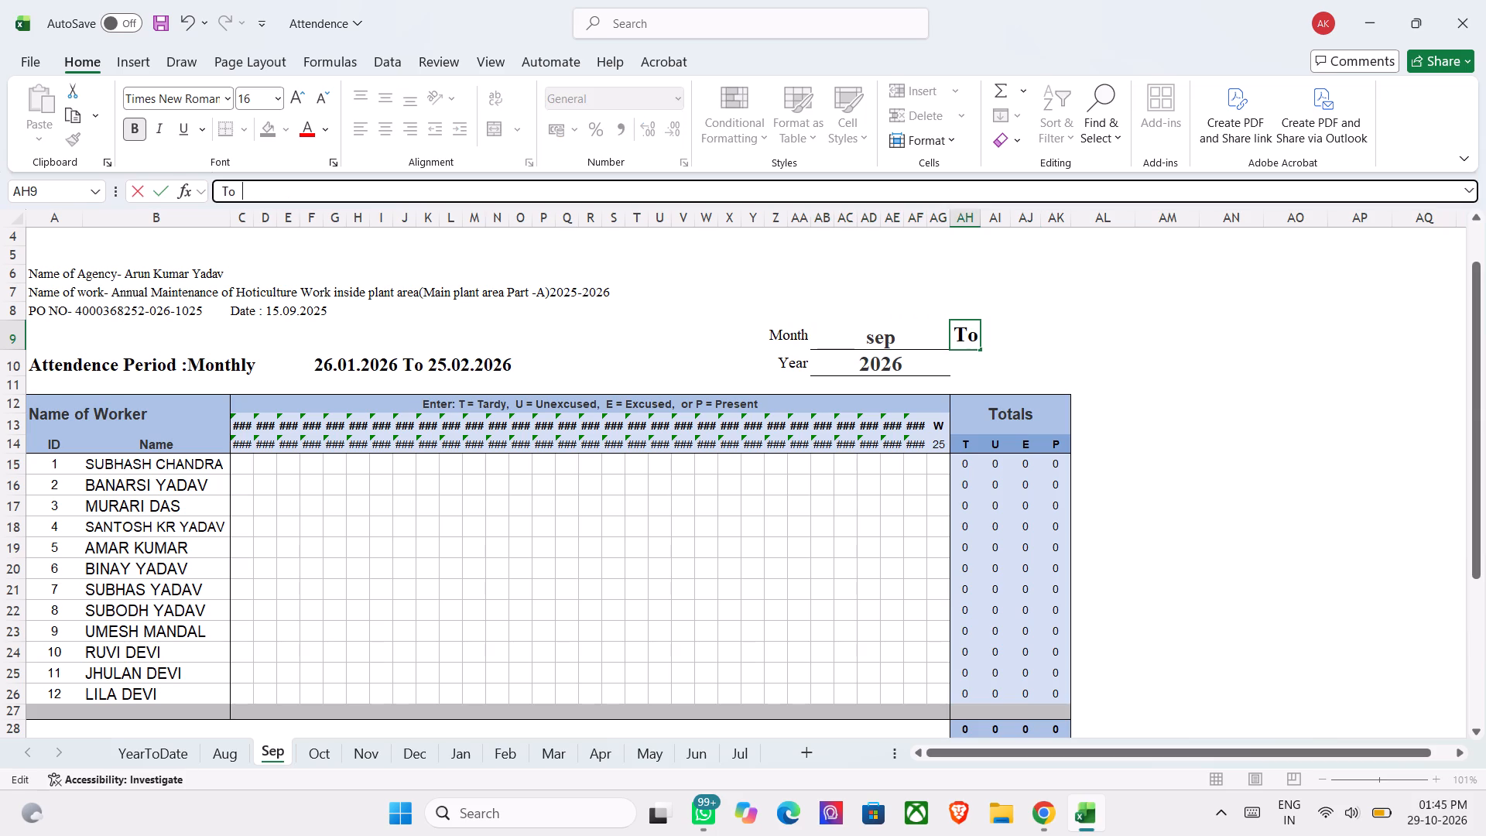
pyautogui.write('oct')
pyautogui.click(1159, 307)
# Re-enter the Month value in the attendance header with a capital S as "Sep".
pyautogui.click(882, 335)
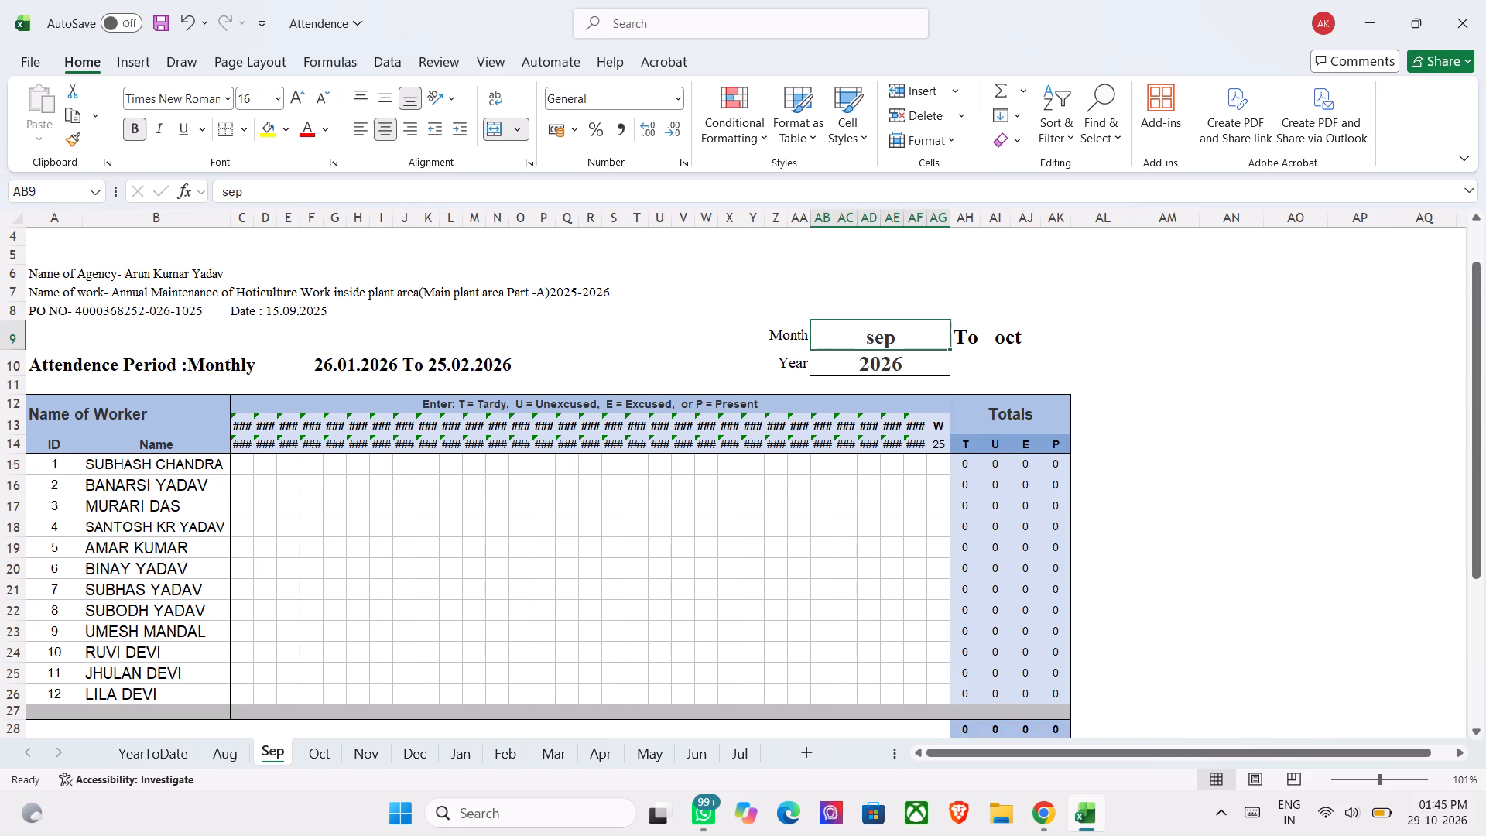
pyautogui.click(243, 186)
pyautogui.press('BackSpace')
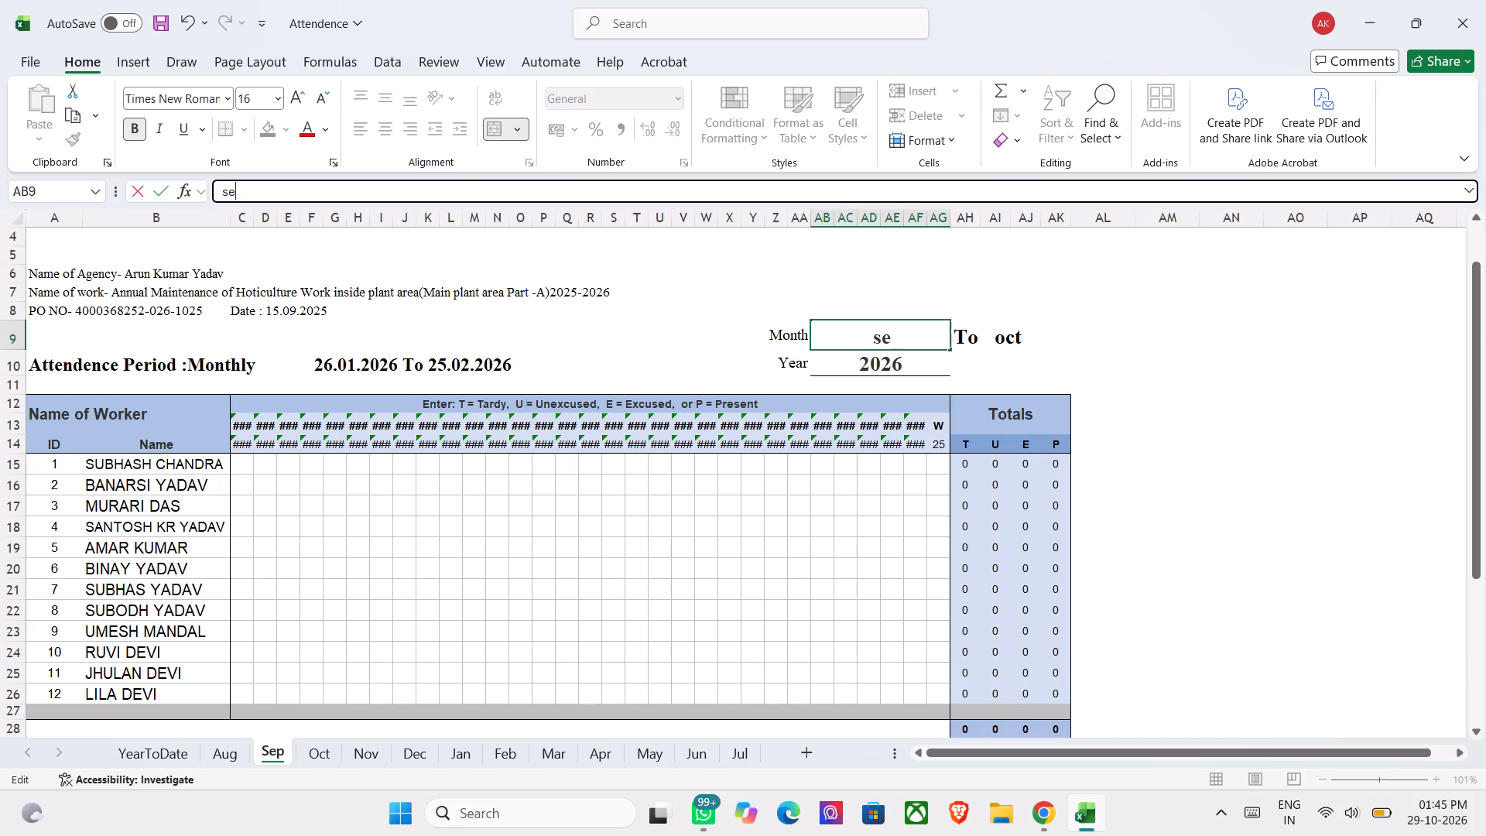
pyautogui.press('BackSpace')
pyautogui.press('BackSpace')
pyautogui.press('s')
pyautogui.write('rp')
pyautogui.press('BackSpace')
pyautogui.press('e')
pyautogui.press('BackSpace')
pyautogui.press('BackSpace')
pyautogui.write('ep')
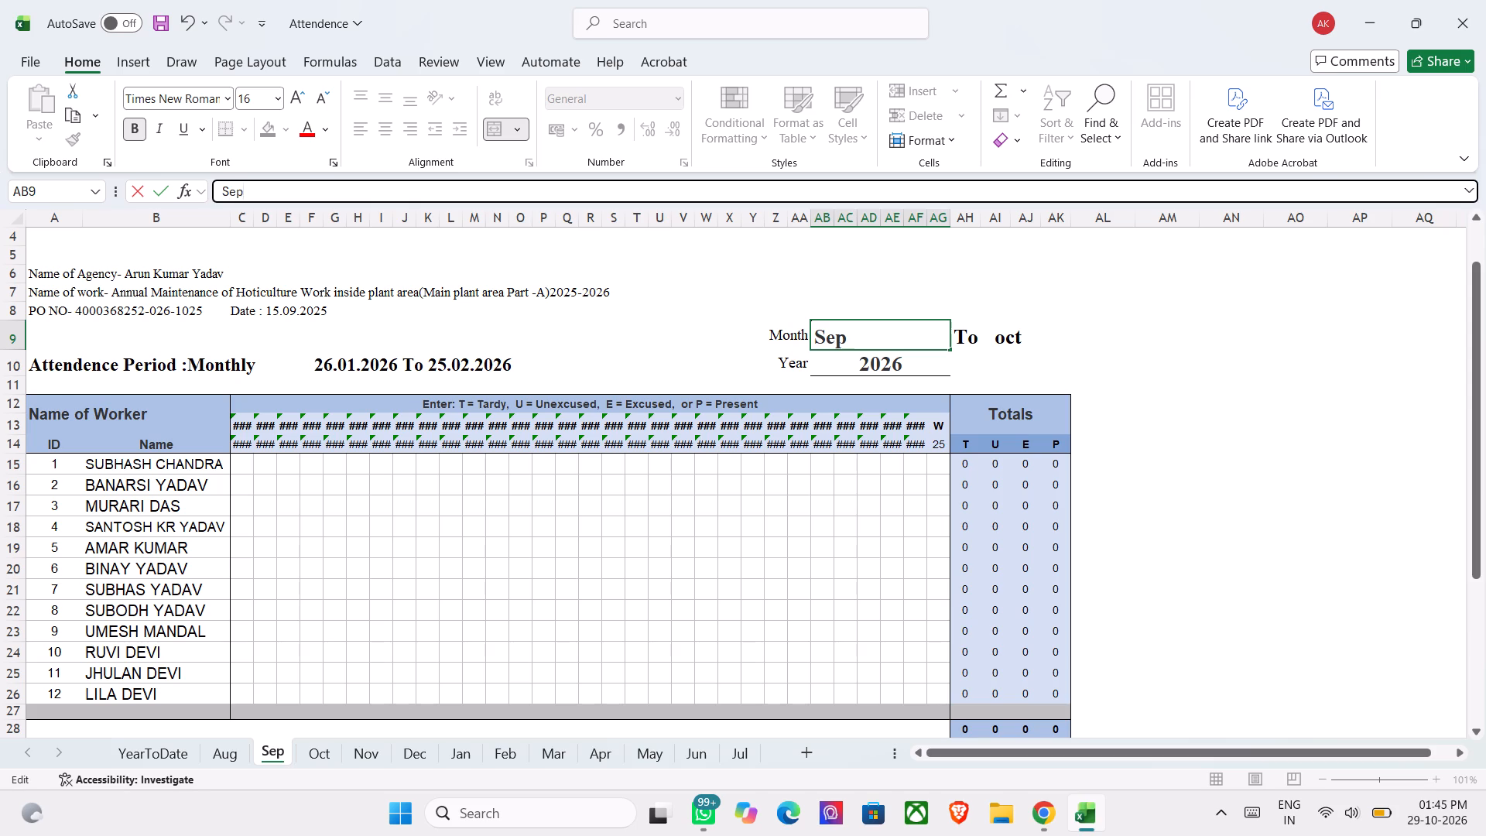
pyautogui.press('Return')
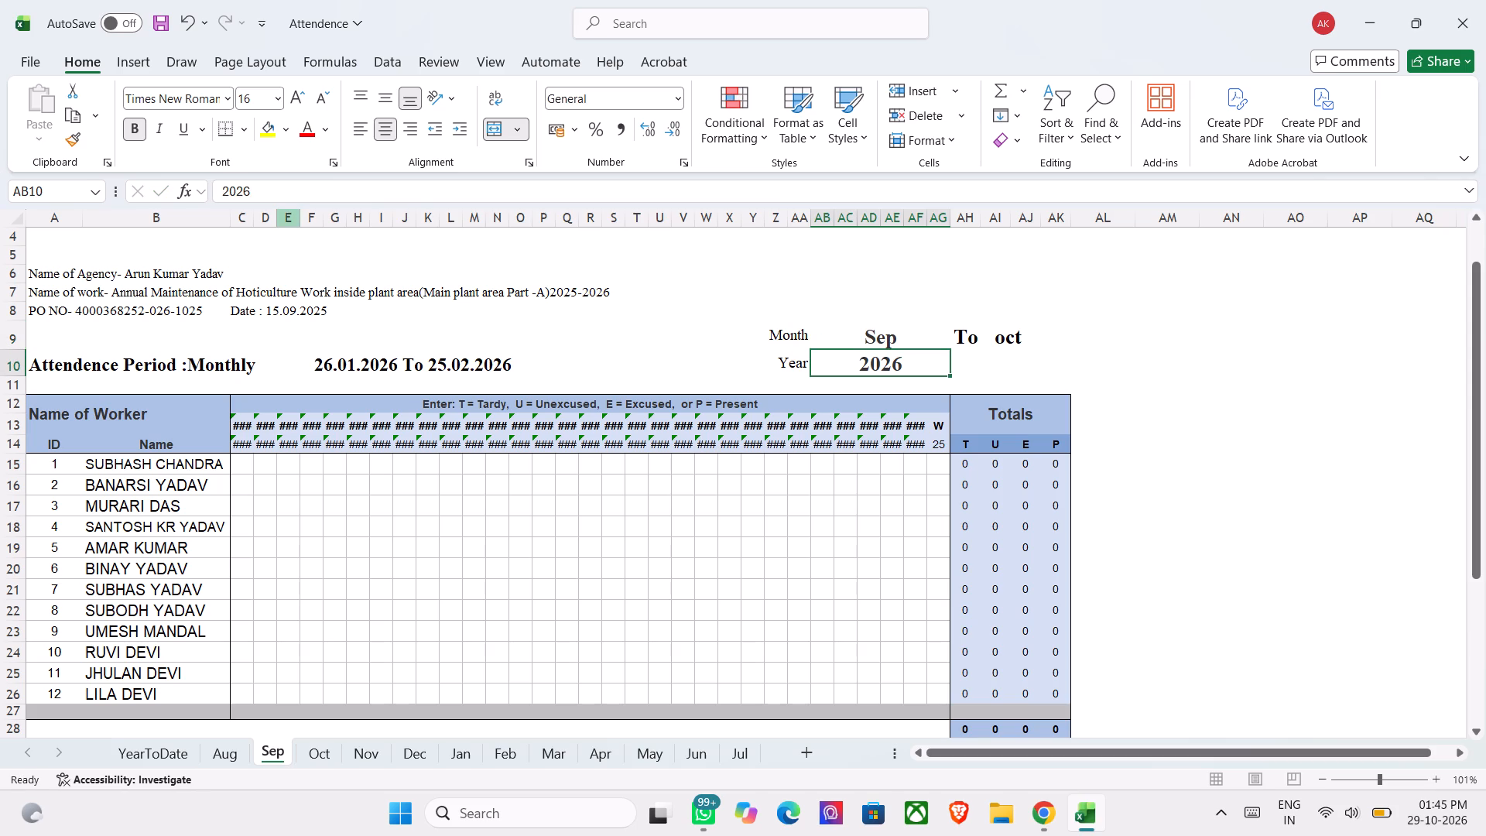
# Extend the abbreviated Month value in the attendance header to the full name "September".
pyautogui.click(869, 340)
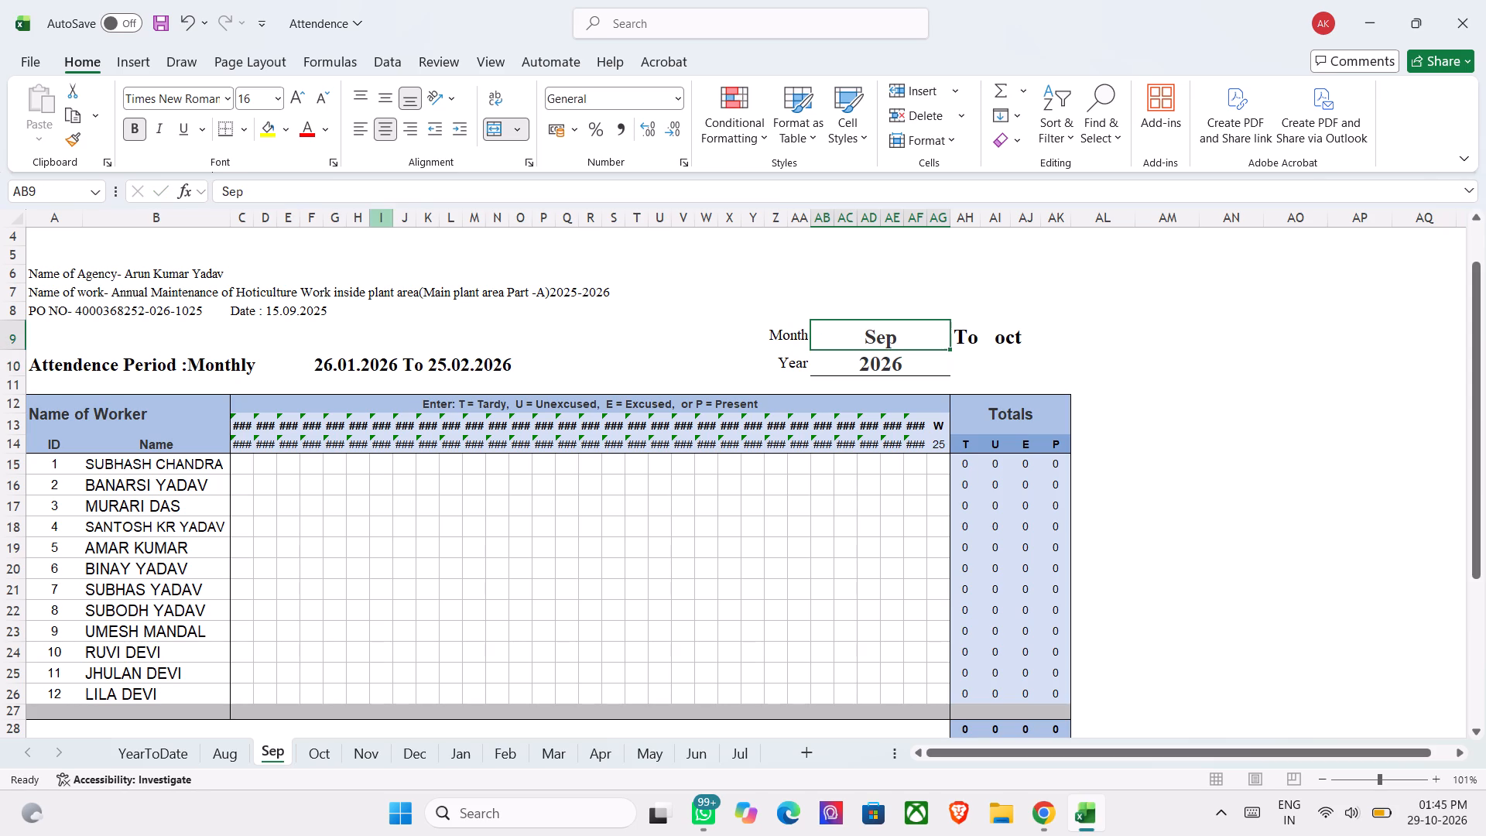
pyautogui.click(306, 190)
pyautogui.write('tember')
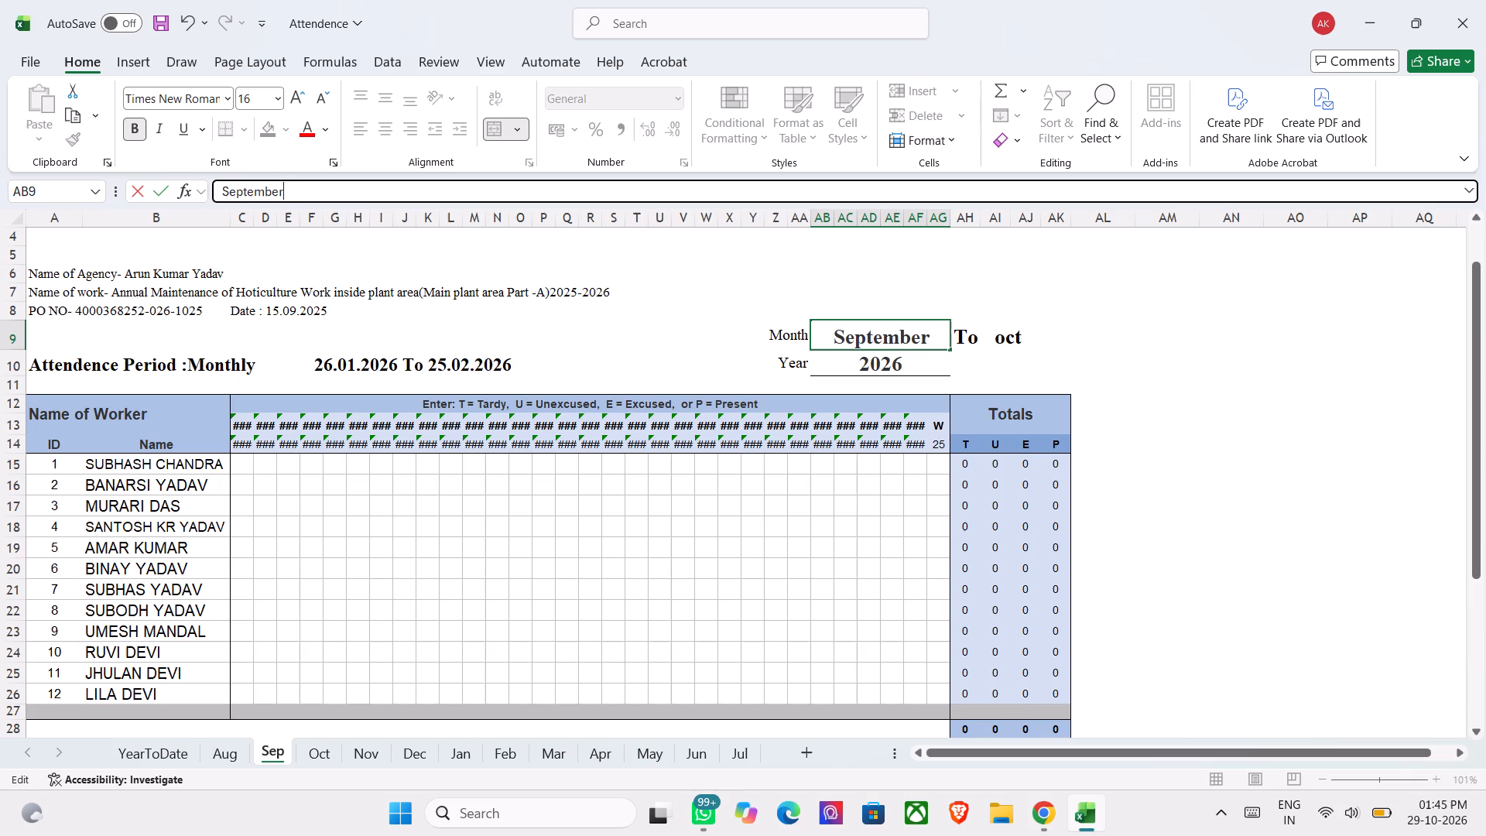
pyautogui.press('Return')
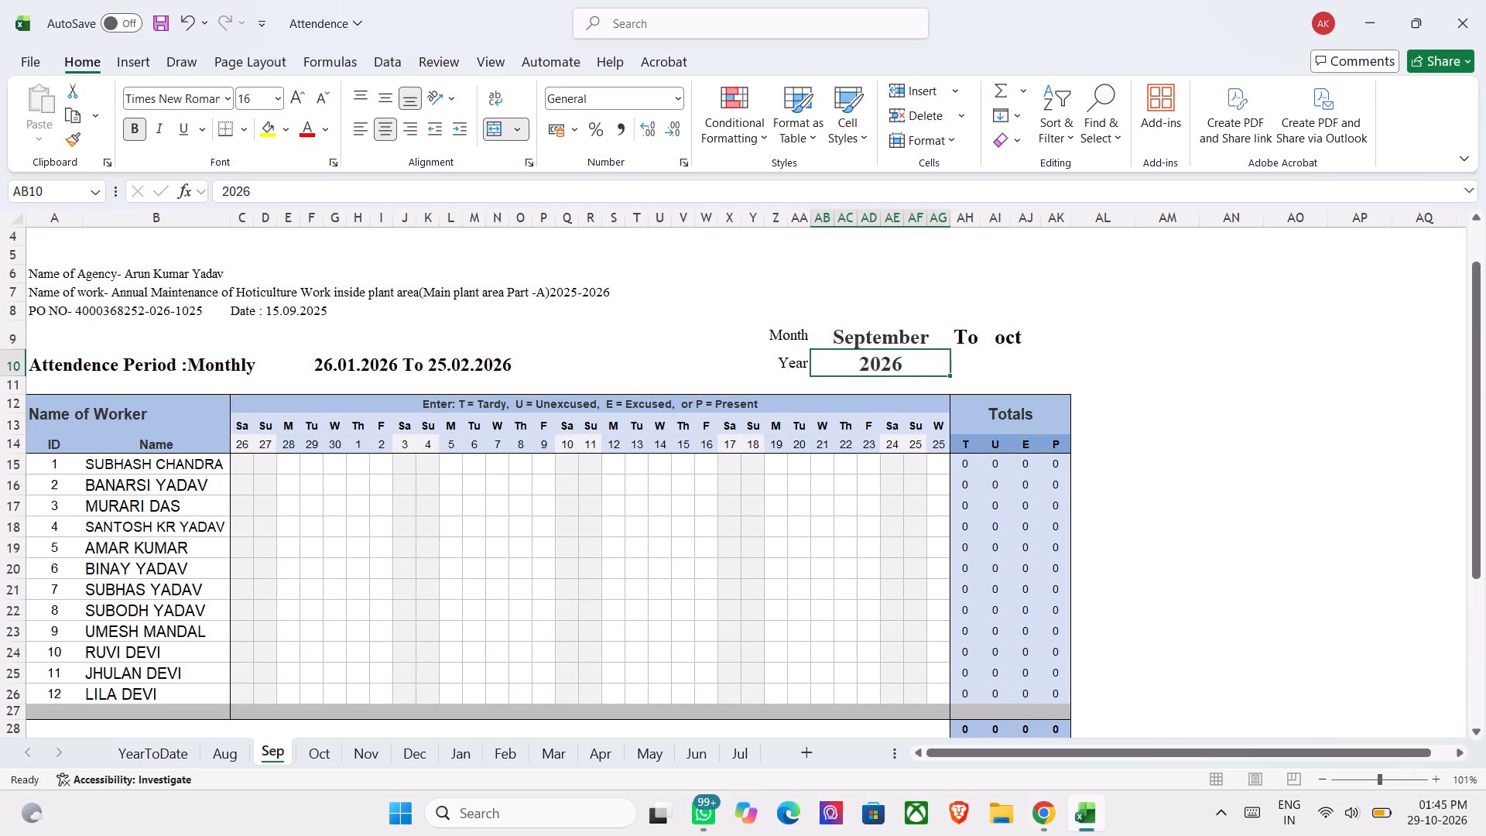
pyautogui.click(1095, 490)
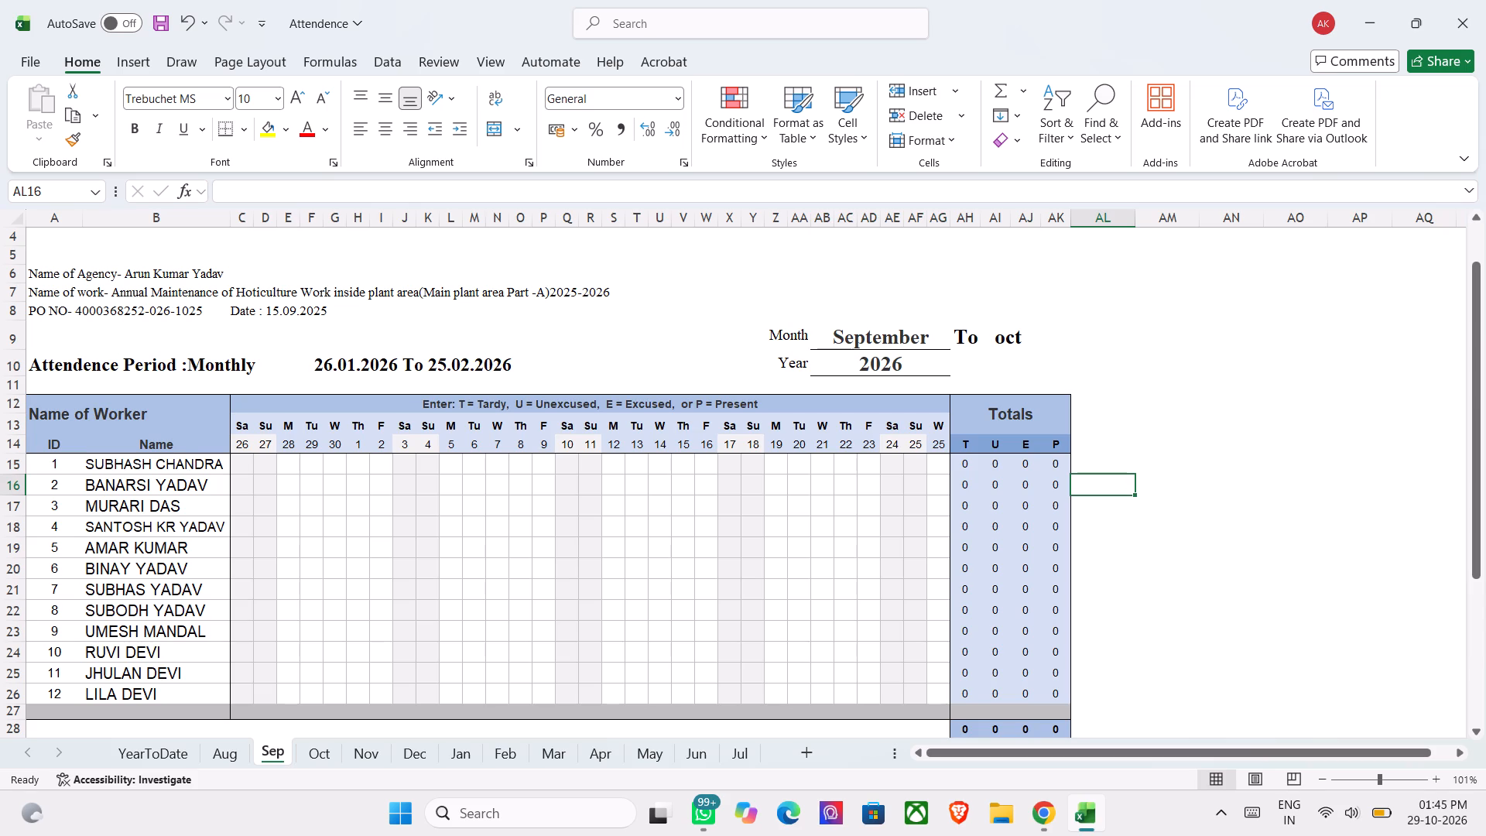
# Select the cell holding the date range of the monthly attendance period, above the worker table.
pyautogui.scroll(-1, 759, 592)
pyautogui.scroll(1, 759, 592)
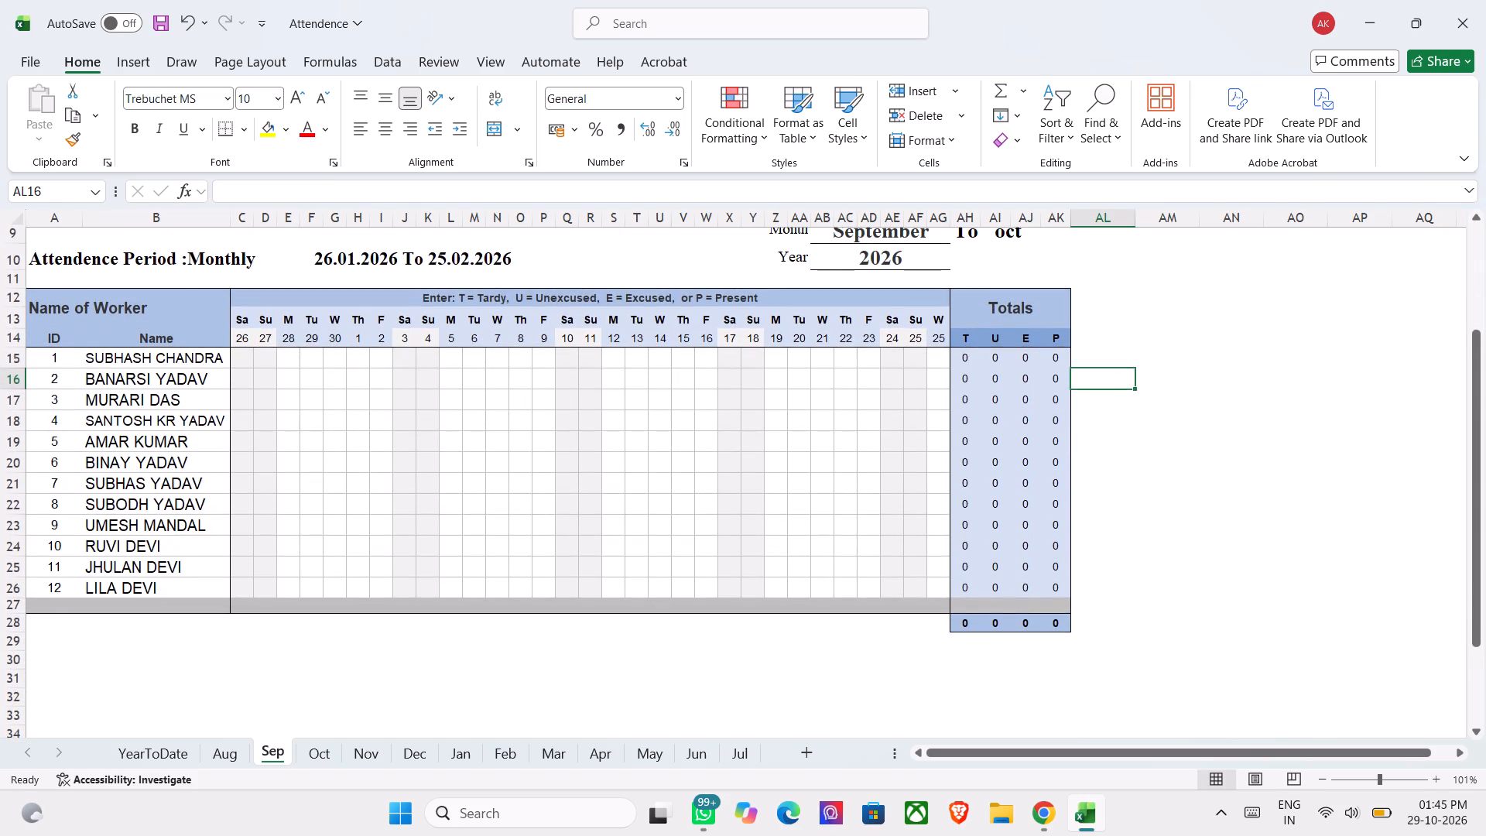
pyautogui.scroll(1, 759, 592)
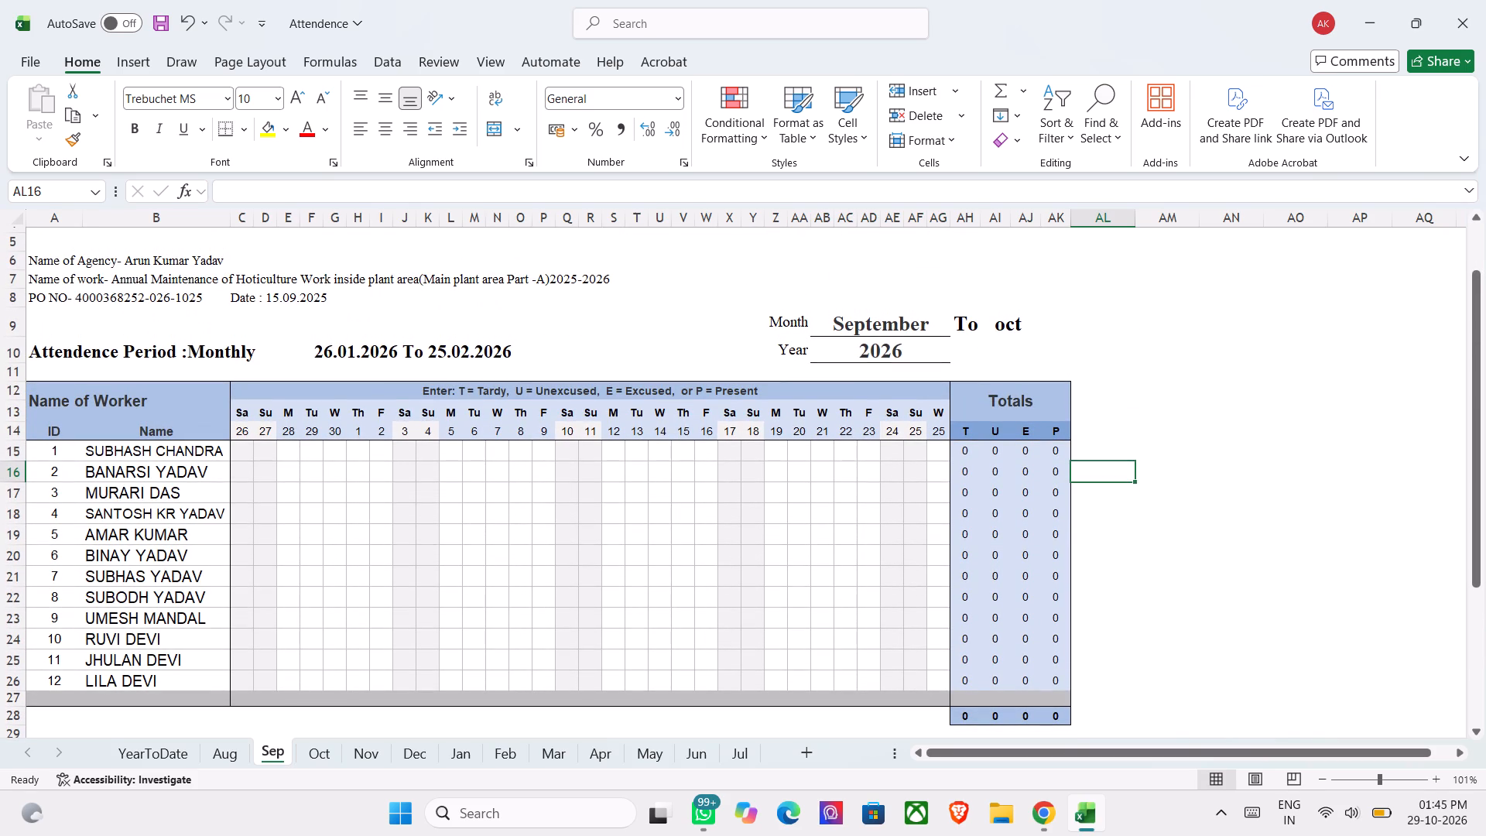
pyautogui.click(351, 350)
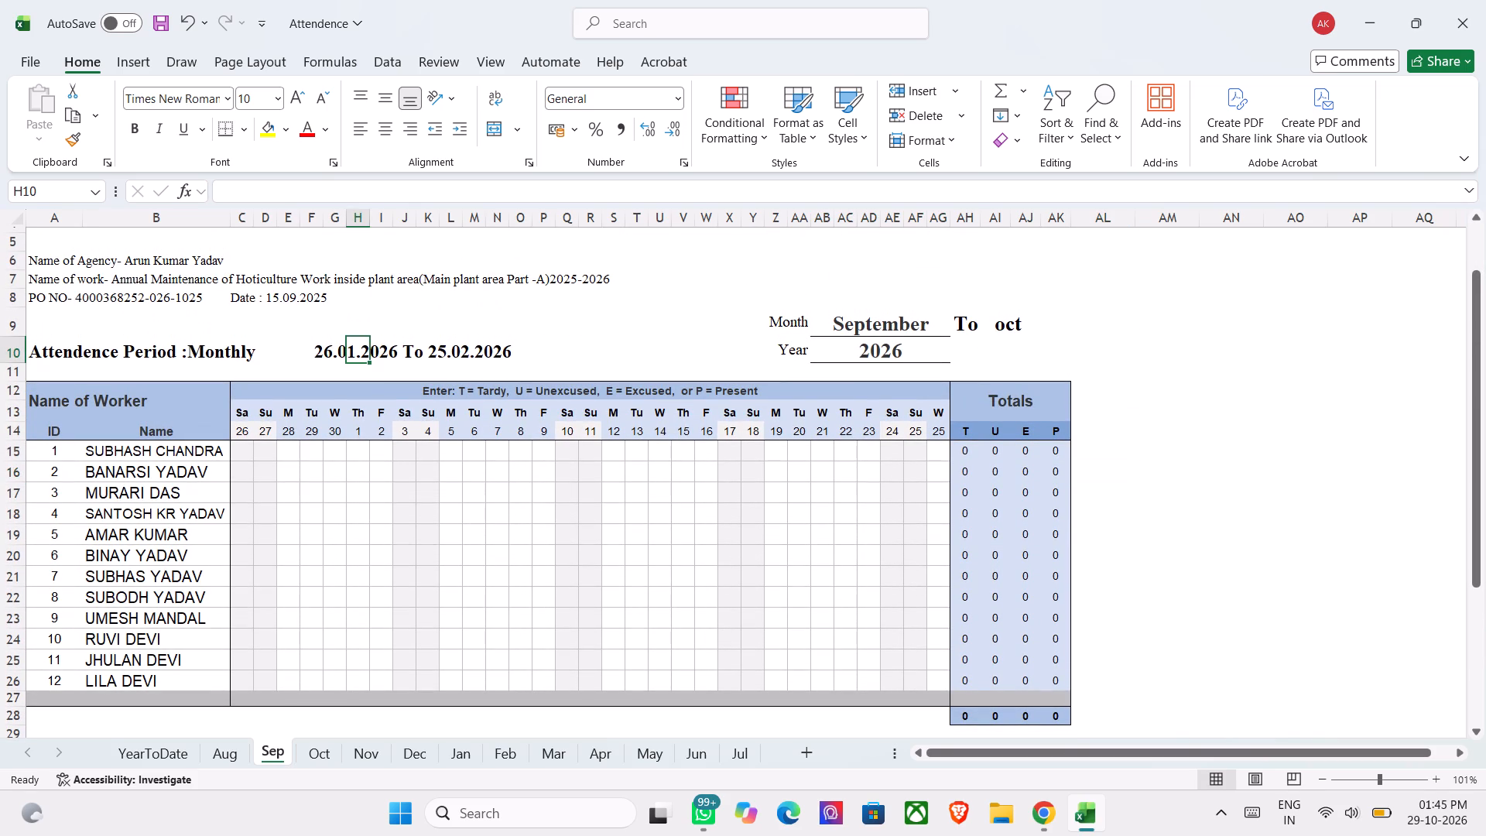
pyautogui.click(316, 354)
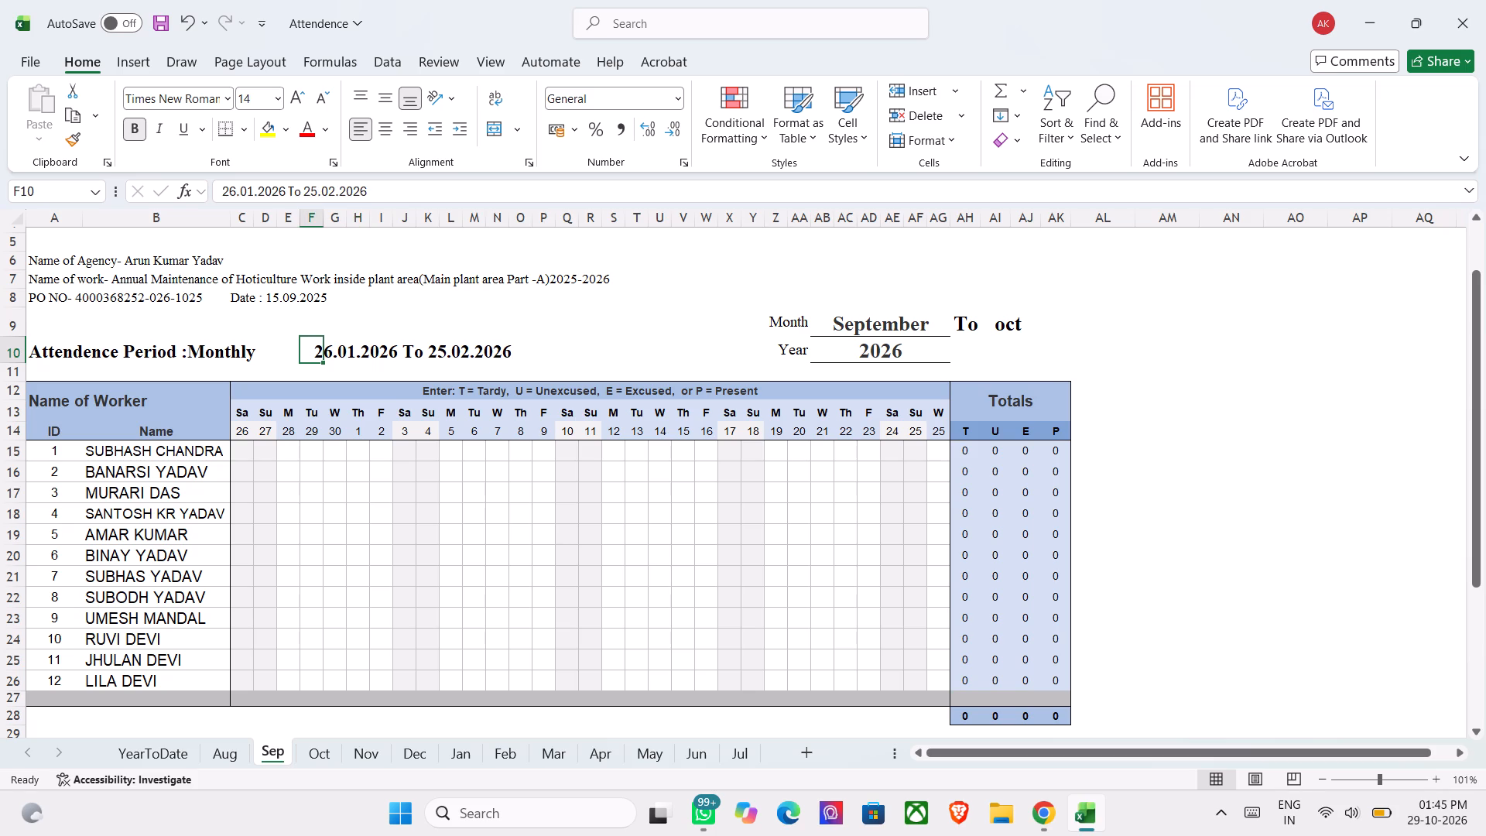
pyautogui.click(248, 432)
pyautogui.click(357, 350)
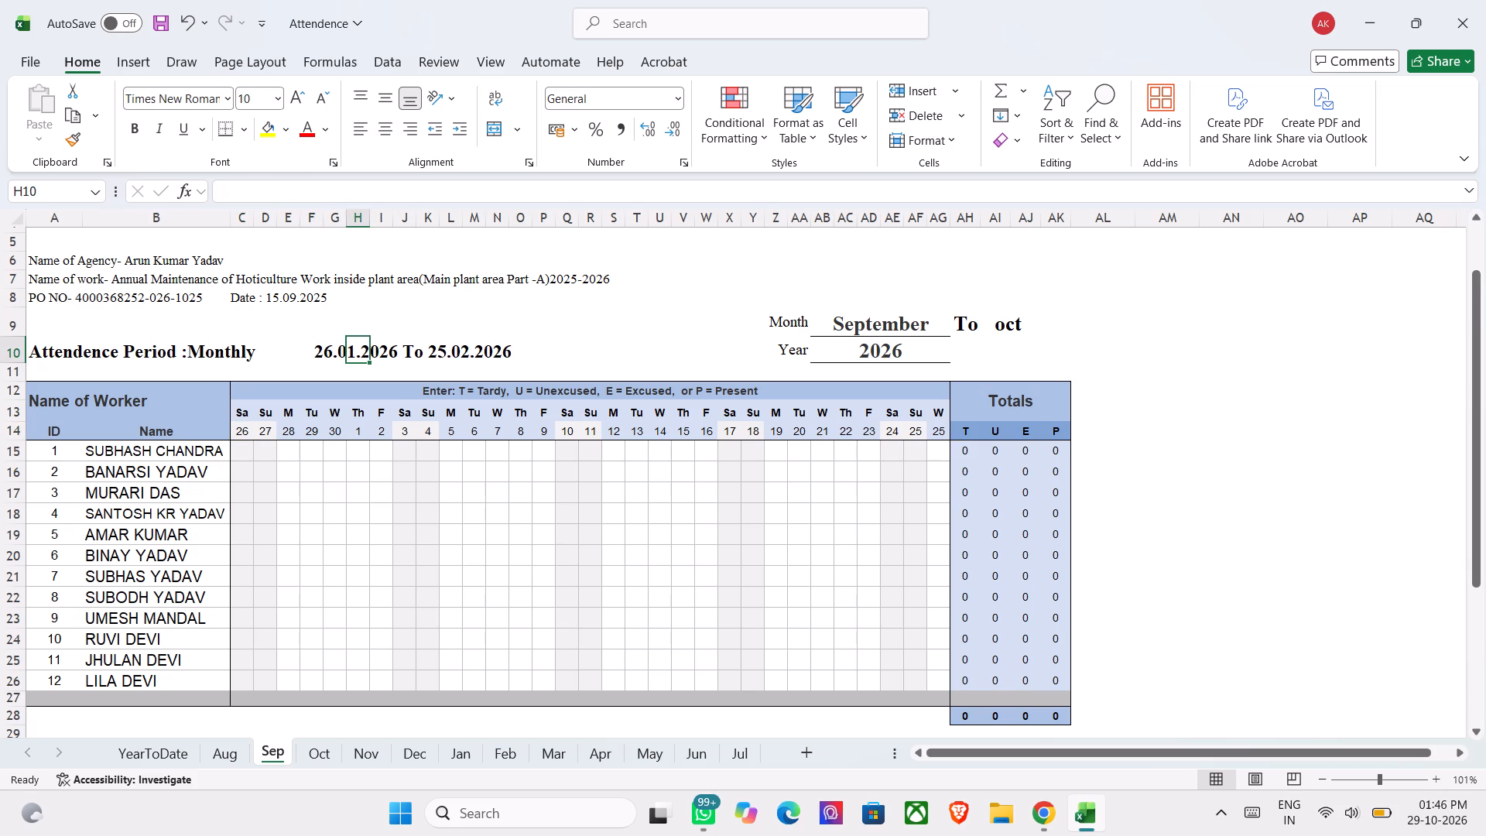
pyautogui.click(325, 355)
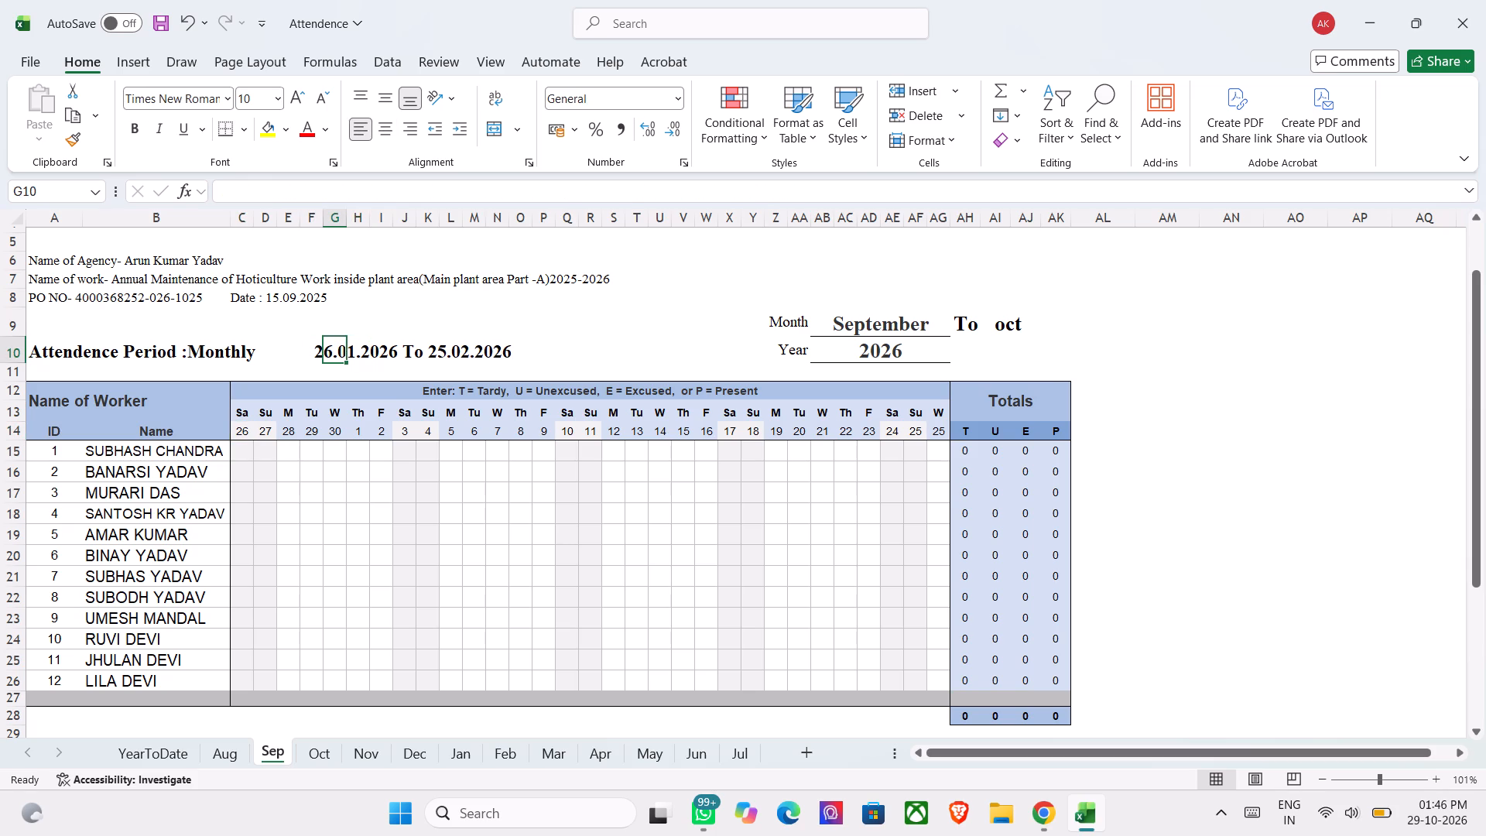
pyautogui.click(310, 355)
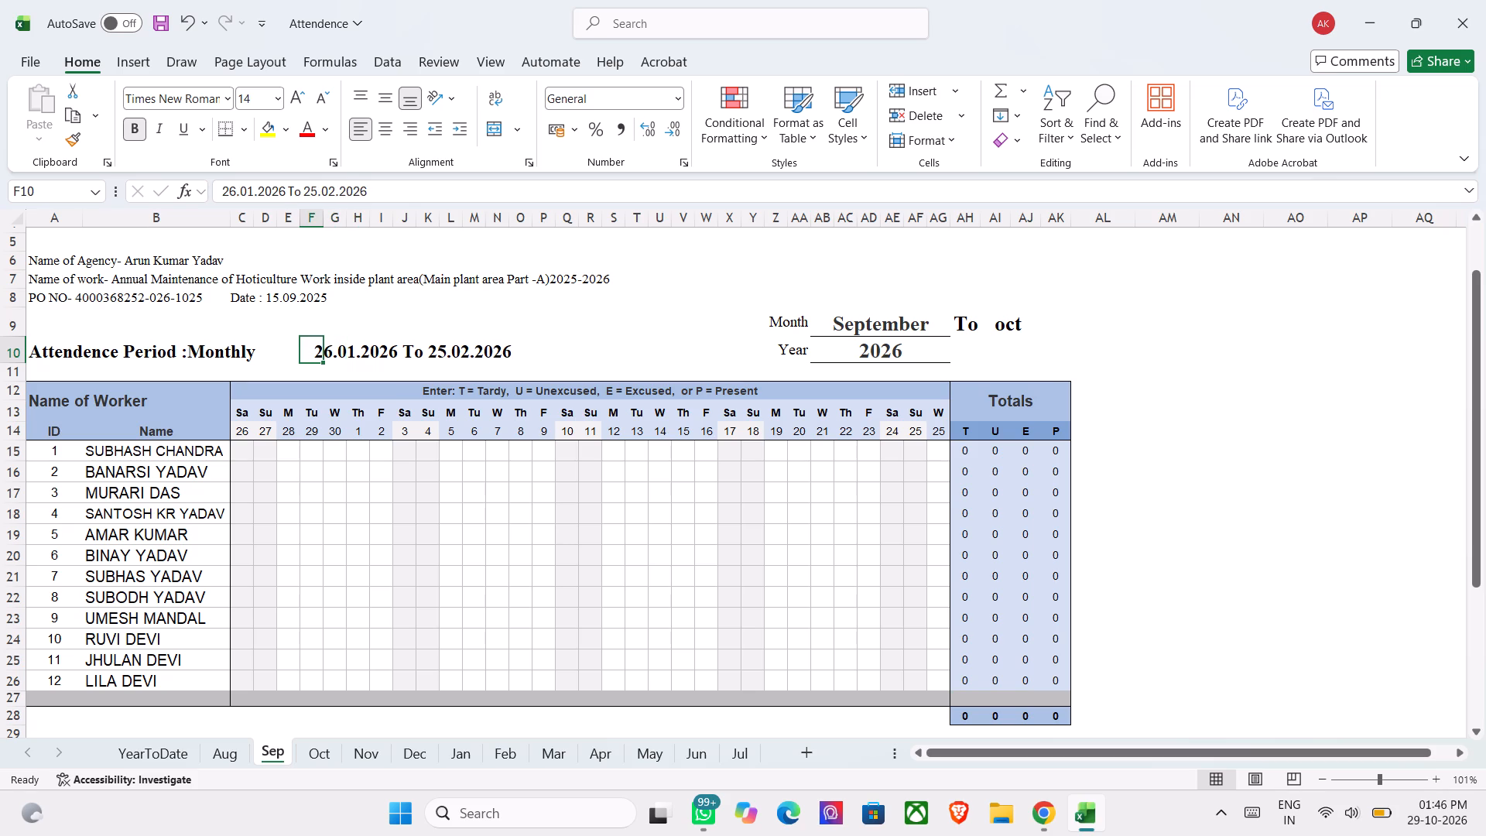
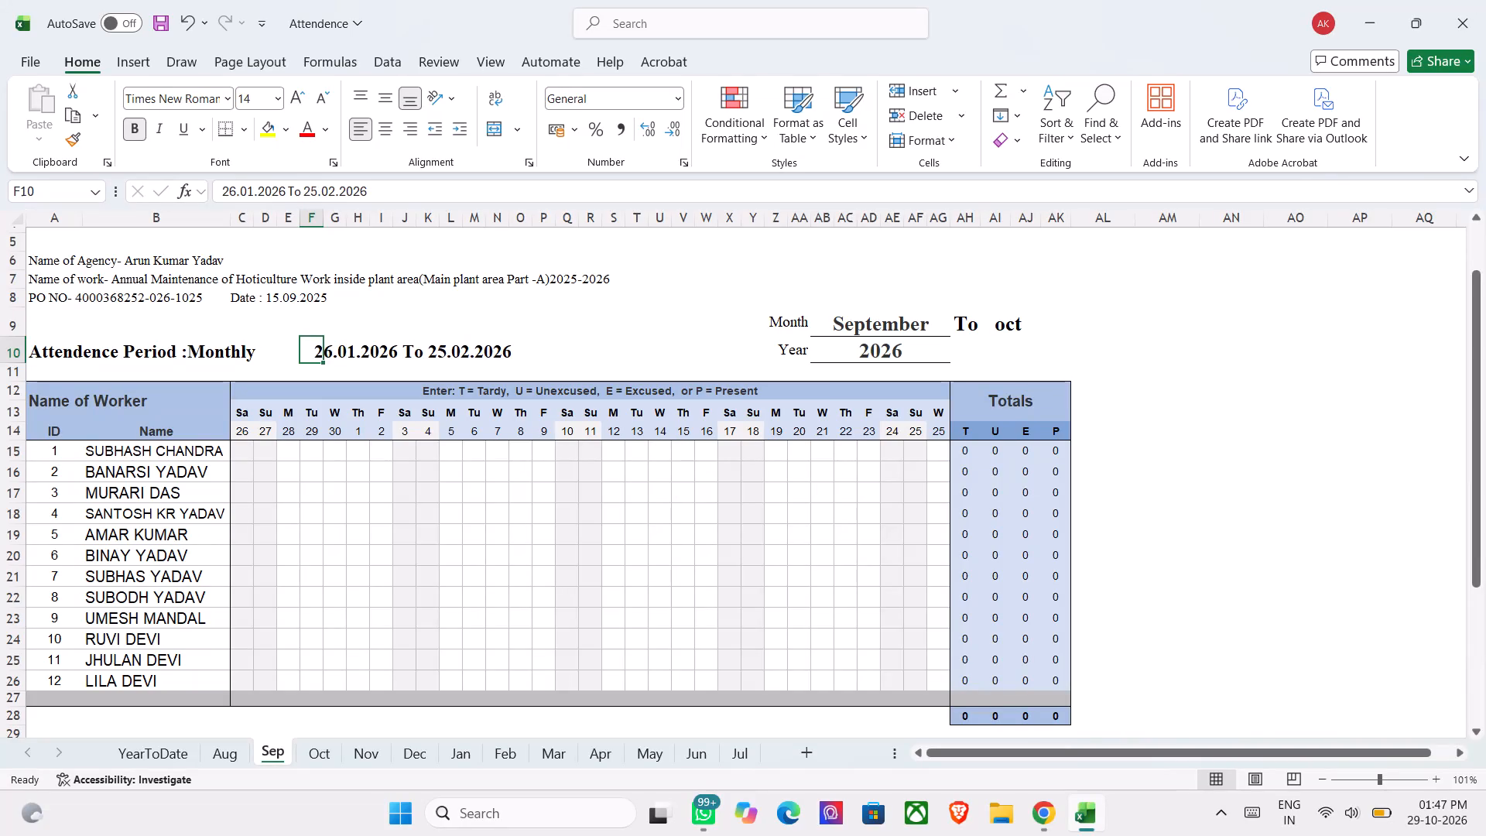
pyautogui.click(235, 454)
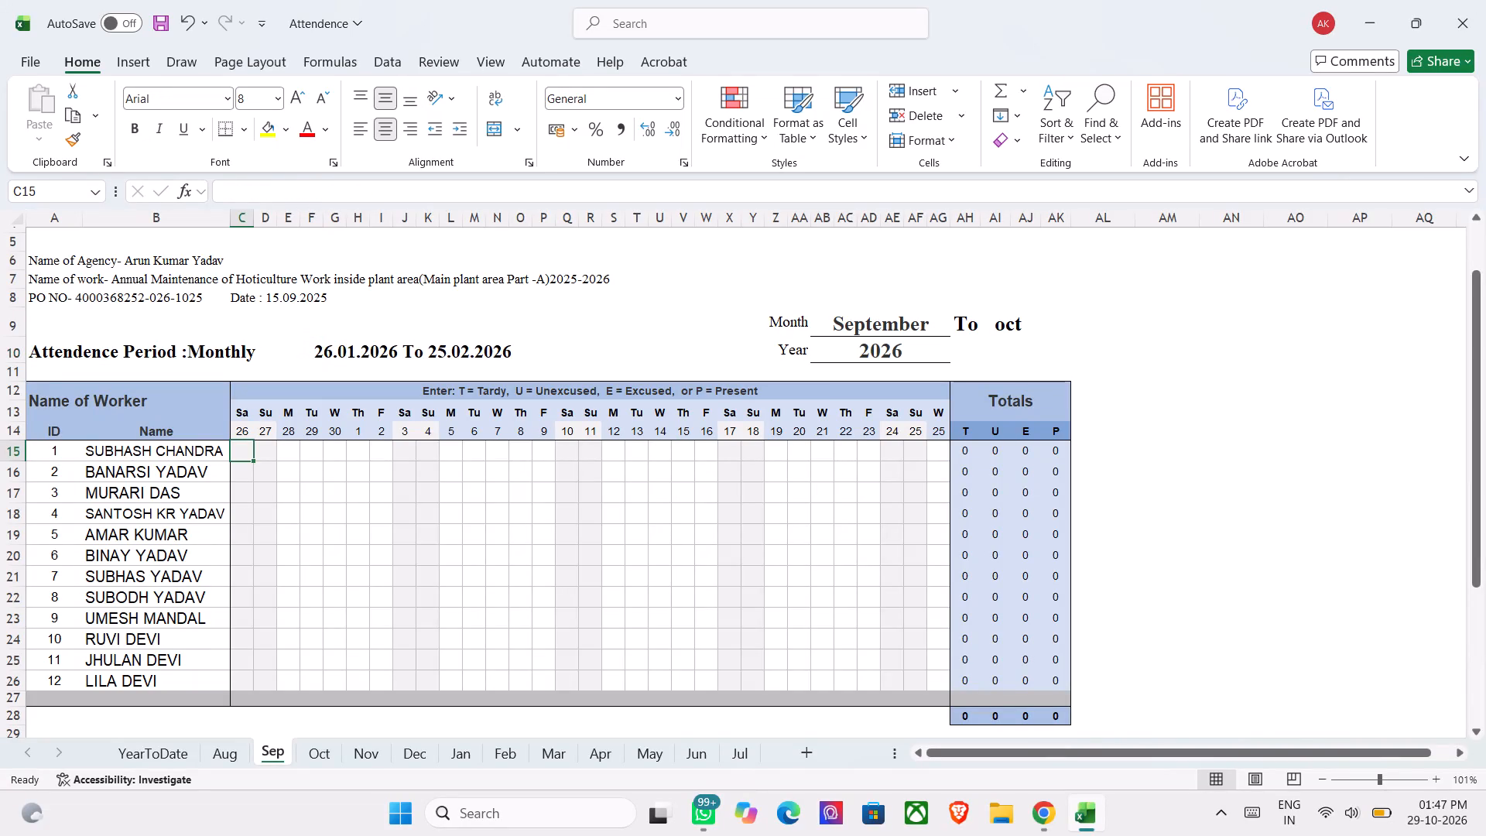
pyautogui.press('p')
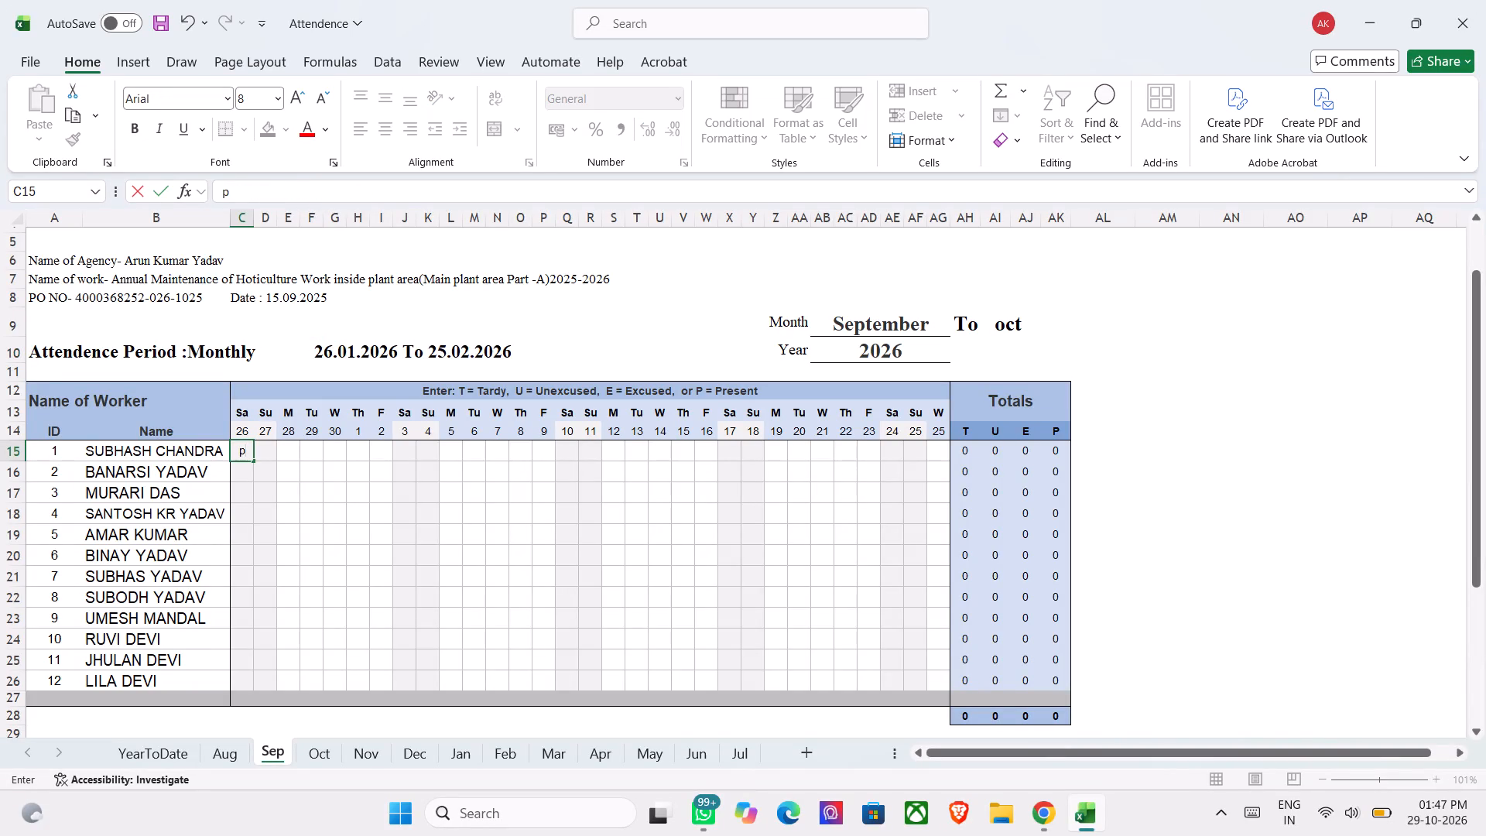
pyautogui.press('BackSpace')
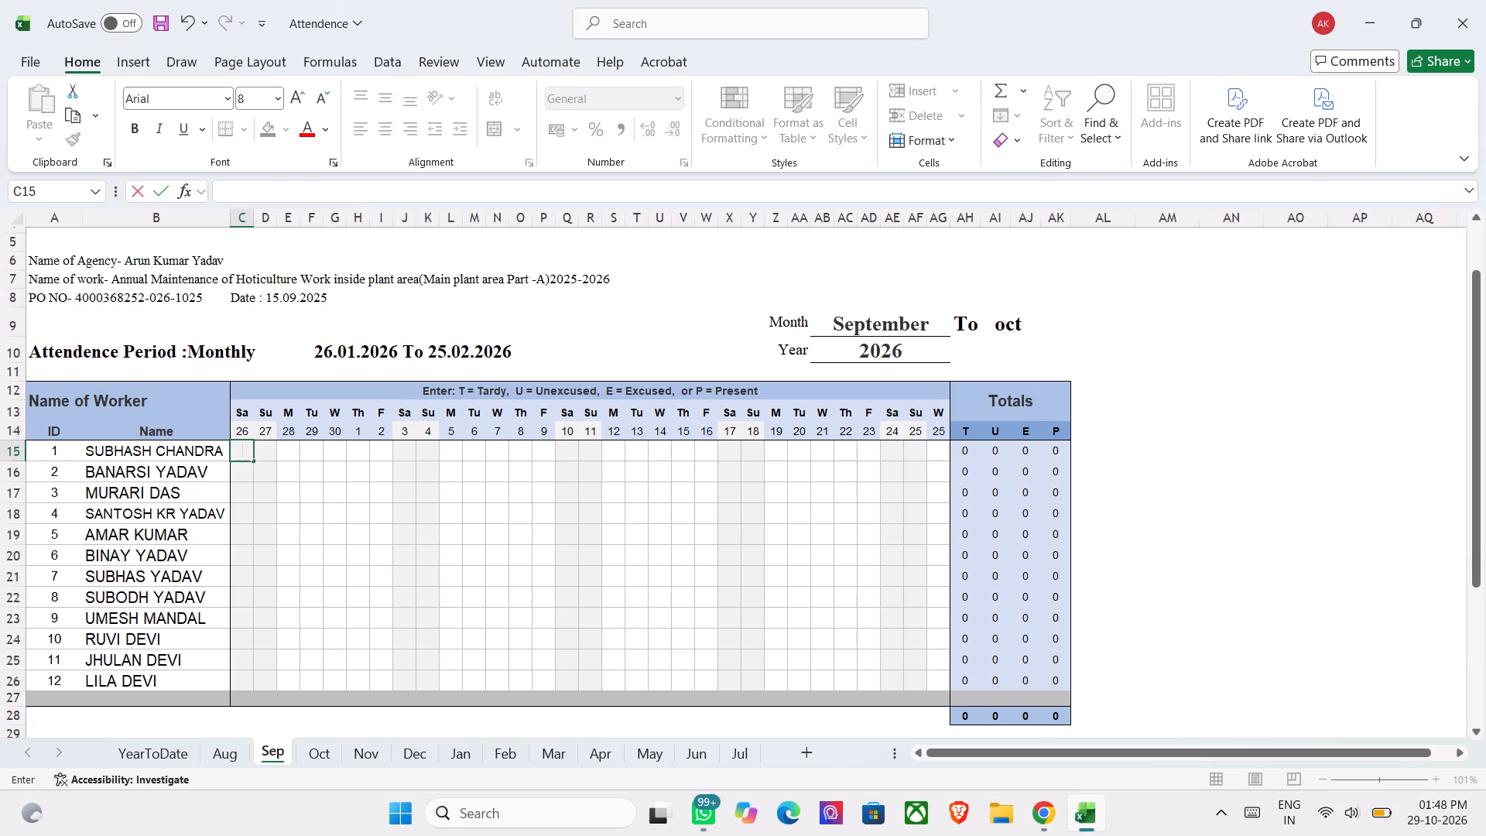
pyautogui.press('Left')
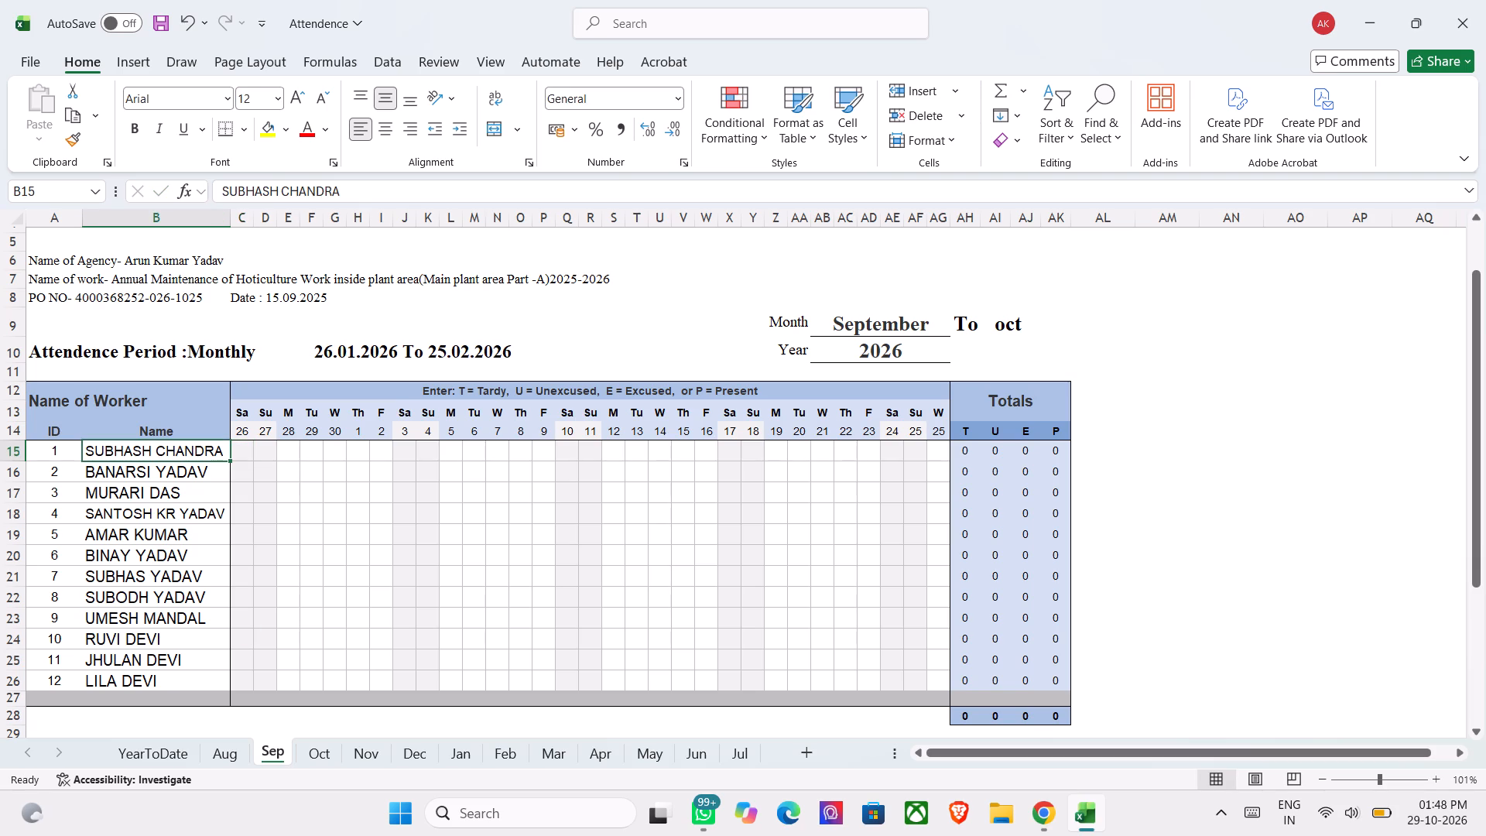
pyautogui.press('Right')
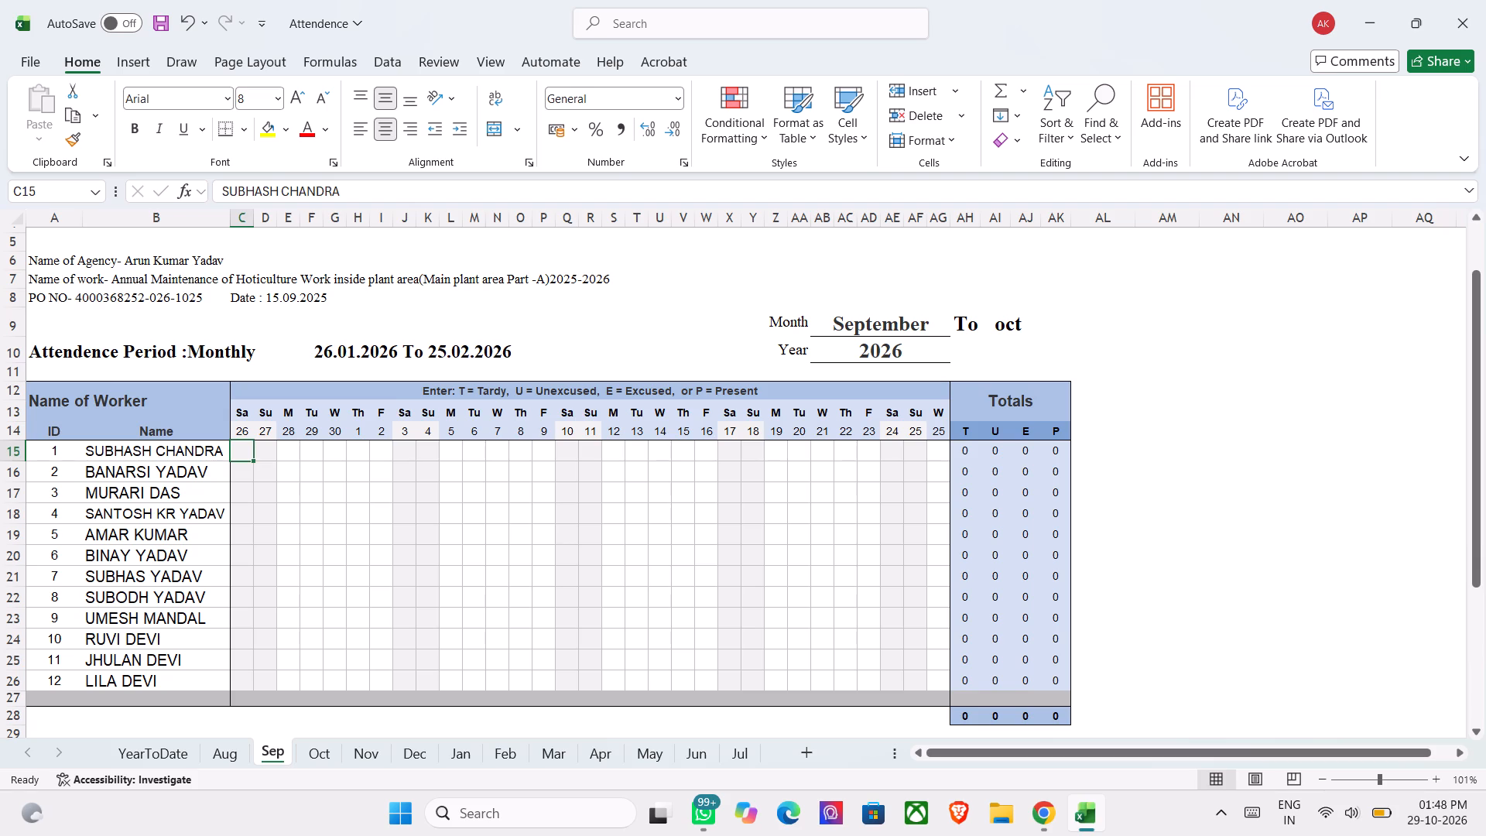
# Mark worker ID 7's attendance as P for the 26th, 28th and 30th and S for the 29th, skipping the 27th.
pyautogui.click(238, 578)
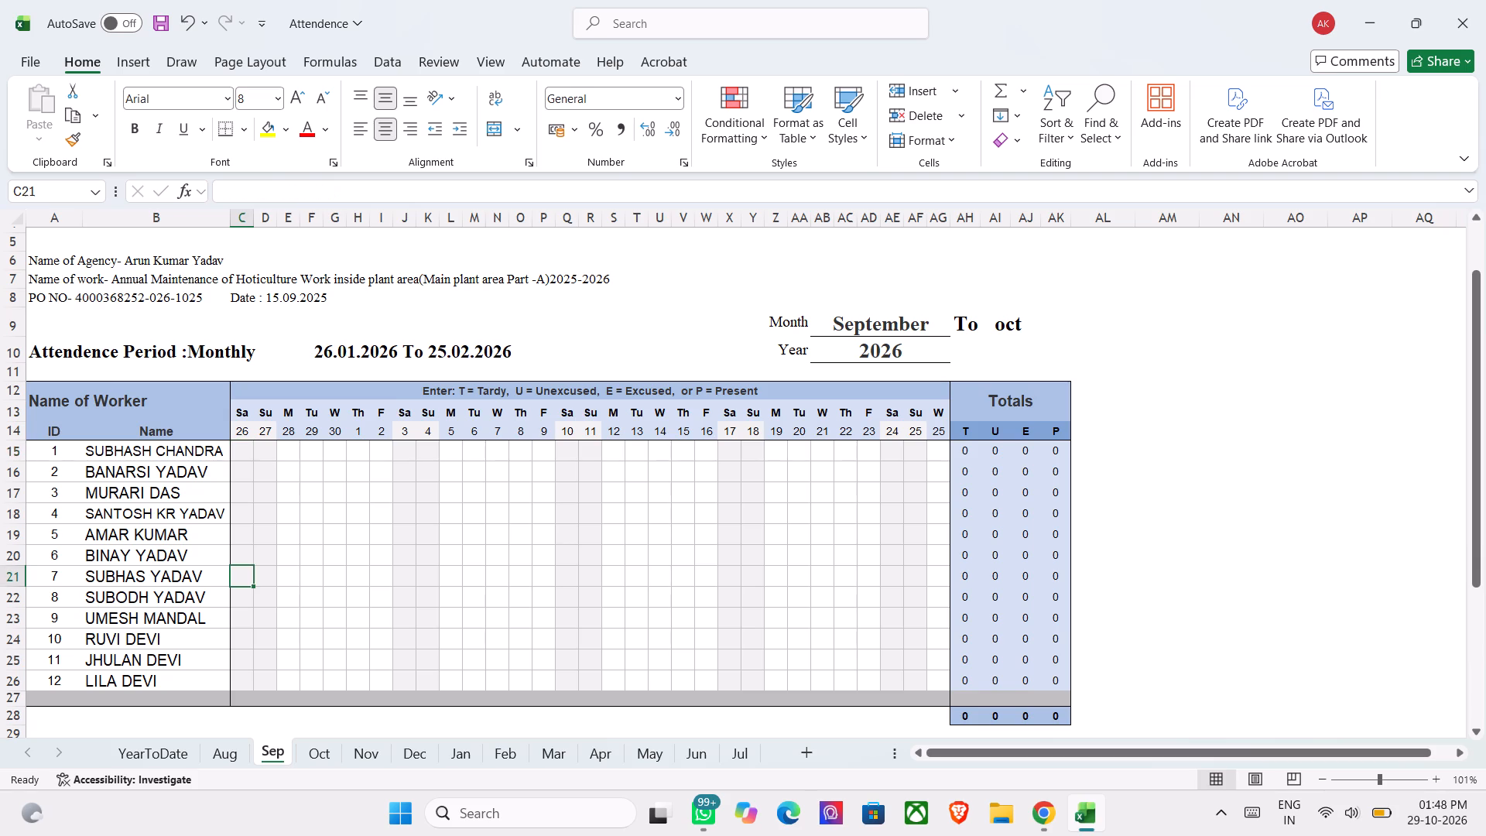
pyautogui.press('p')
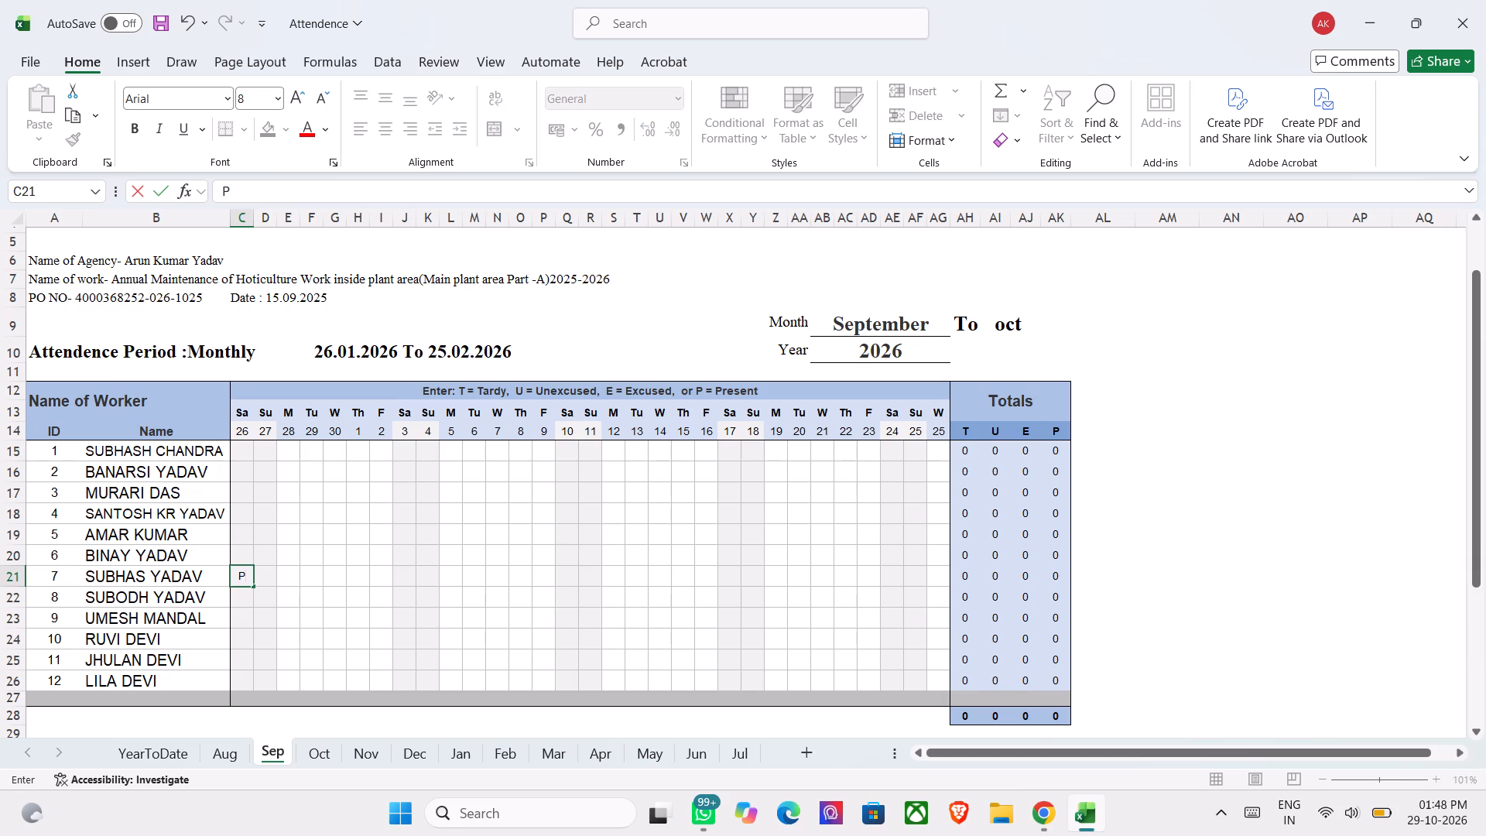
pyautogui.press('Right')
pyautogui.press('Right')
pyautogui.press('p')
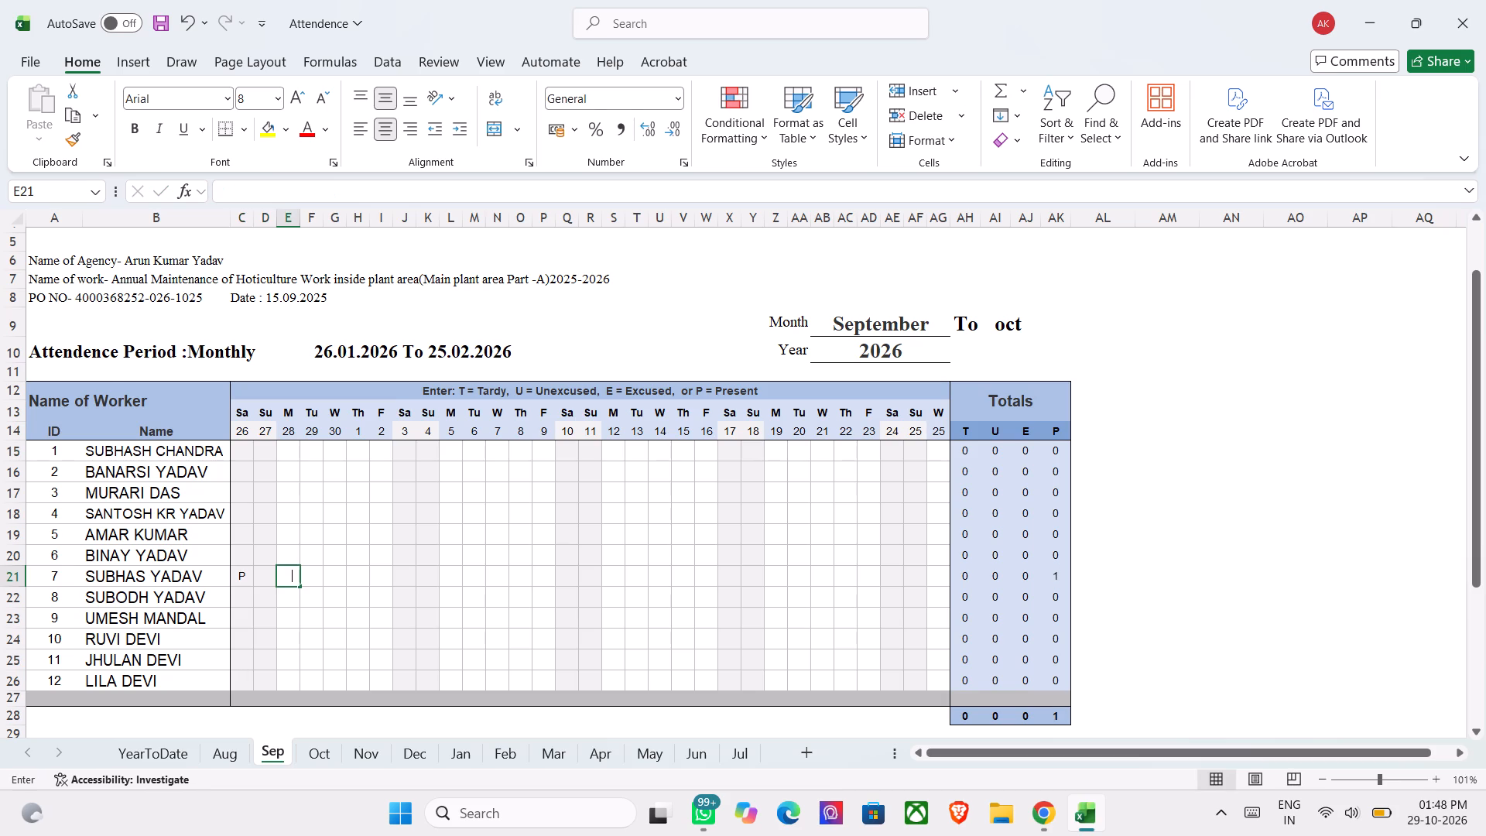
pyautogui.press('Right')
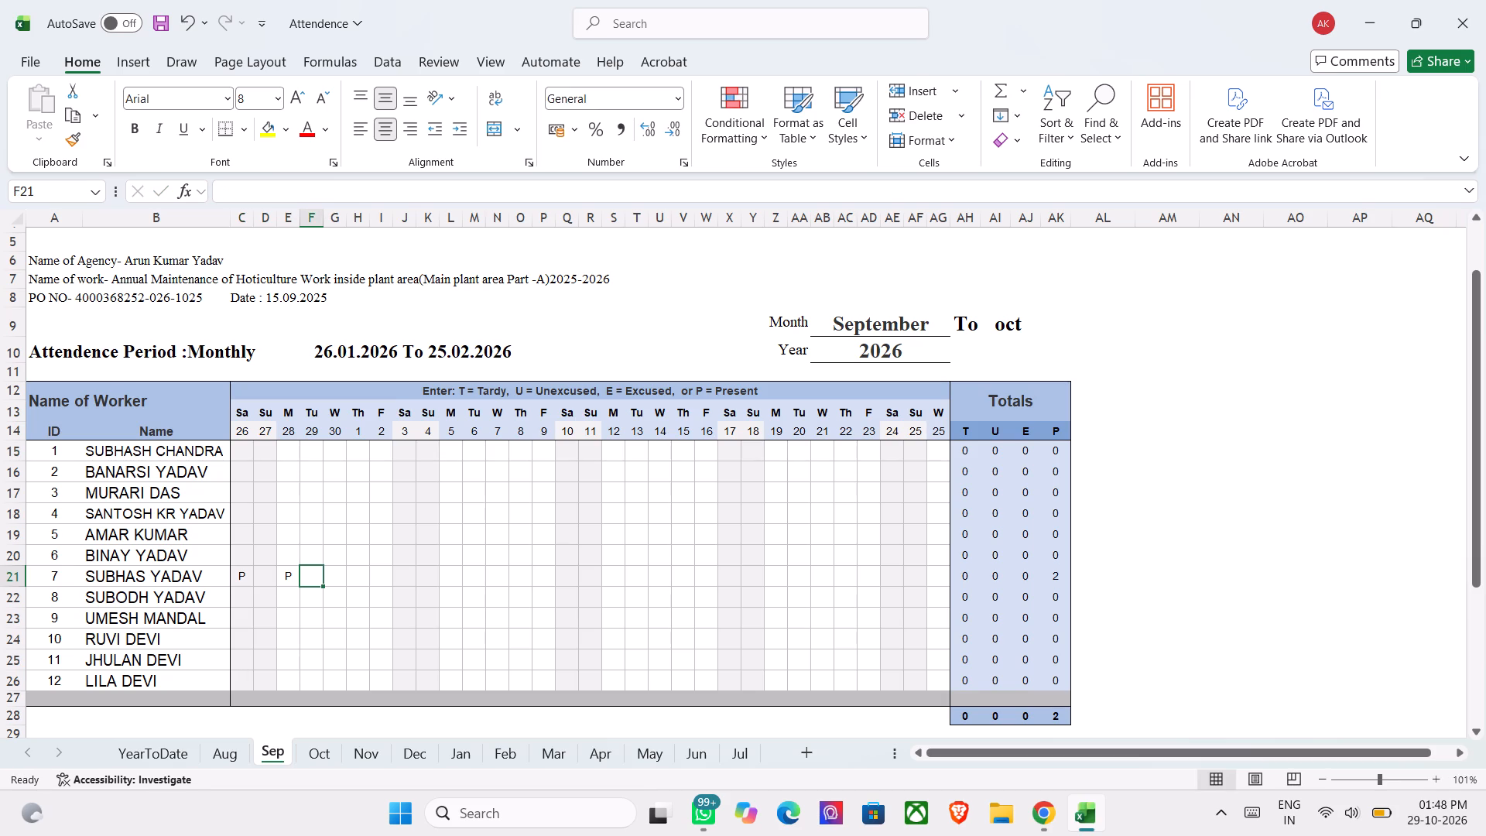
pyautogui.press('s')
pyautogui.press('Right')
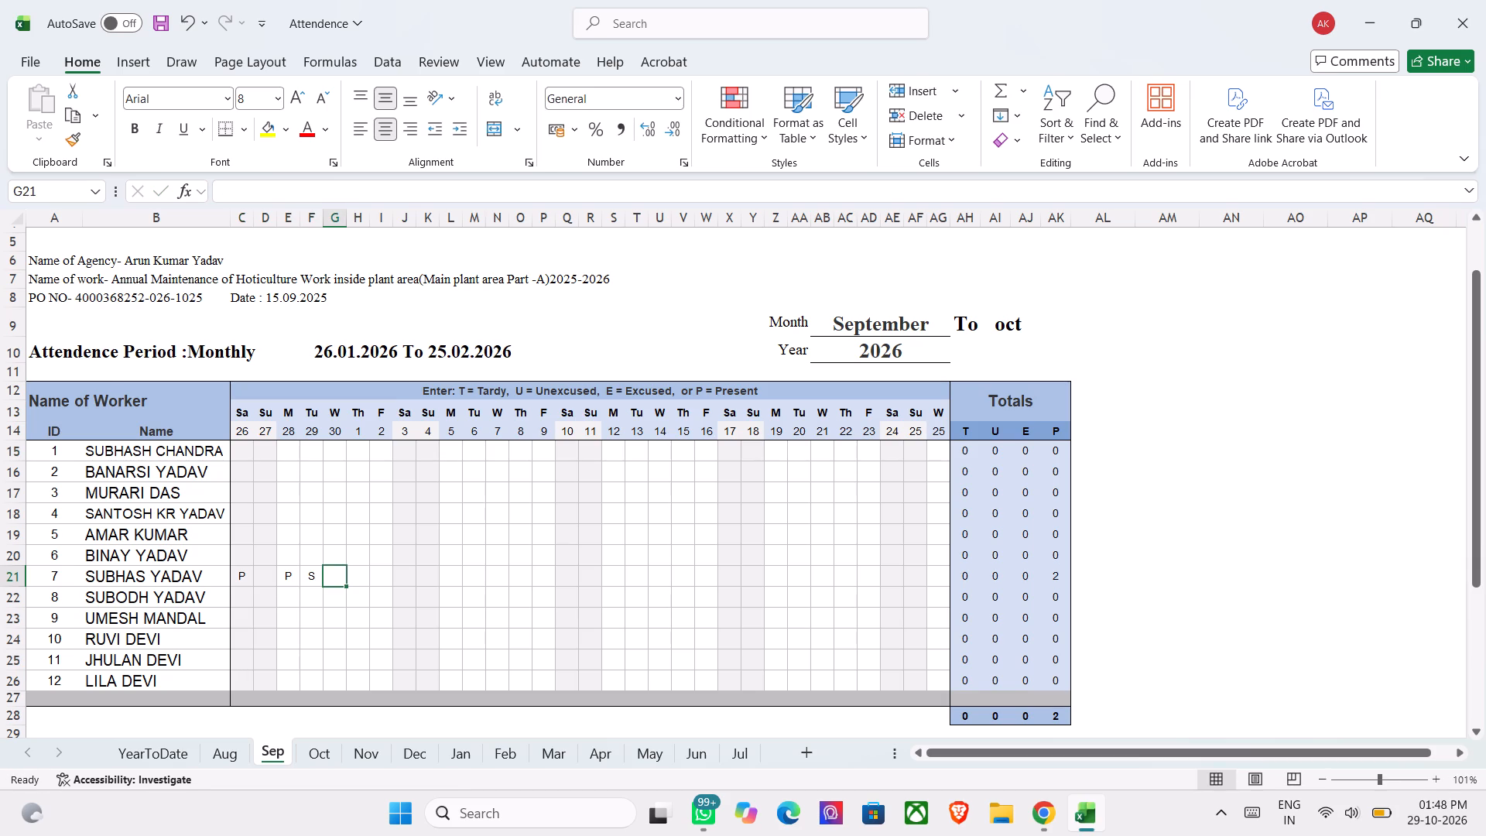
pyautogui.press('p')
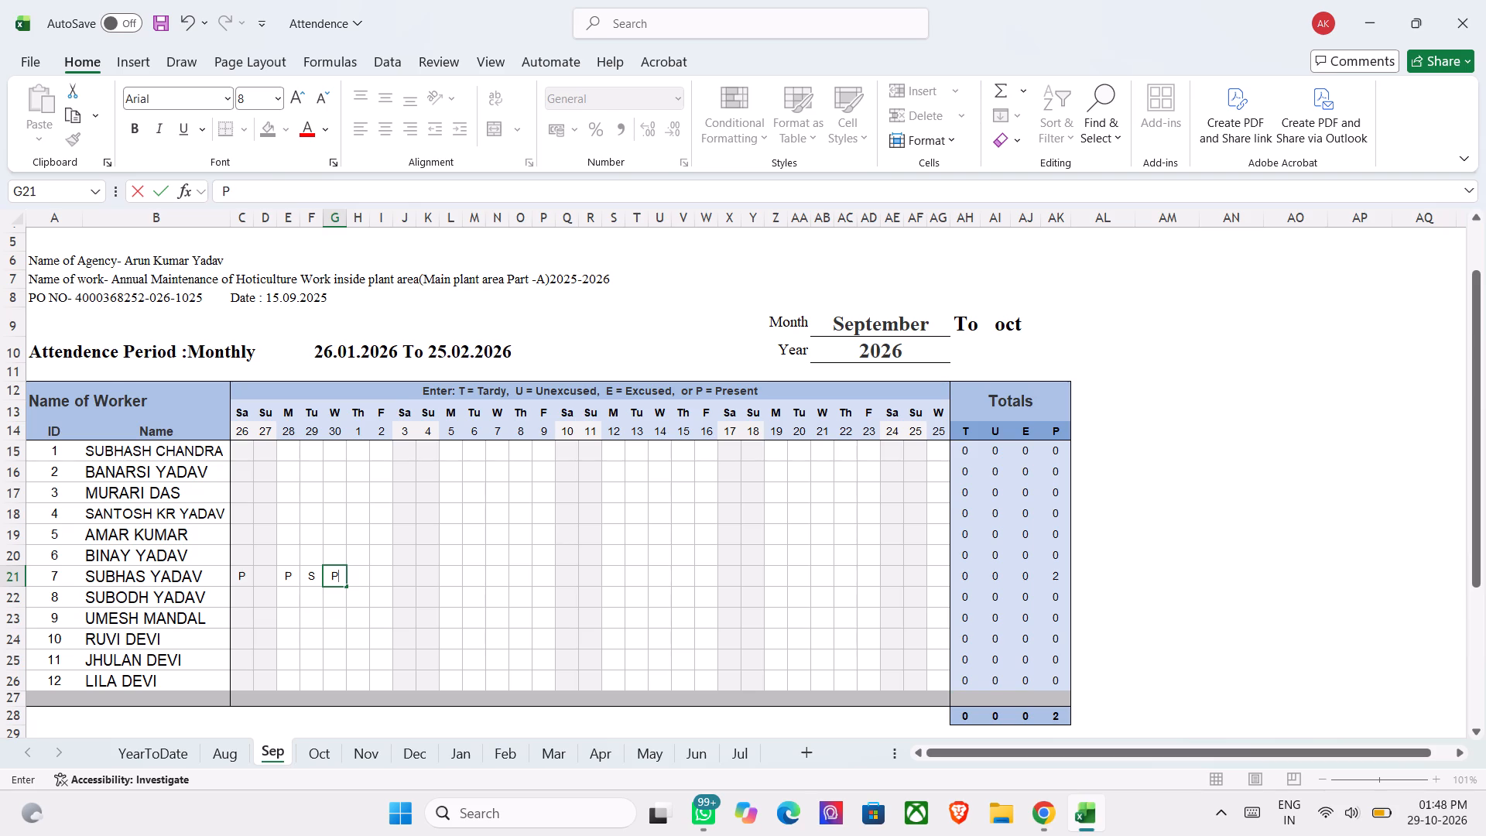
pyautogui.press('Right')
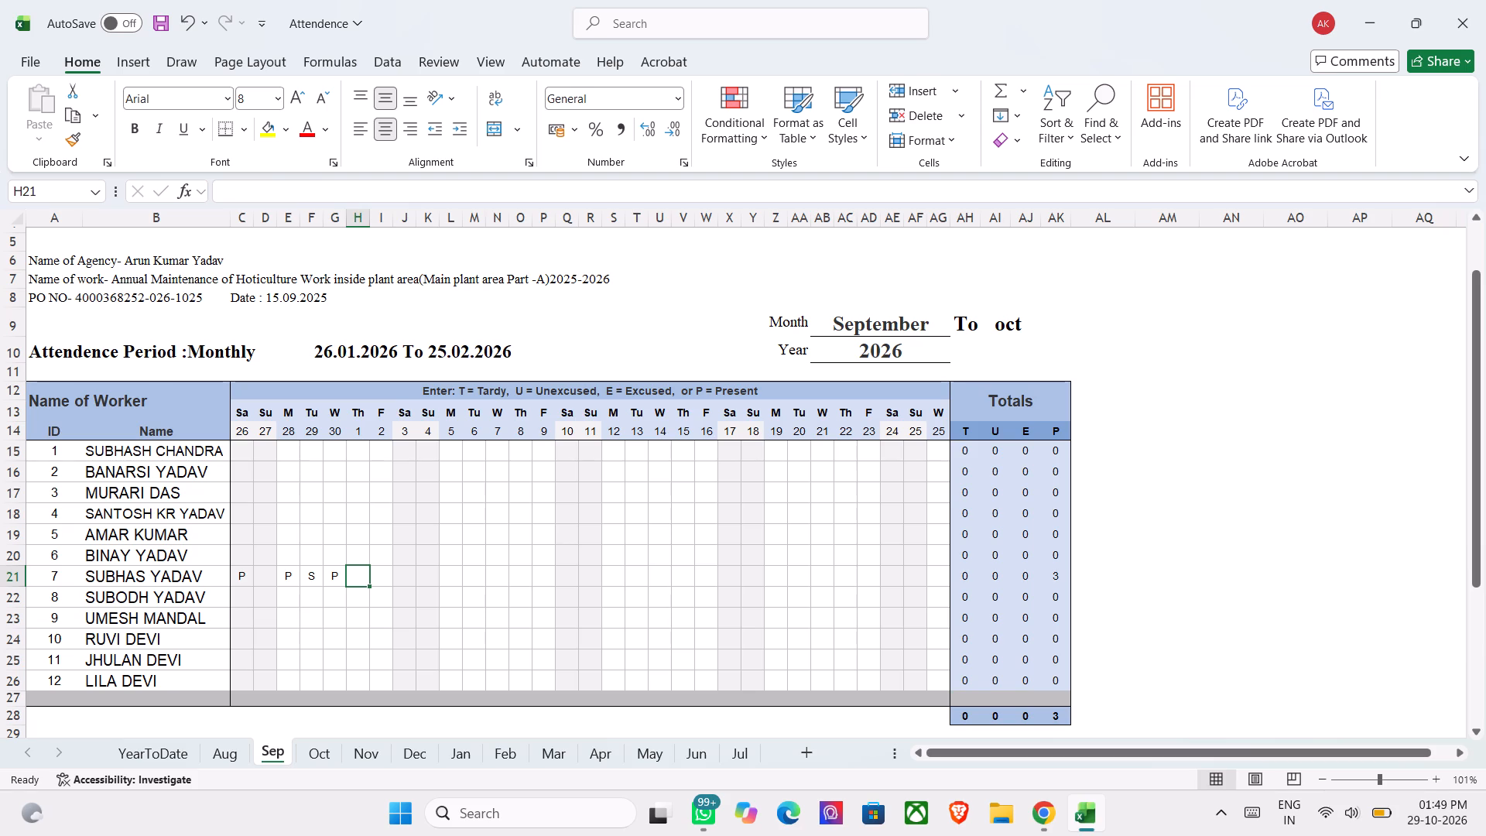
# Continue worker ID 7's attendance row with P for the 1st through the 5th and S for the 6th.
pyautogui.press('p')
pyautogui.press('Right')
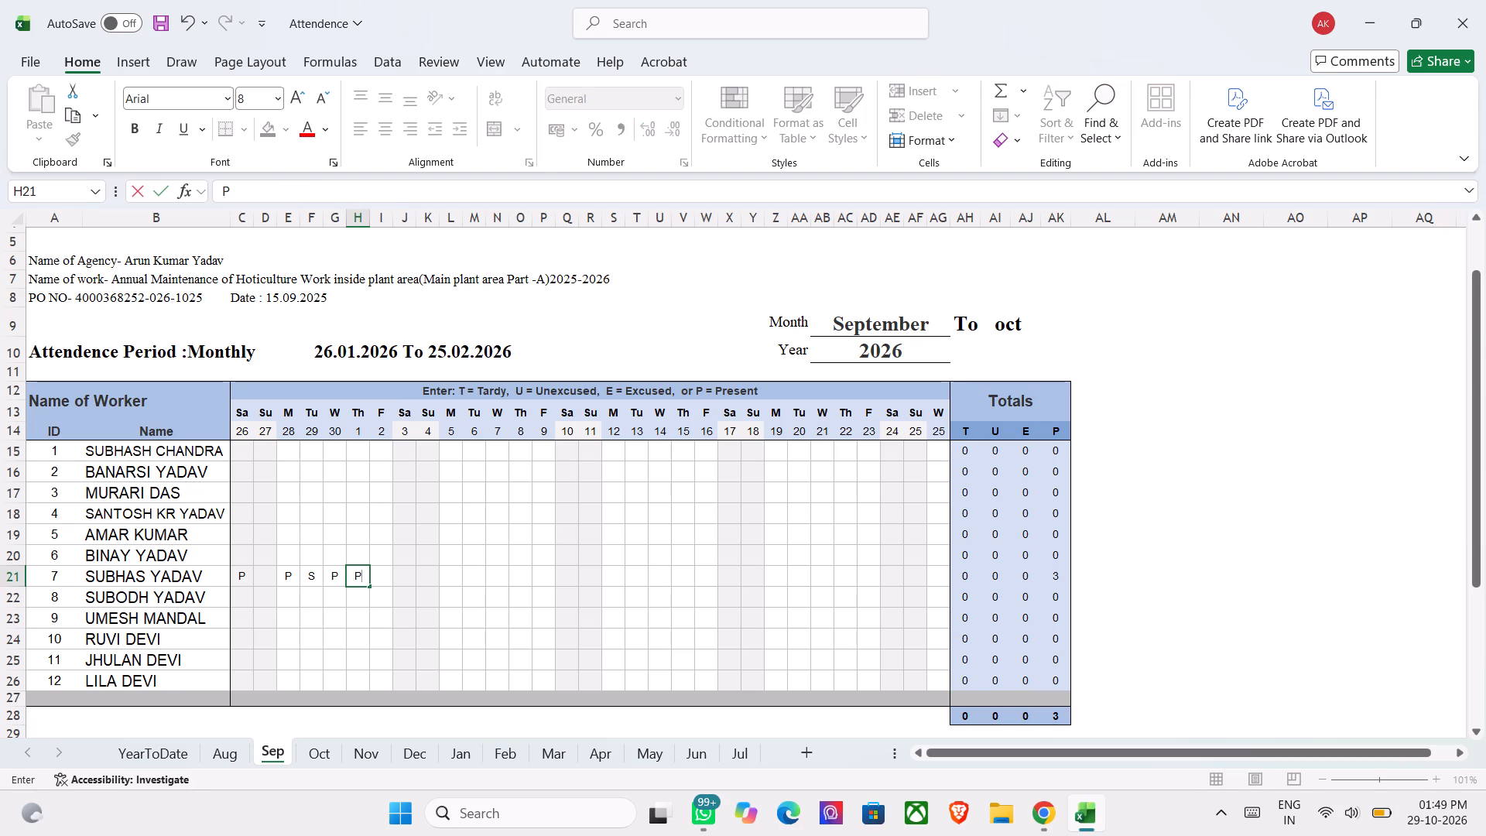
pyautogui.press('p')
pyautogui.press('Right')
pyautogui.press('p')
pyautogui.press('Right')
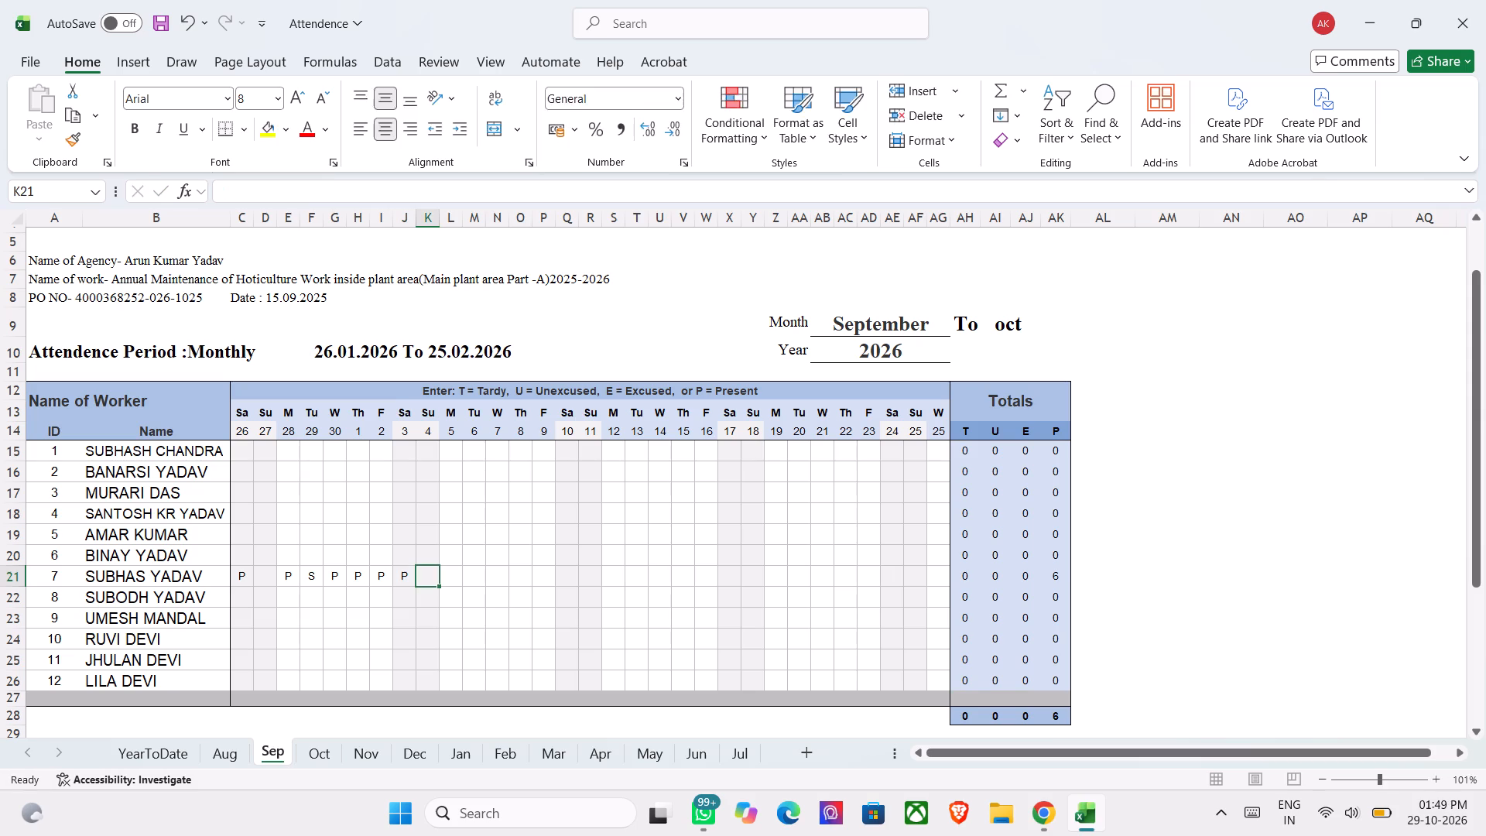
pyautogui.press('p')
pyautogui.press('Right')
pyautogui.press('p')
pyautogui.press('Right')
pyautogui.press('s')
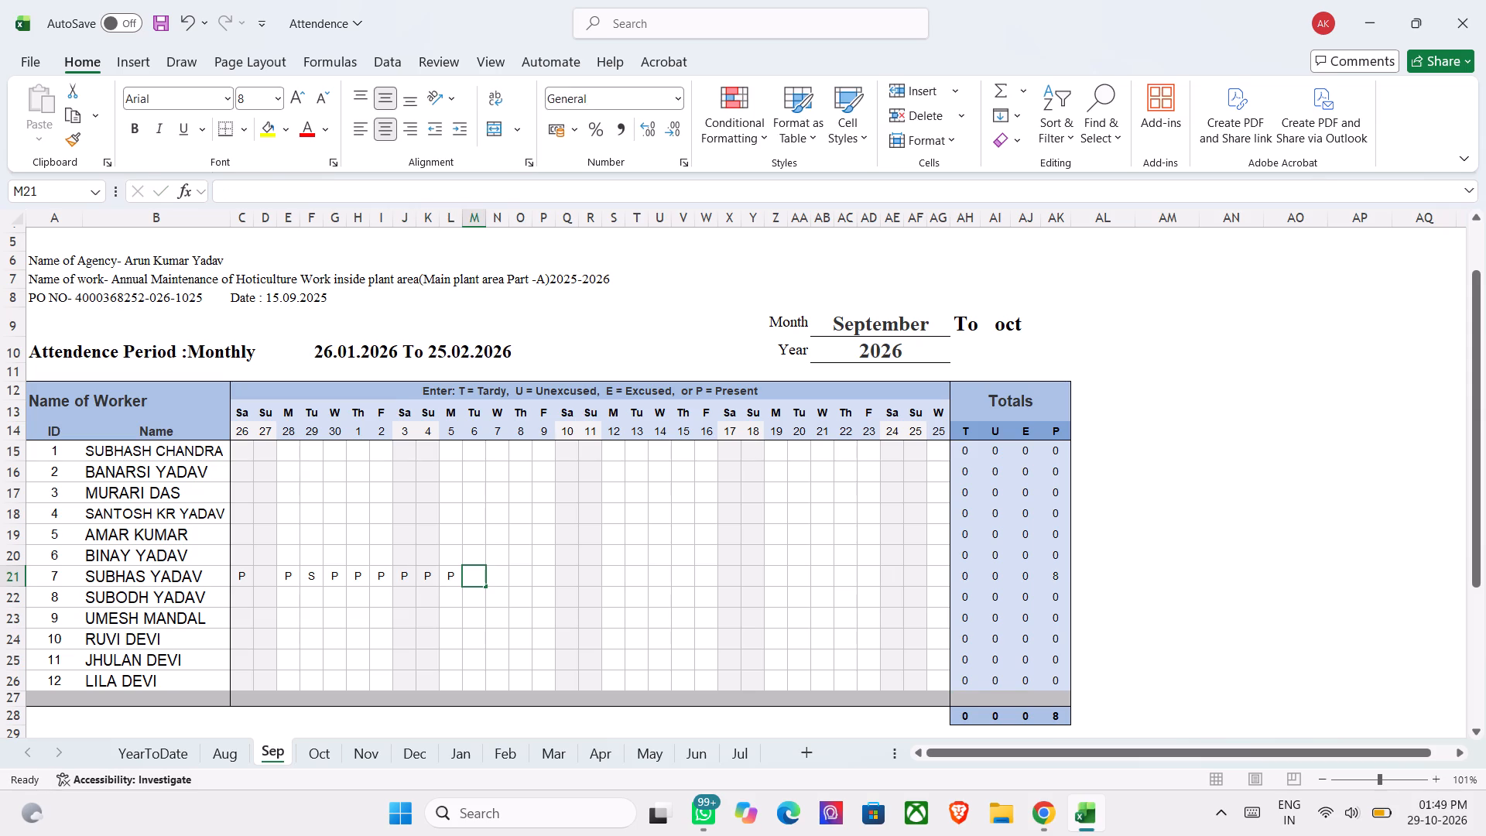
pyautogui.press('Right')
# Fill worker ID 7's attendance with P for the 7th through the 12th and S for the 13th.
pyautogui.press('p')
pyautogui.press('Right')
pyautogui.press('p')
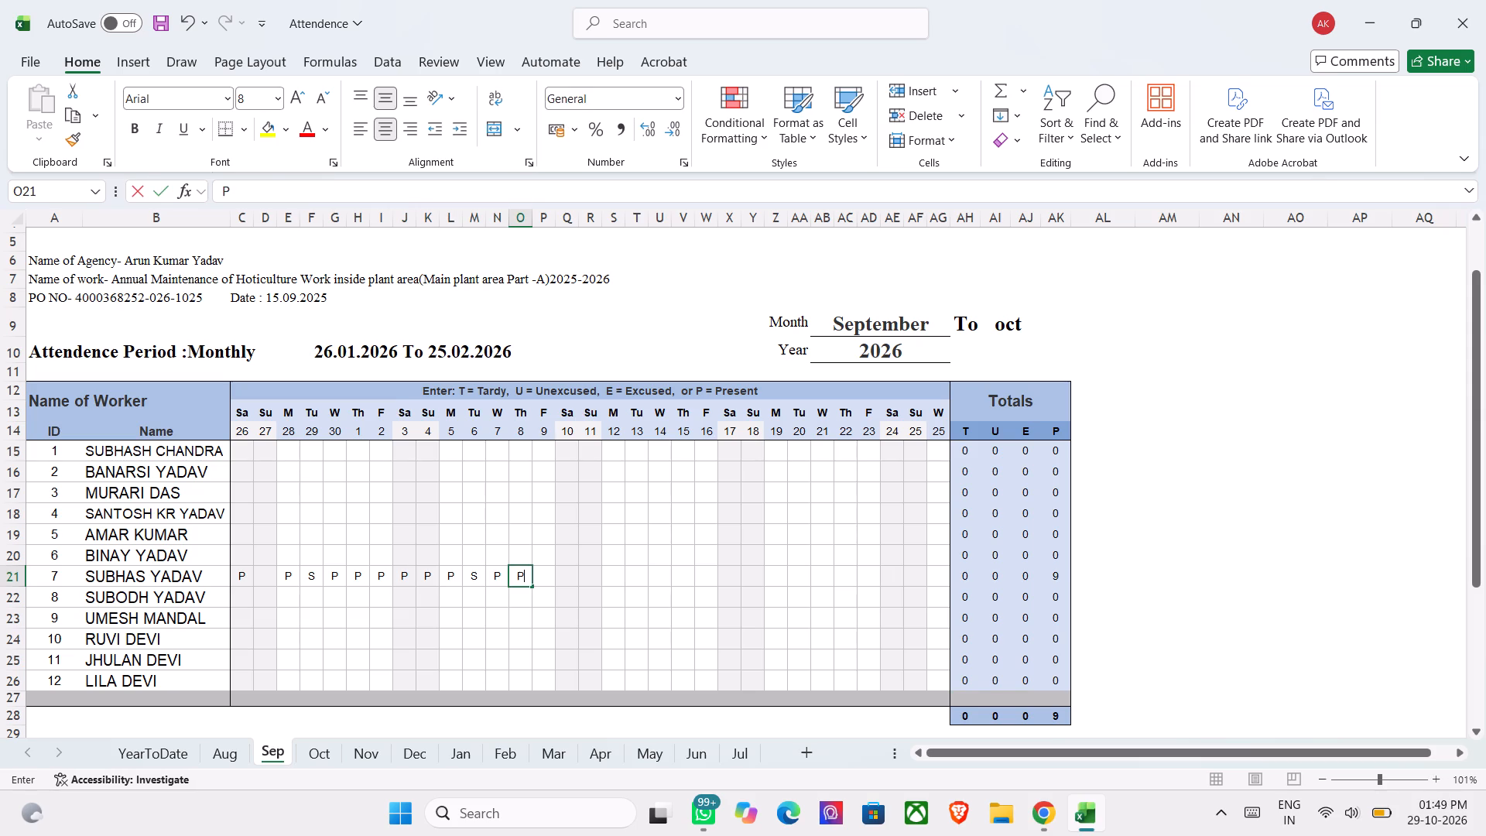
pyautogui.press('Right')
pyautogui.press('p')
pyautogui.press('Right')
pyautogui.press('p')
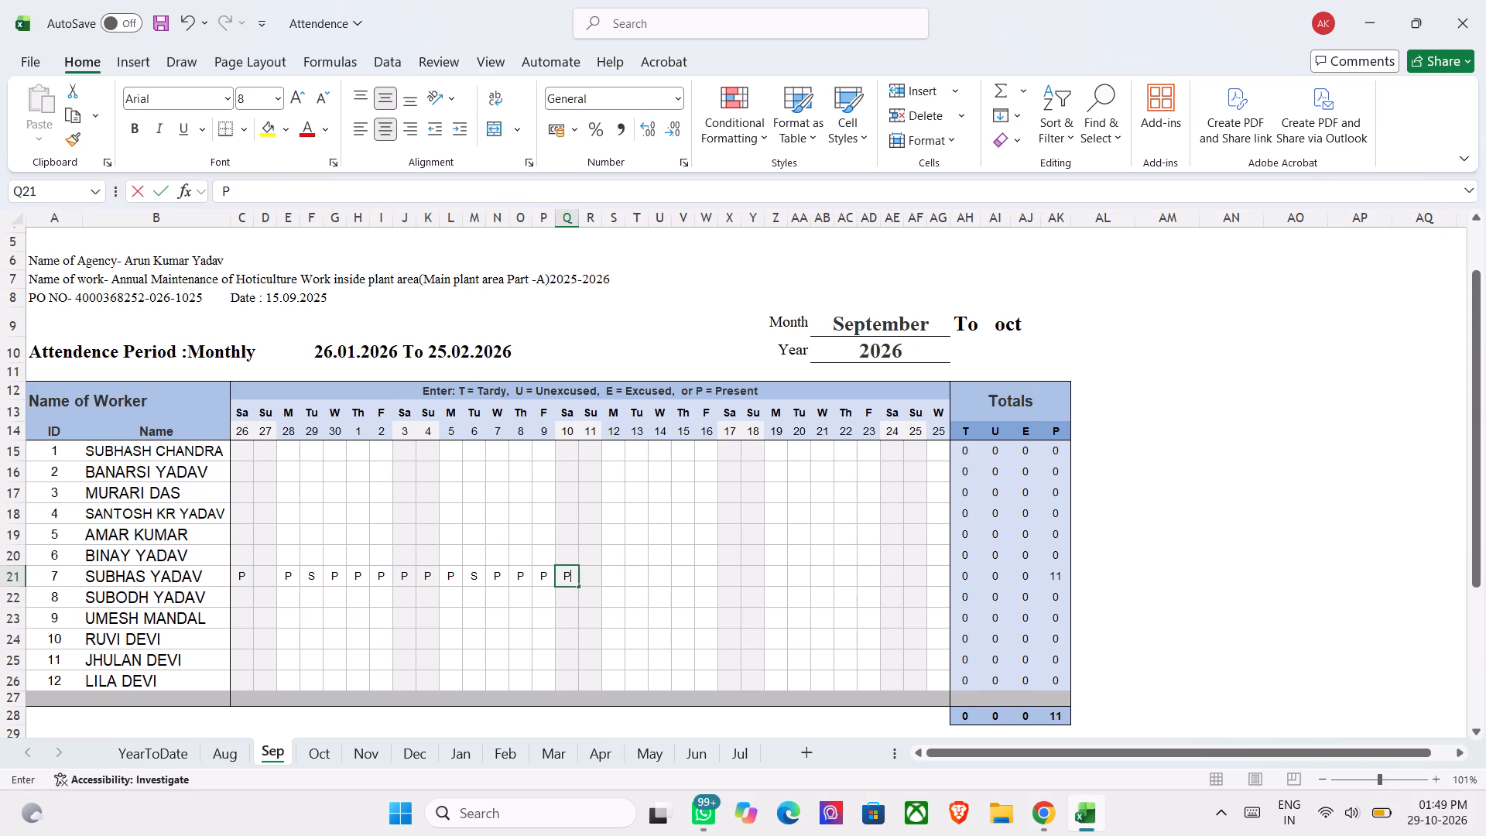
pyautogui.press('Right')
pyautogui.press('p')
pyautogui.press('Right')
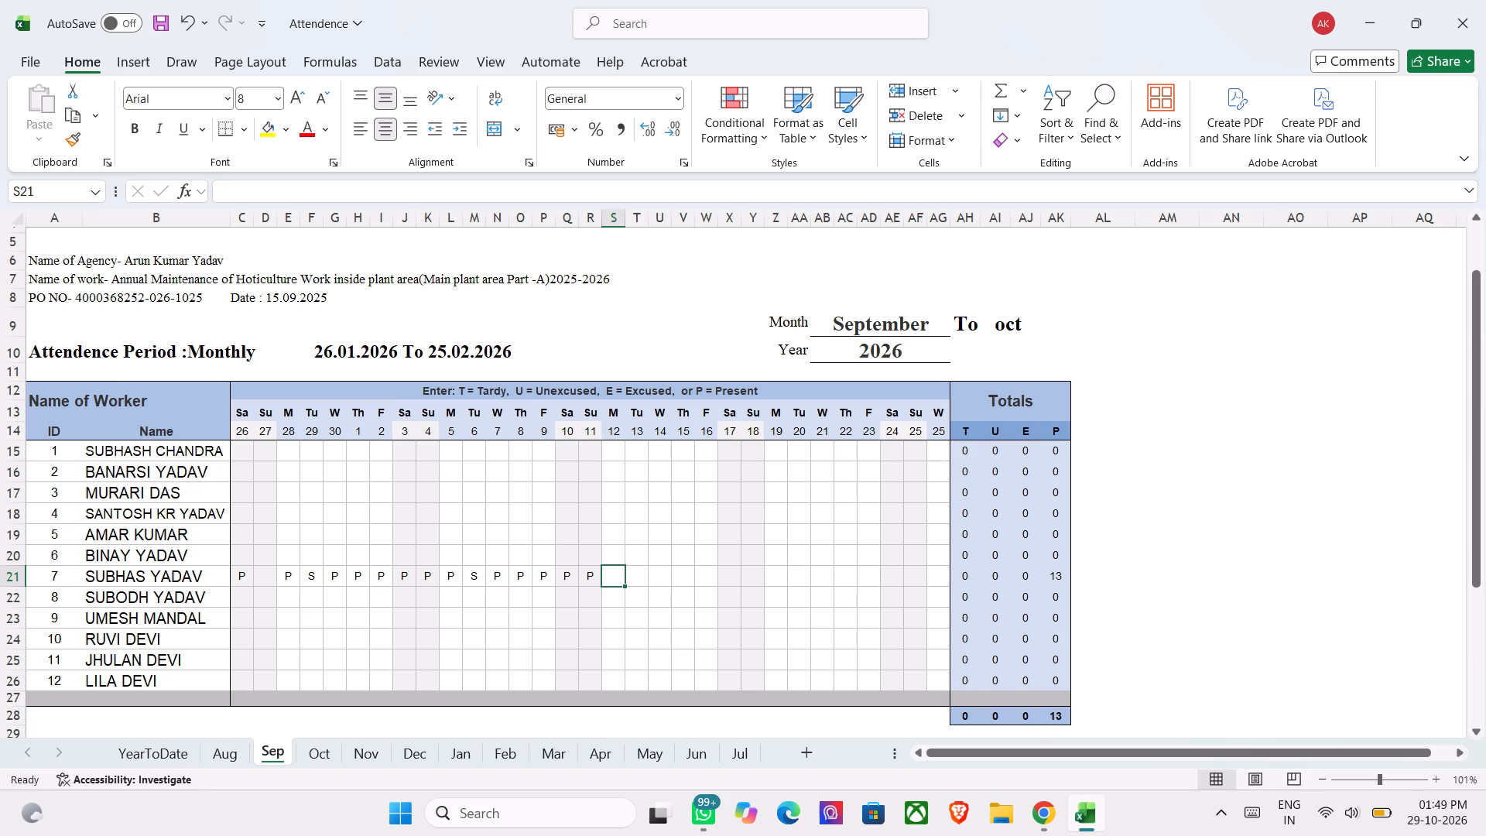
pyautogui.press('p')
pyautogui.press('Right')
pyautogui.press('s')
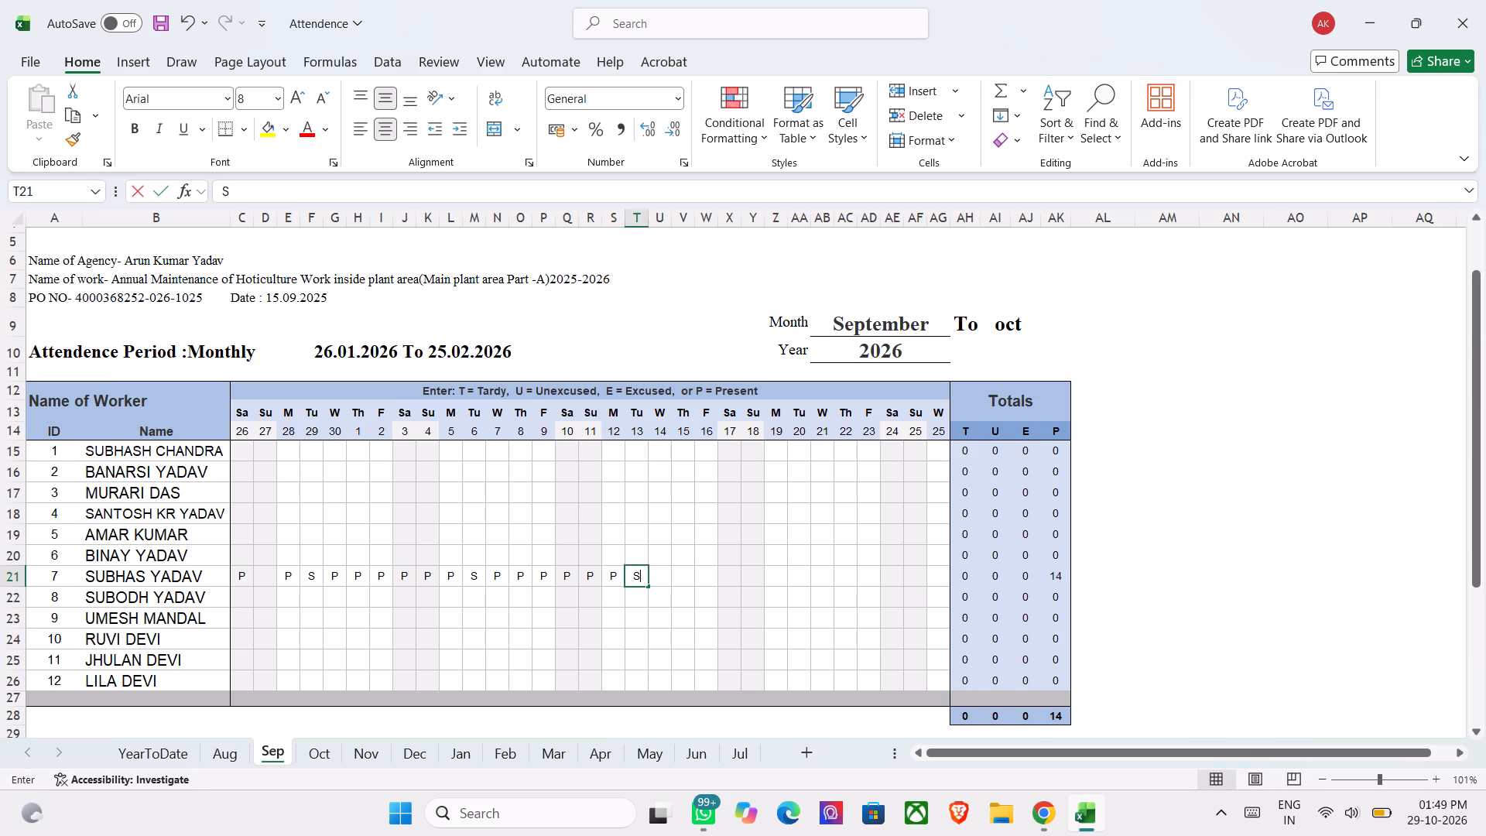
pyautogui.press('Right')
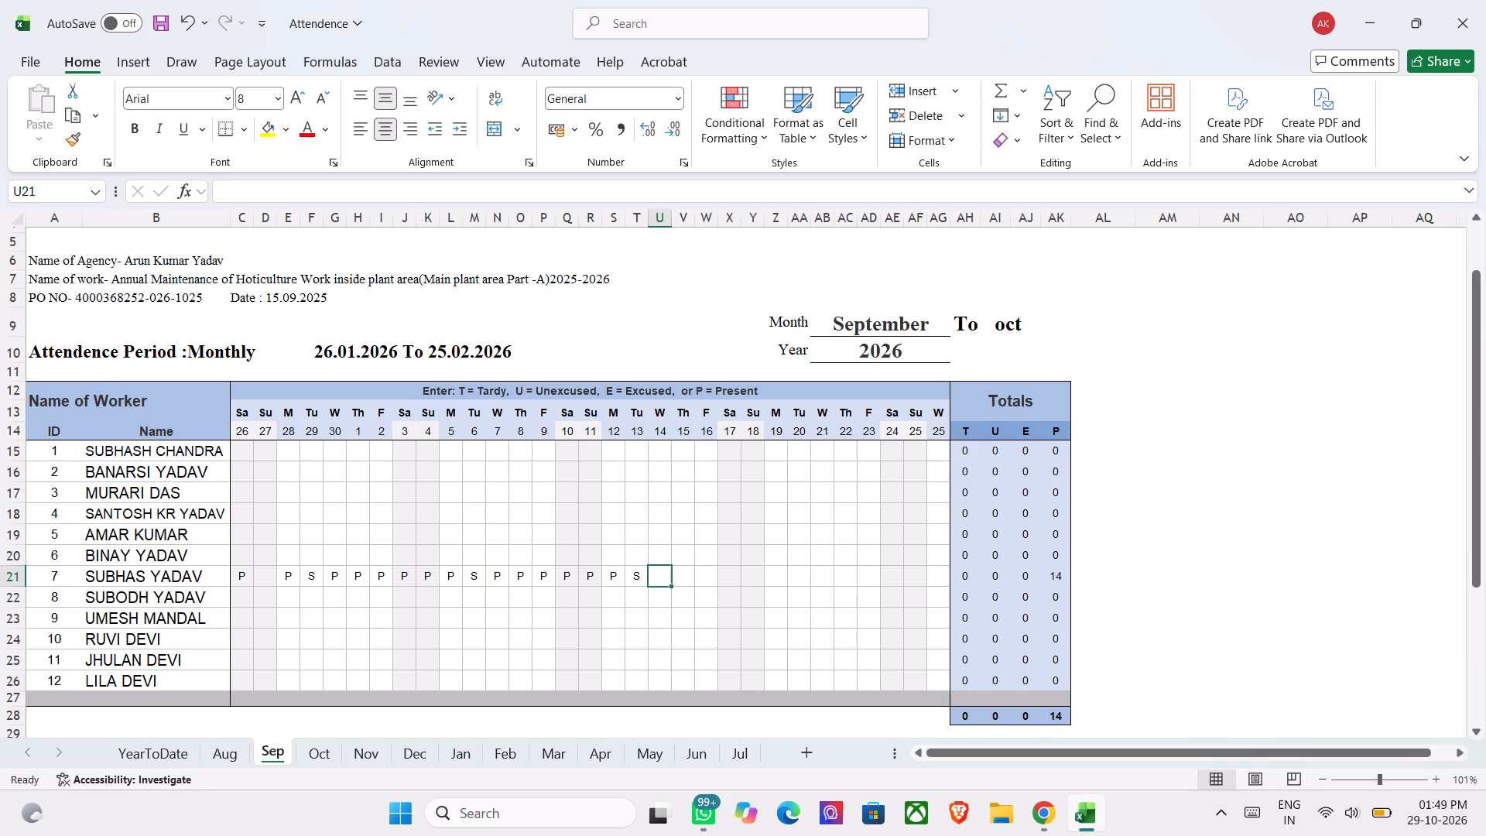
# Skip the 14th in worker ID 7's row, mark P for the 15th through the 19th, and S for the 20th.
pyautogui.press('Right')
pyautogui.press('p')
pyautogui.press('Right')
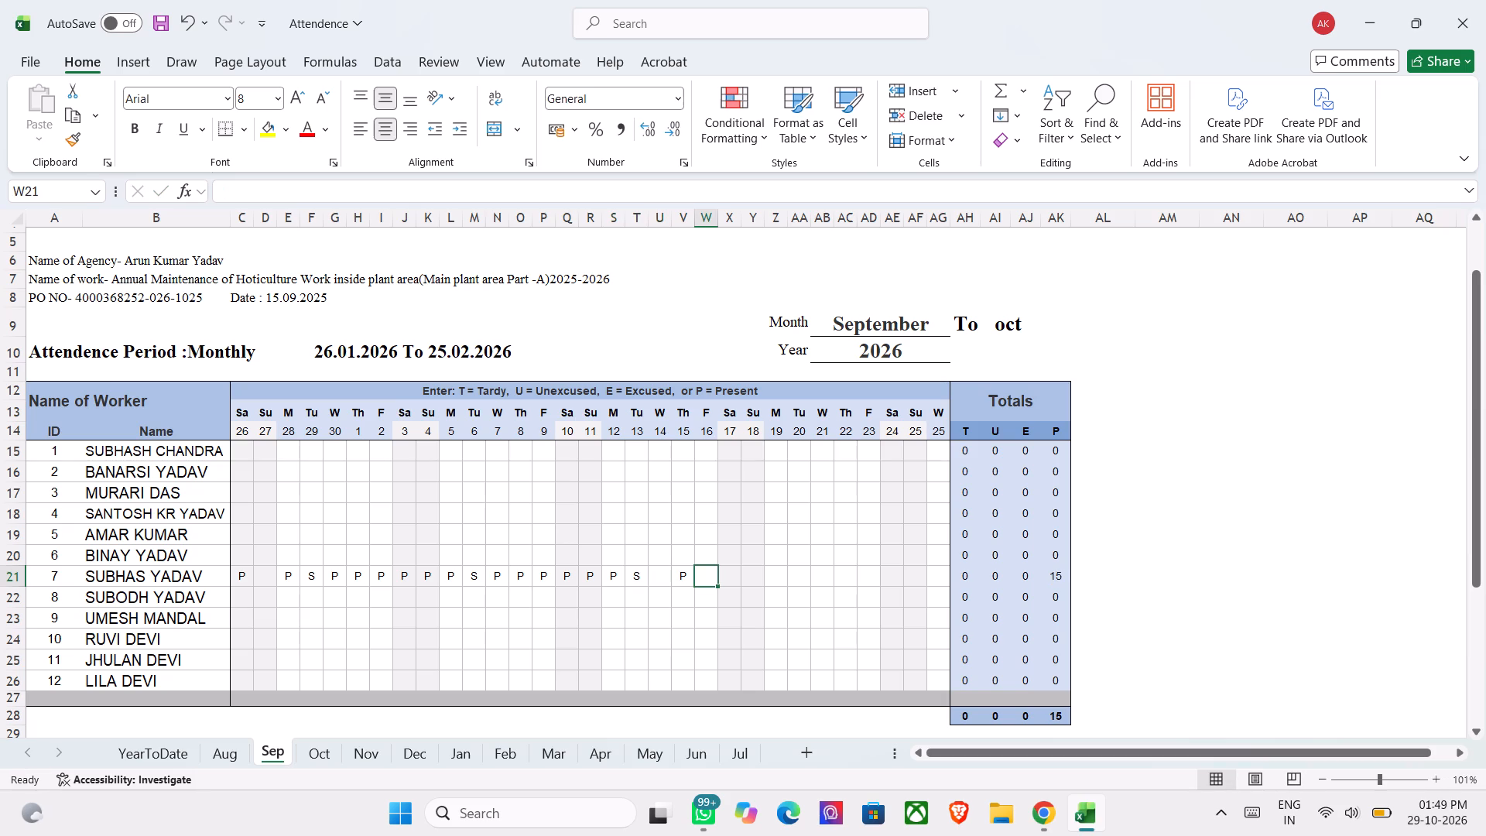
pyautogui.press('p')
pyautogui.press('Right')
pyautogui.press('p')
pyautogui.press('Right')
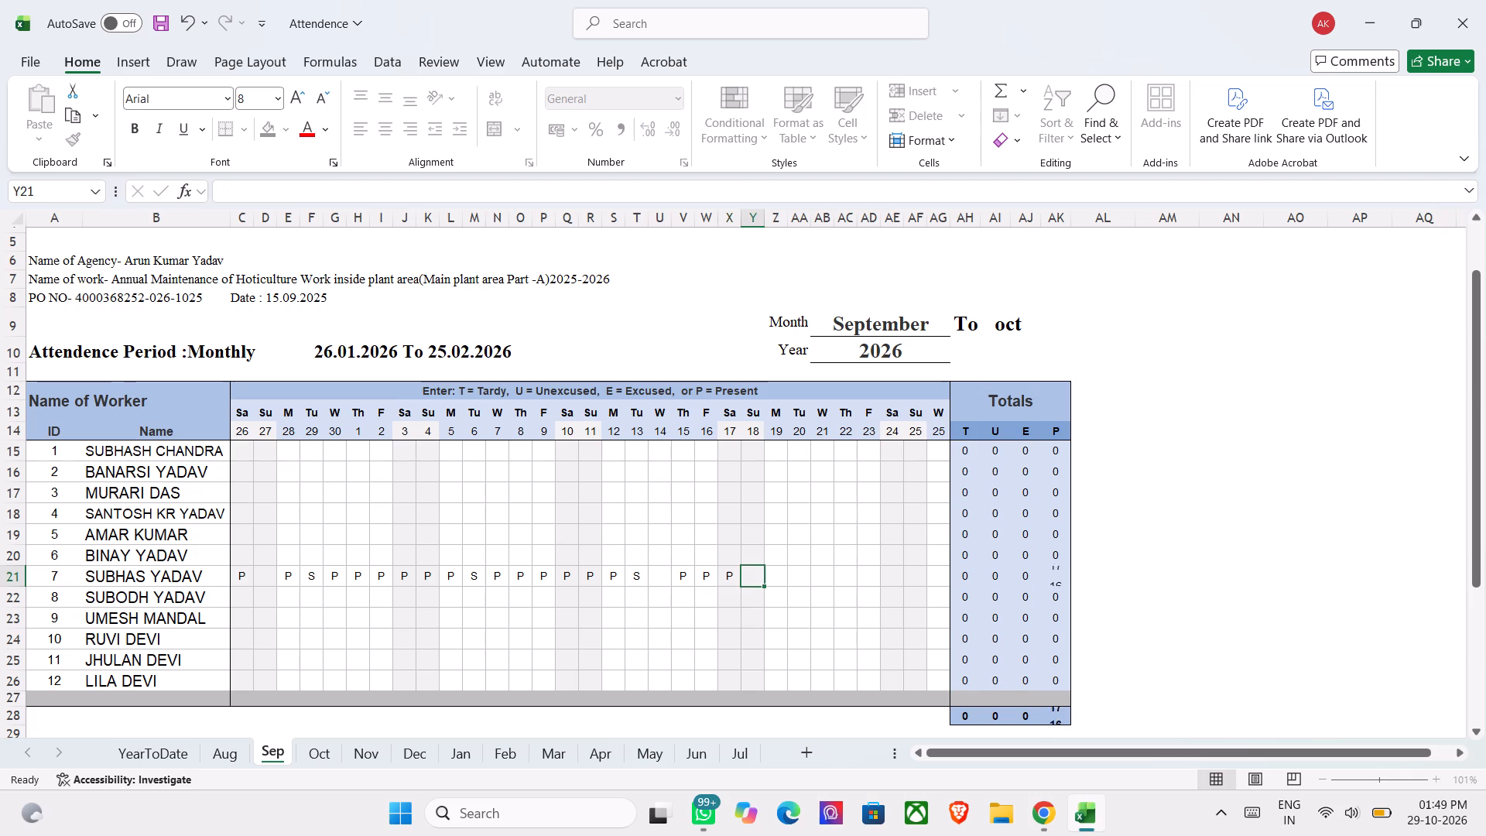
pyautogui.press('p')
pyautogui.press('Right')
pyautogui.press('p')
pyautogui.press('Right')
pyautogui.press('s')
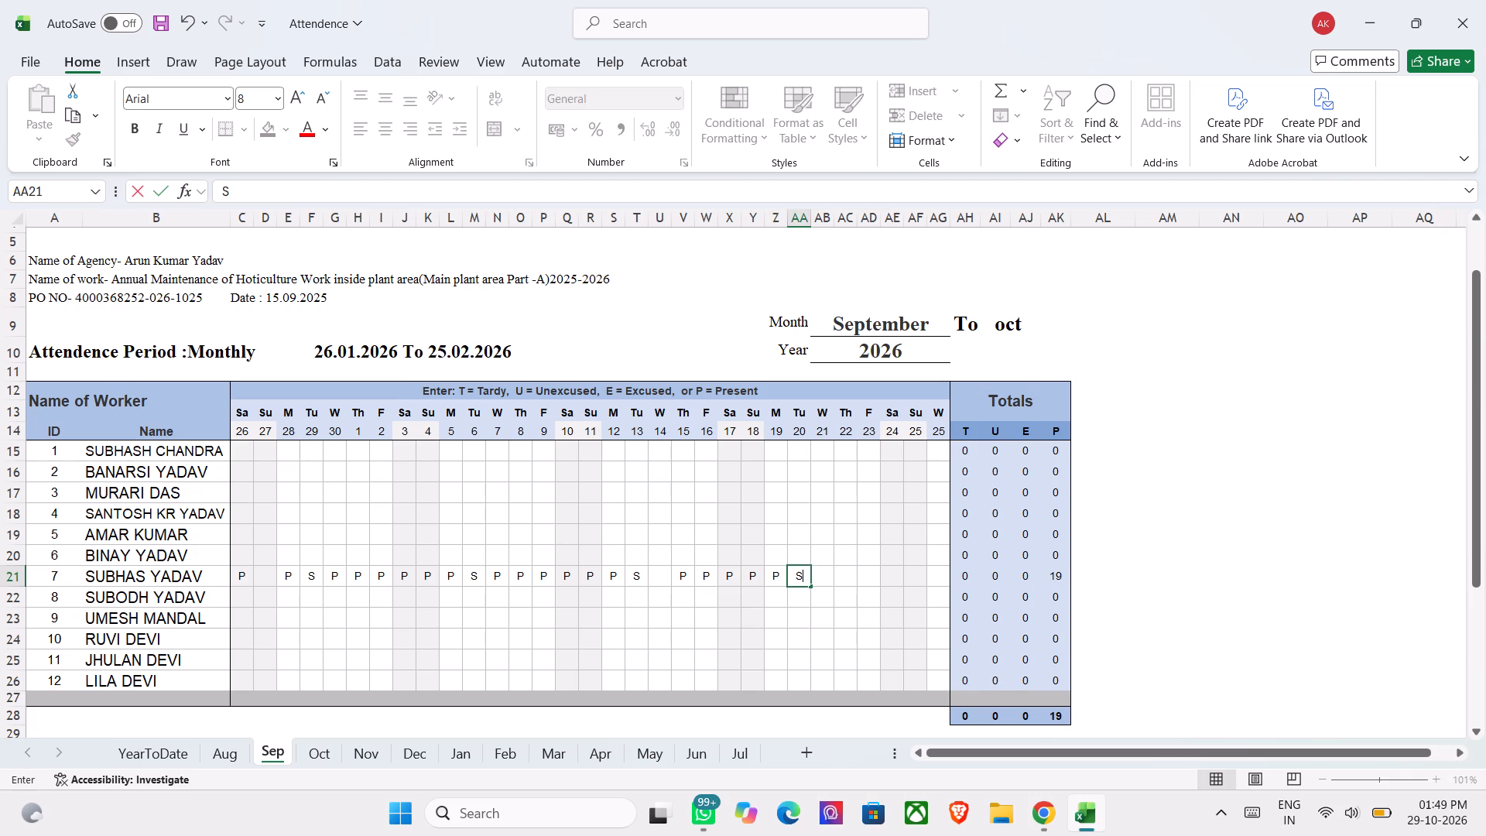
pyautogui.press('Right')
# Mark worker ID 7's attendance as P for the 21st, S for the 22nd, and P for the 23rd through Sunday the 25th.
pyautogui.press('p')
pyautogui.press('Right')
pyautogui.press('s')
pyautogui.press('Right')
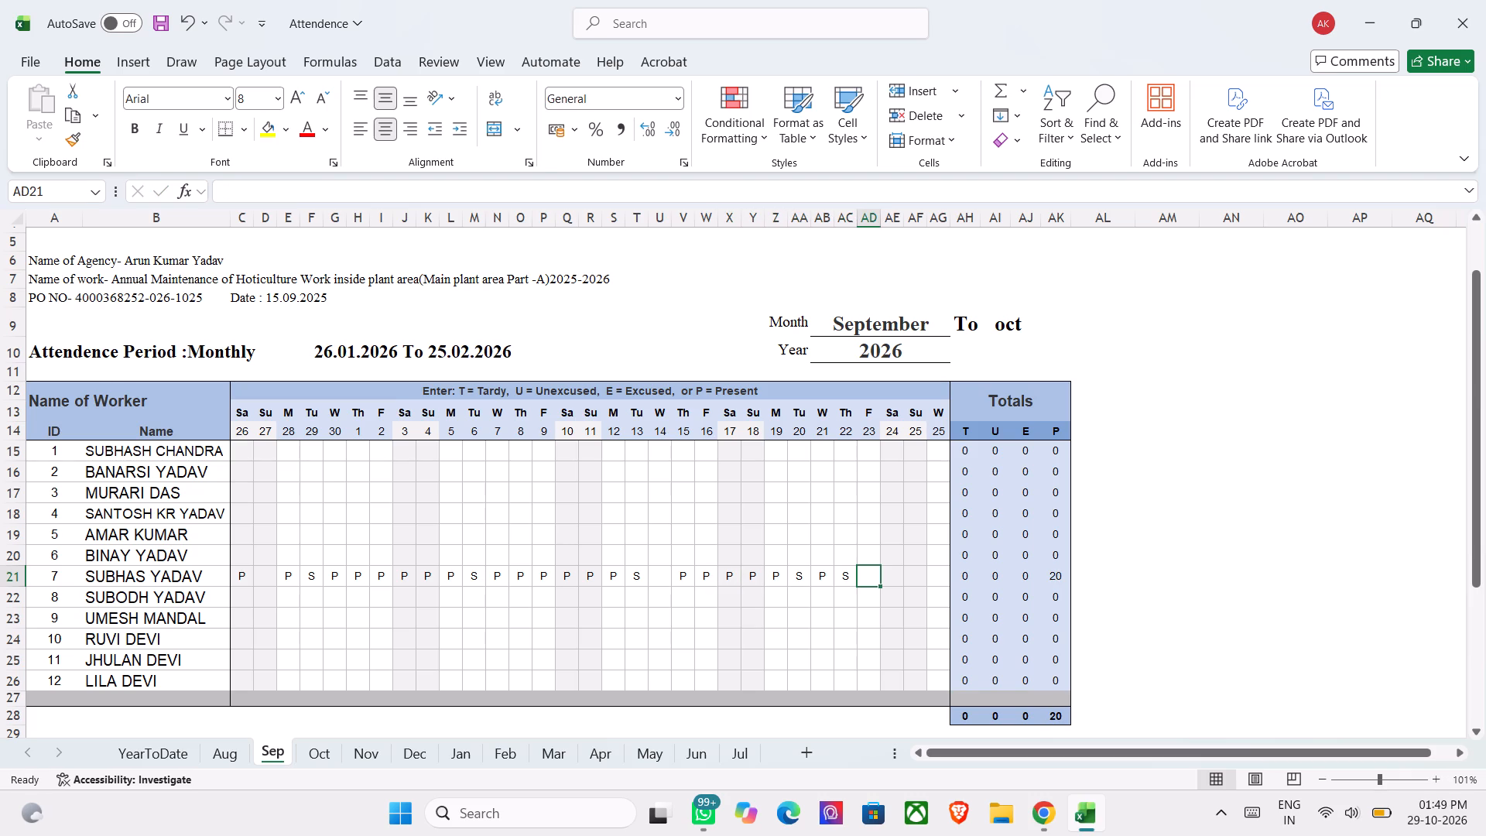
pyautogui.press('p')
pyautogui.press('Right')
pyautogui.press('p')
pyautogui.press('Right')
pyautogui.press('p')
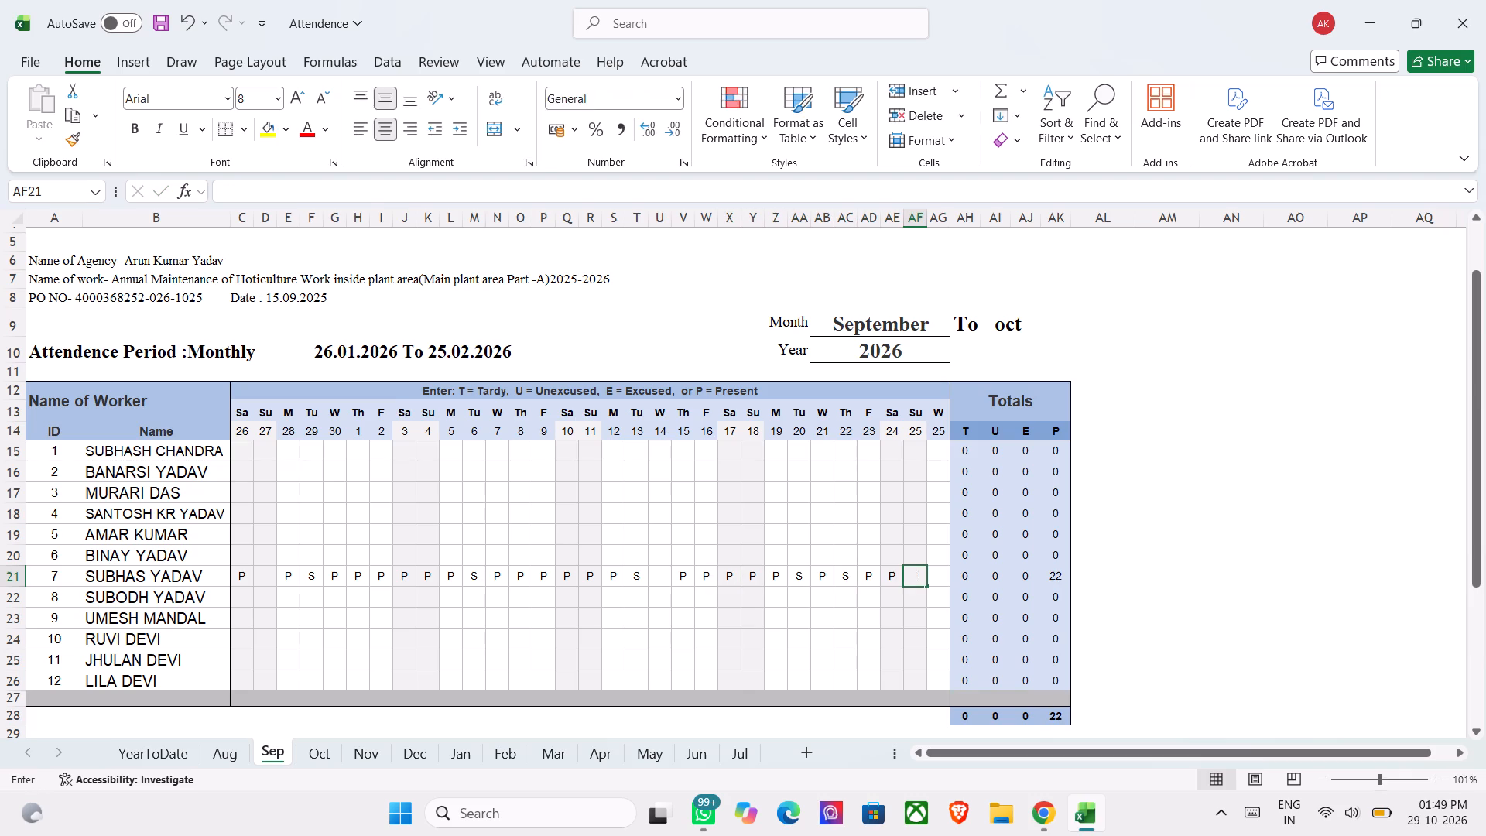
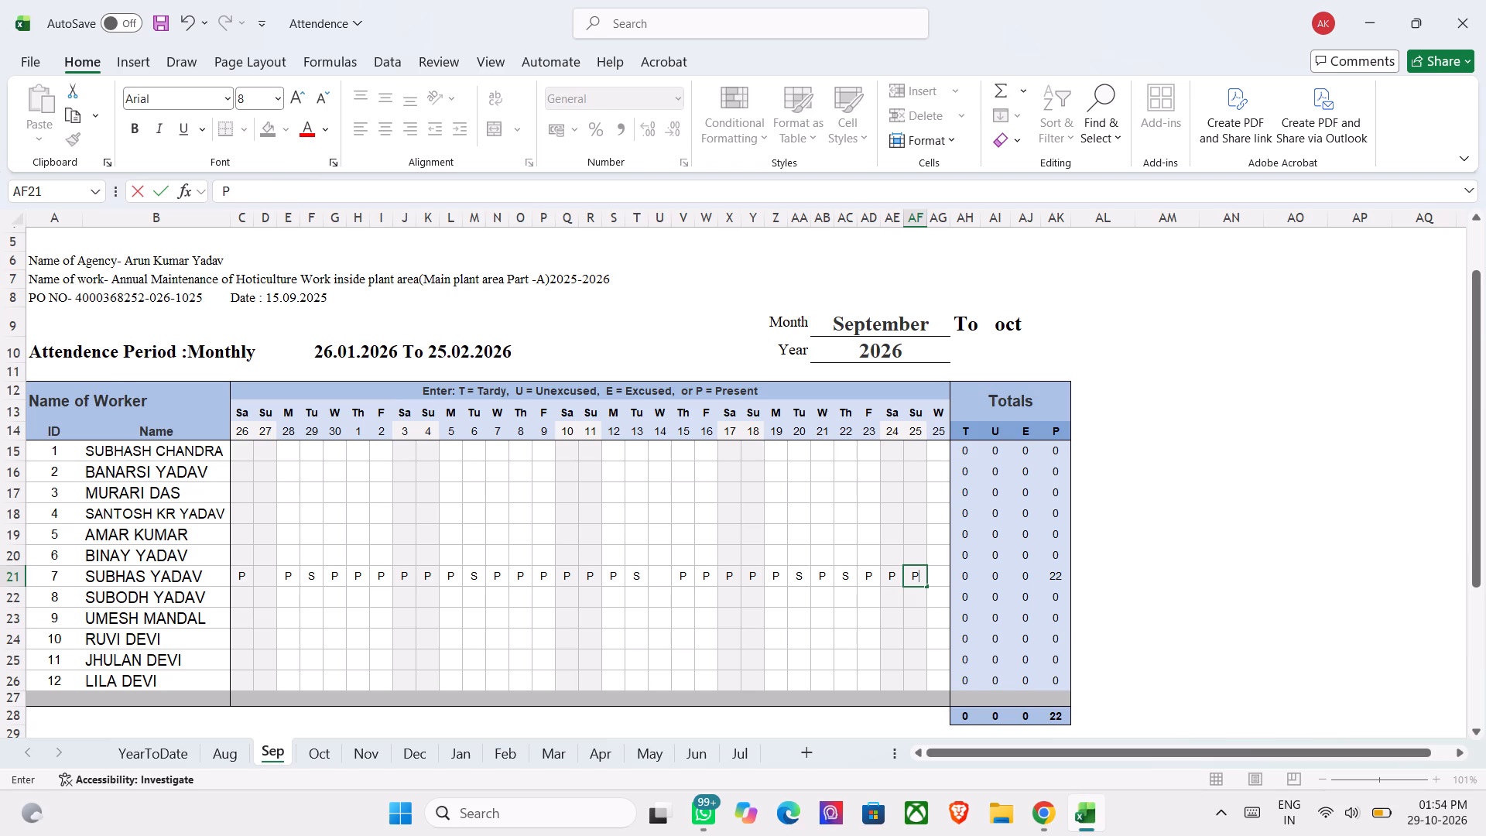
# Start worker ID 9's attendance row with P for the 26th, 28th and 30th, S for the 29th, leaving Sunday the 27th blank.
pyautogui.click(238, 621)
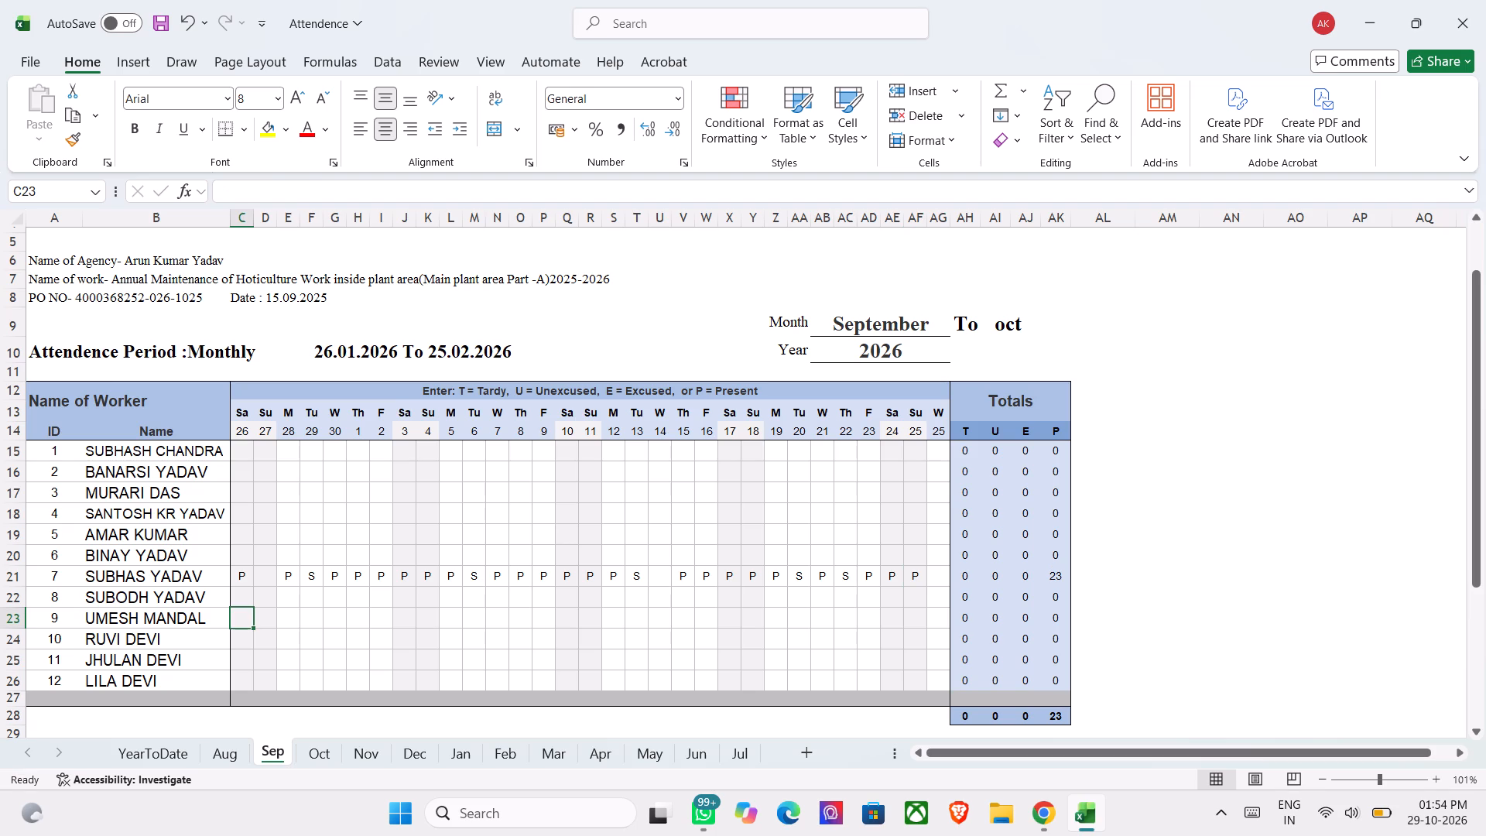
pyautogui.press('Right')
pyautogui.press('Left')
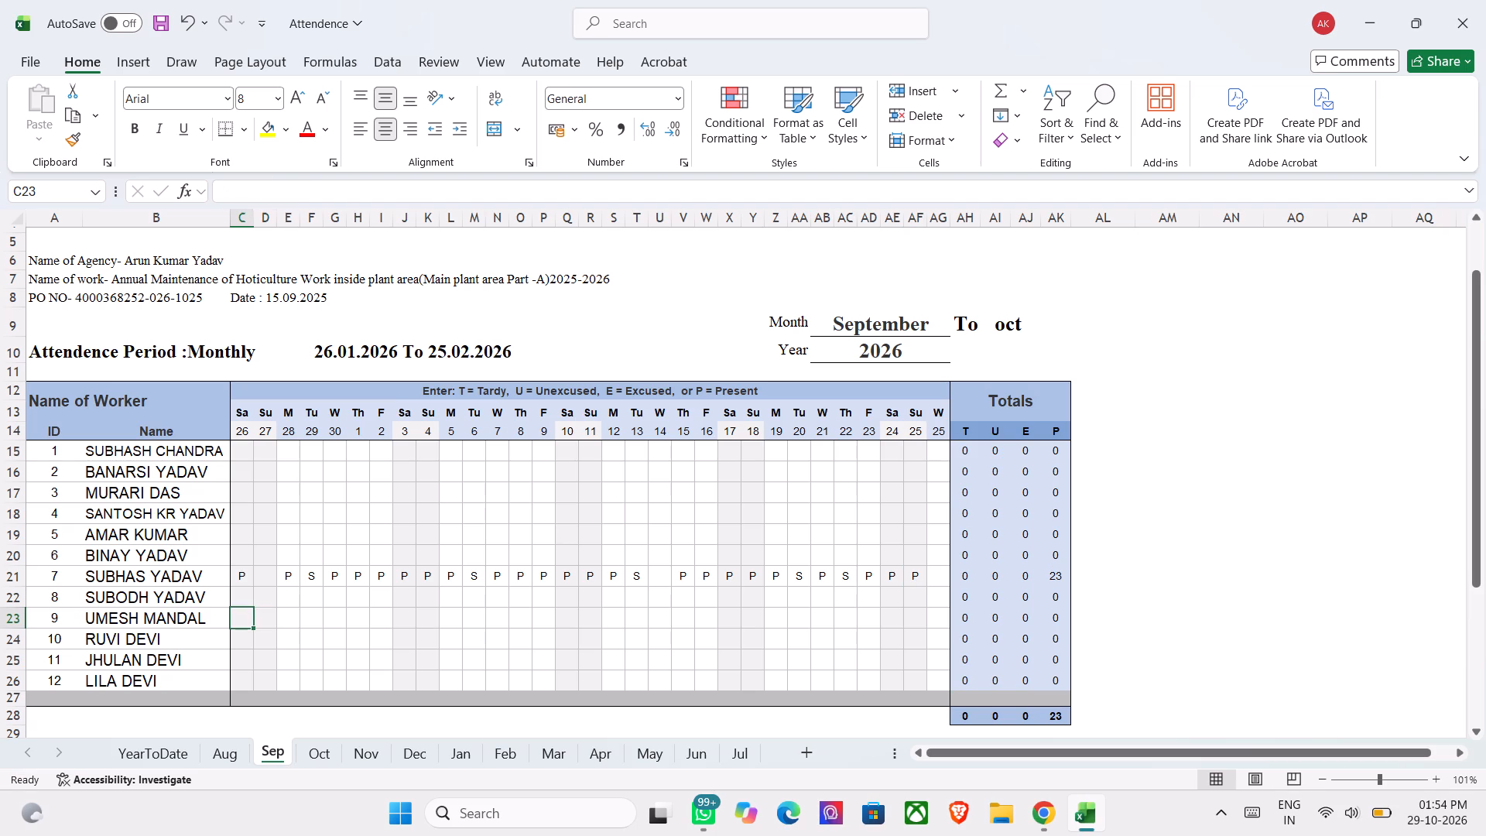
pyautogui.press('p')
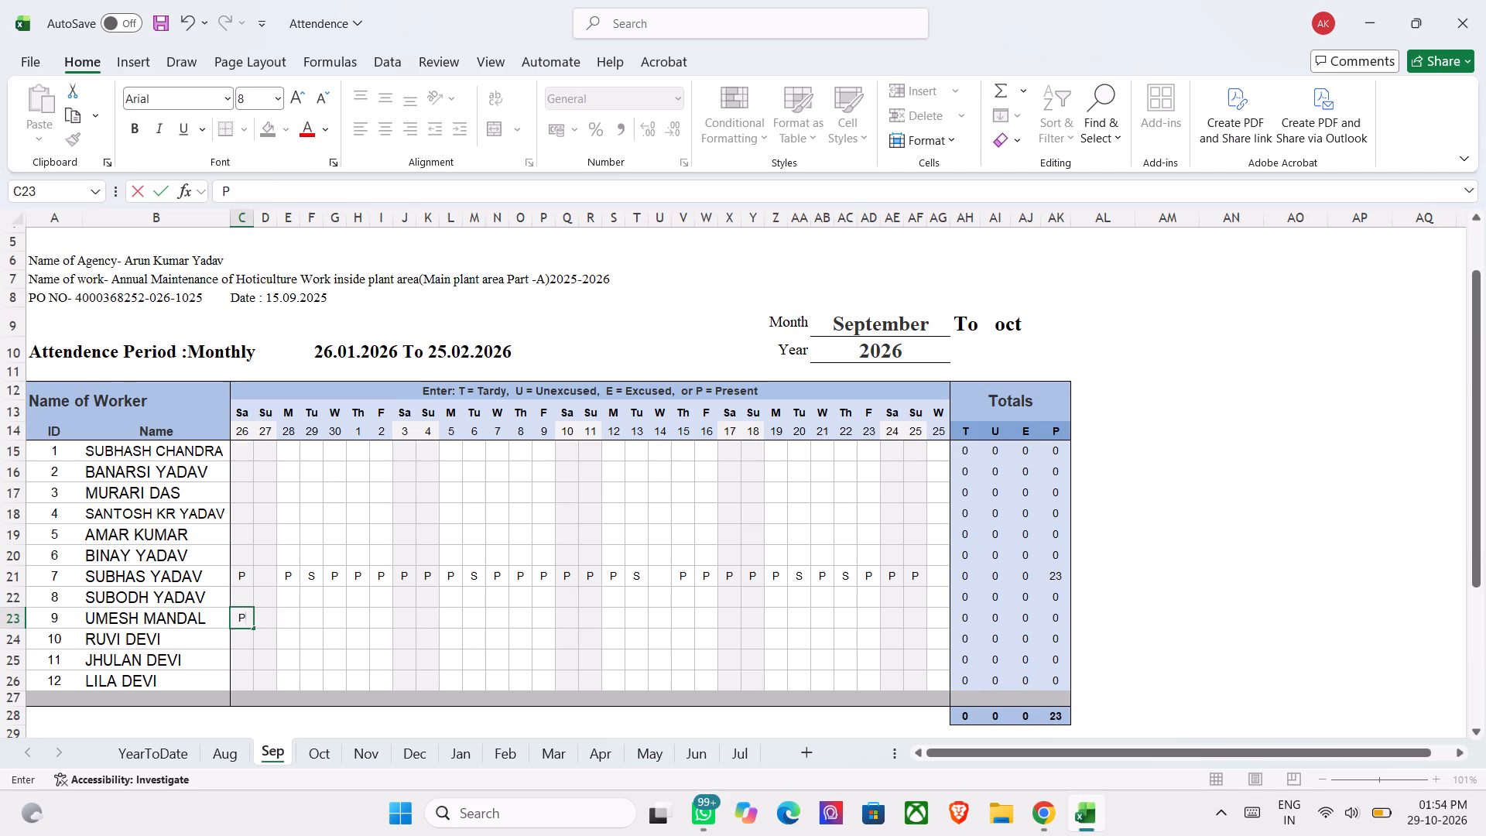
pyautogui.press('Right')
pyautogui.press('Right')
pyautogui.press('p')
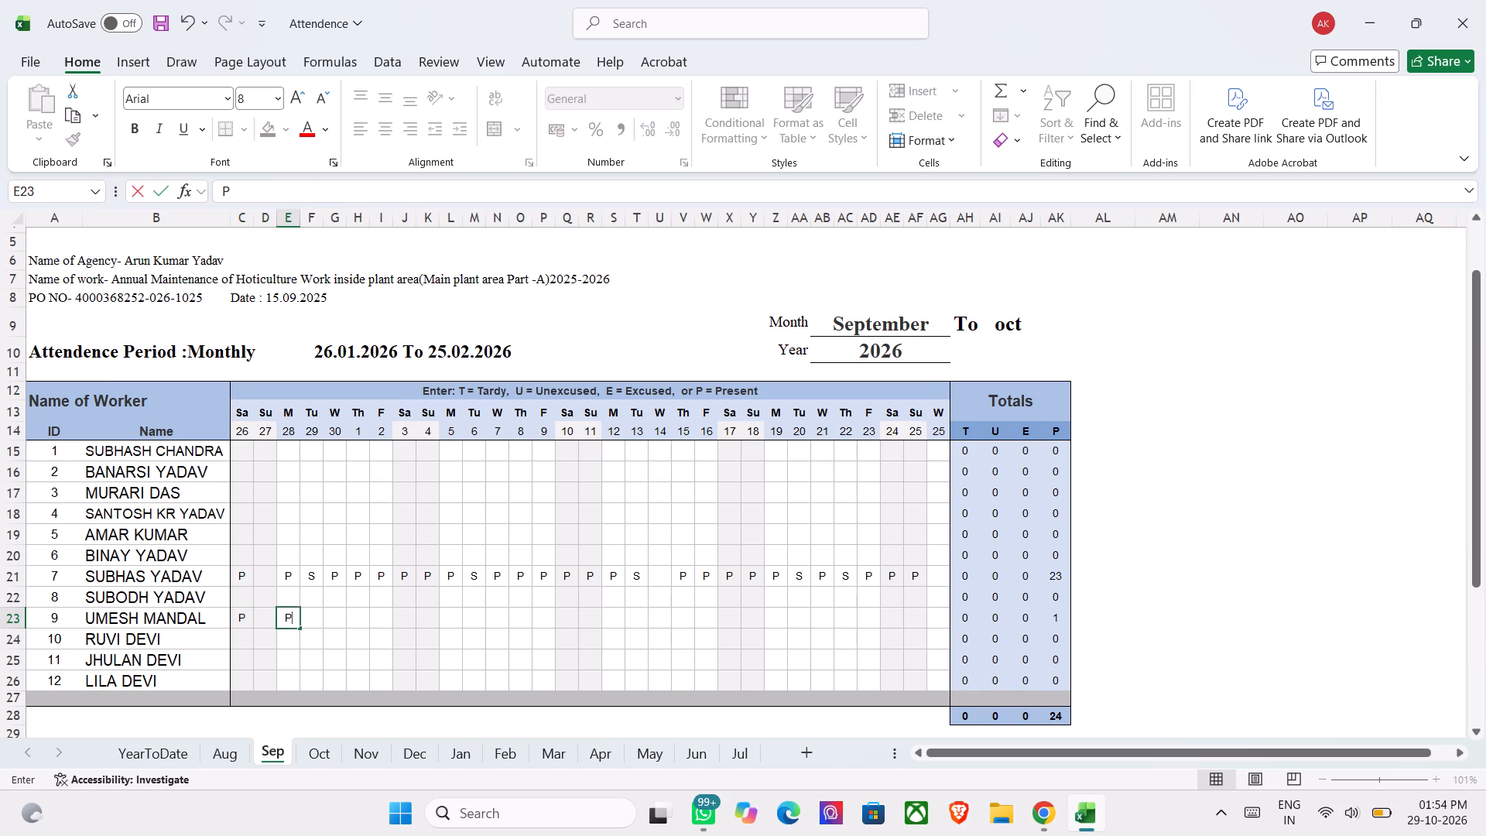
pyautogui.press('Right')
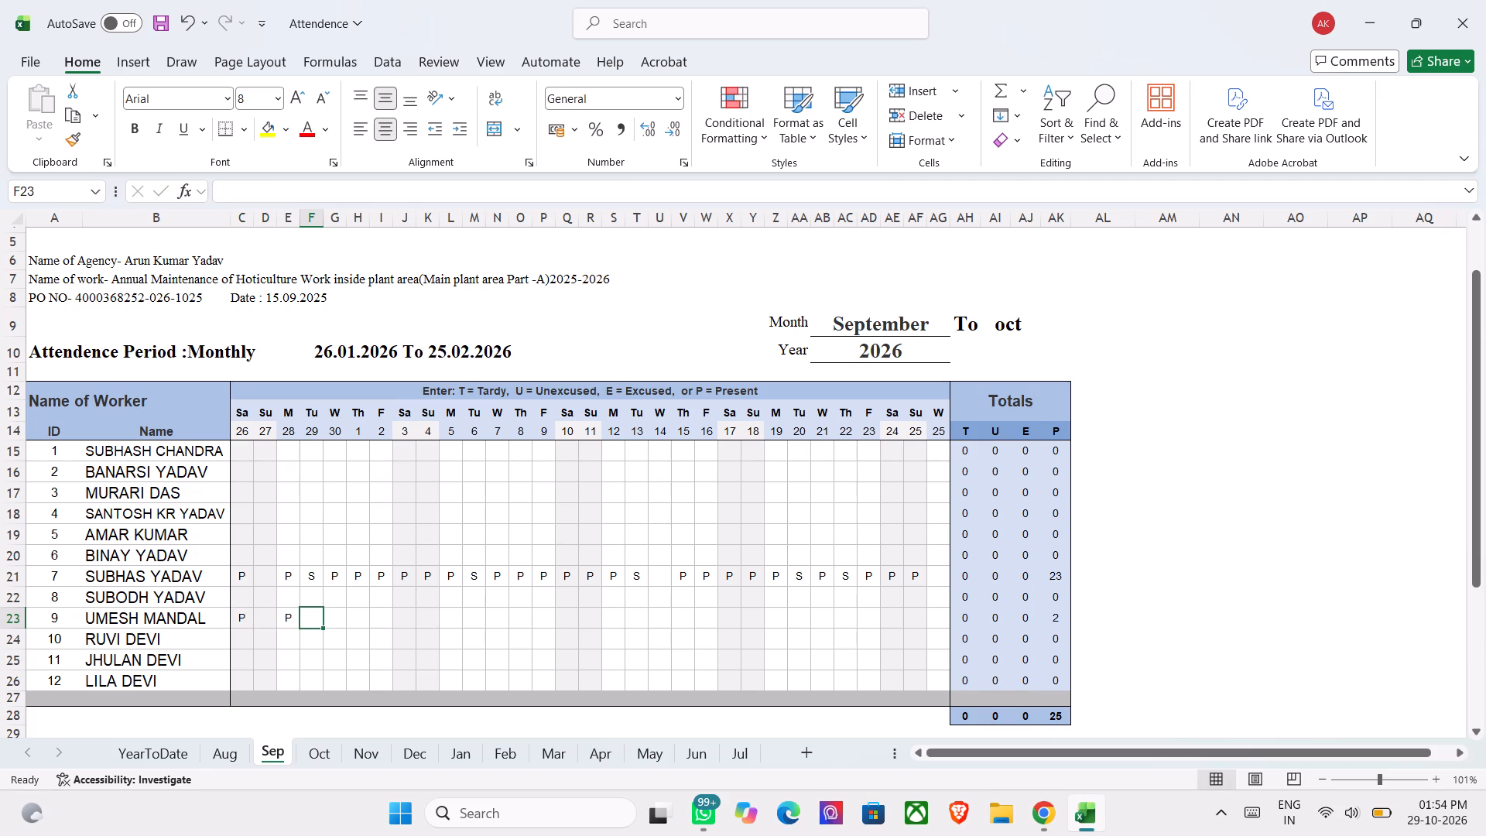
pyautogui.press('s')
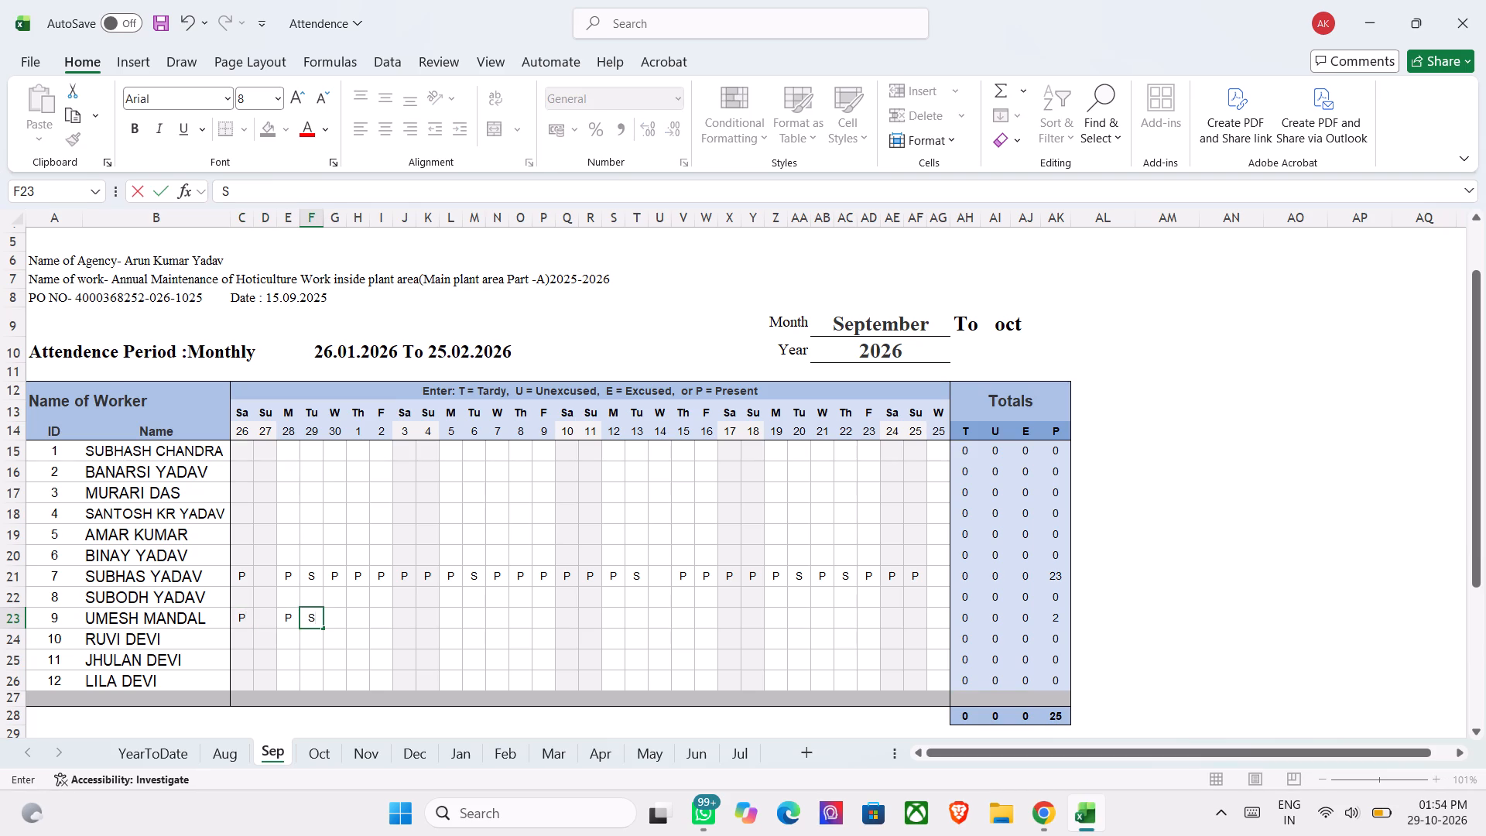
pyautogui.press('Right')
pyautogui.press('p')
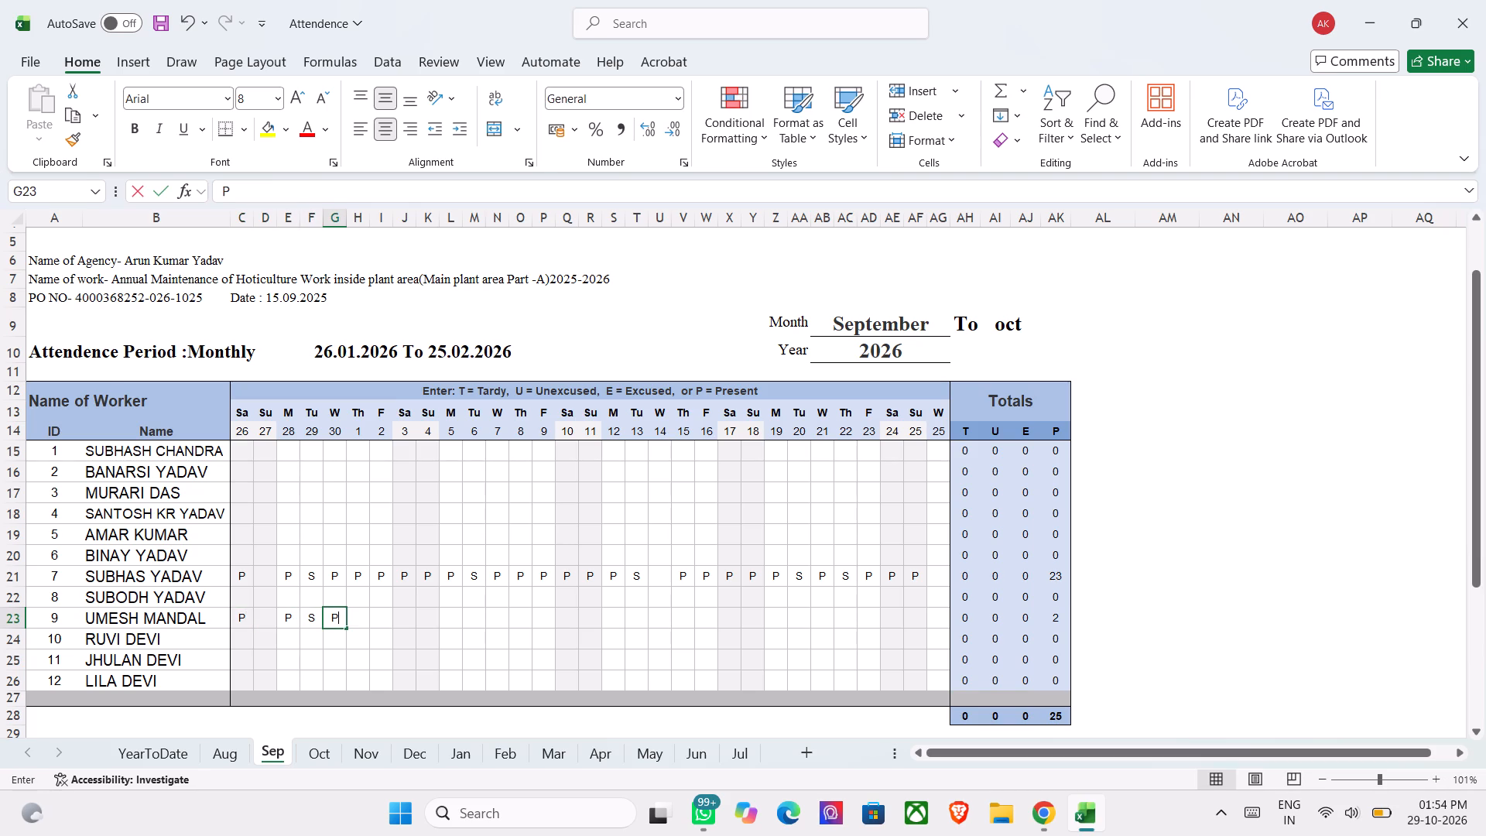
# Continue worker ID 9's attendance row with P for the 1st through the 5th and S for the 6th.
pyautogui.press('Right')
pyautogui.press('p')
pyautogui.press('Right')
pyautogui.press('p')
pyautogui.press('Right')
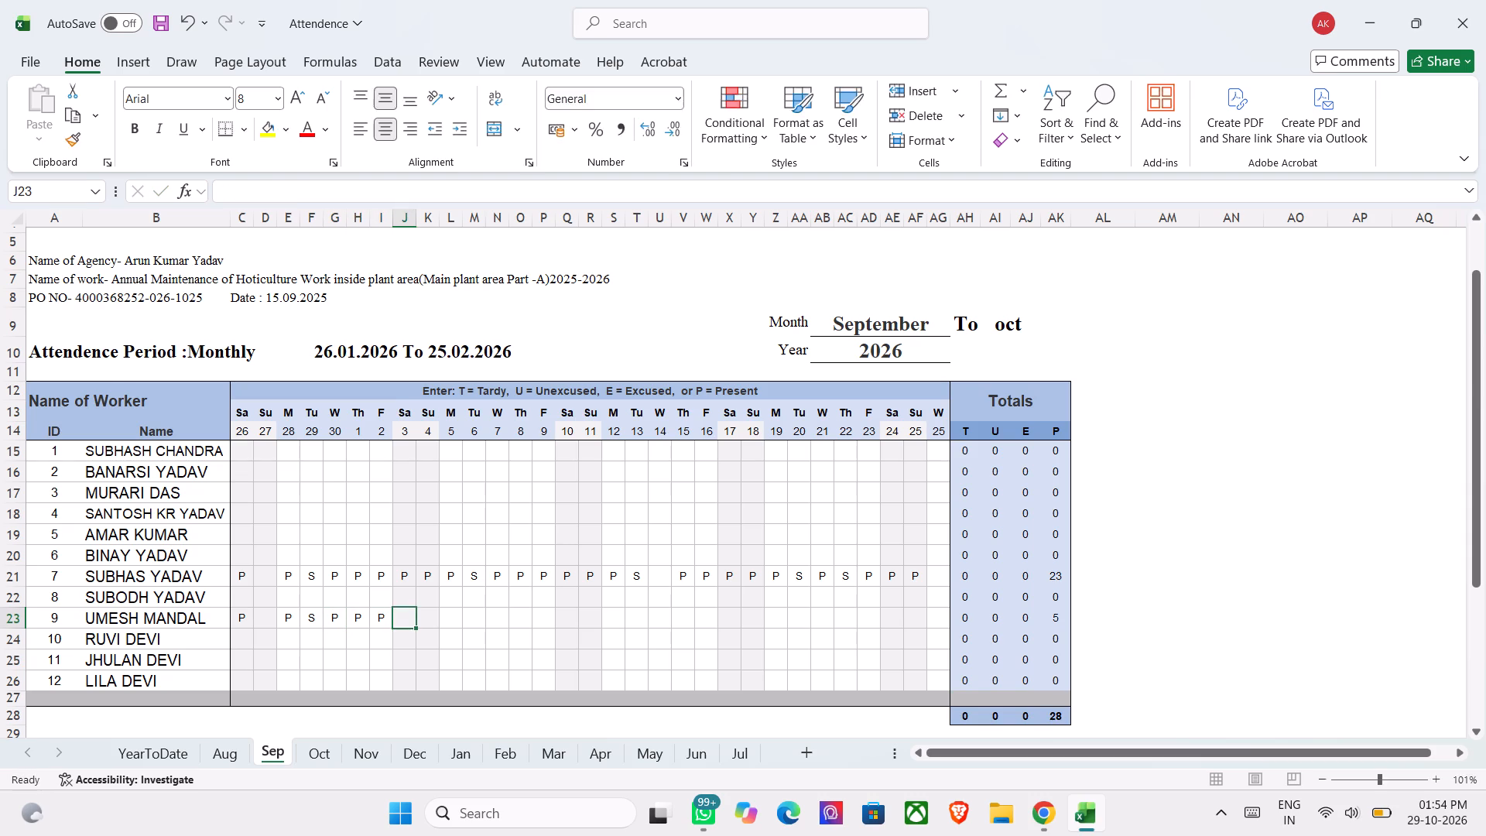
pyautogui.press('p')
pyautogui.press('Right')
pyautogui.press('p')
pyautogui.press('Right')
pyautogui.press('p')
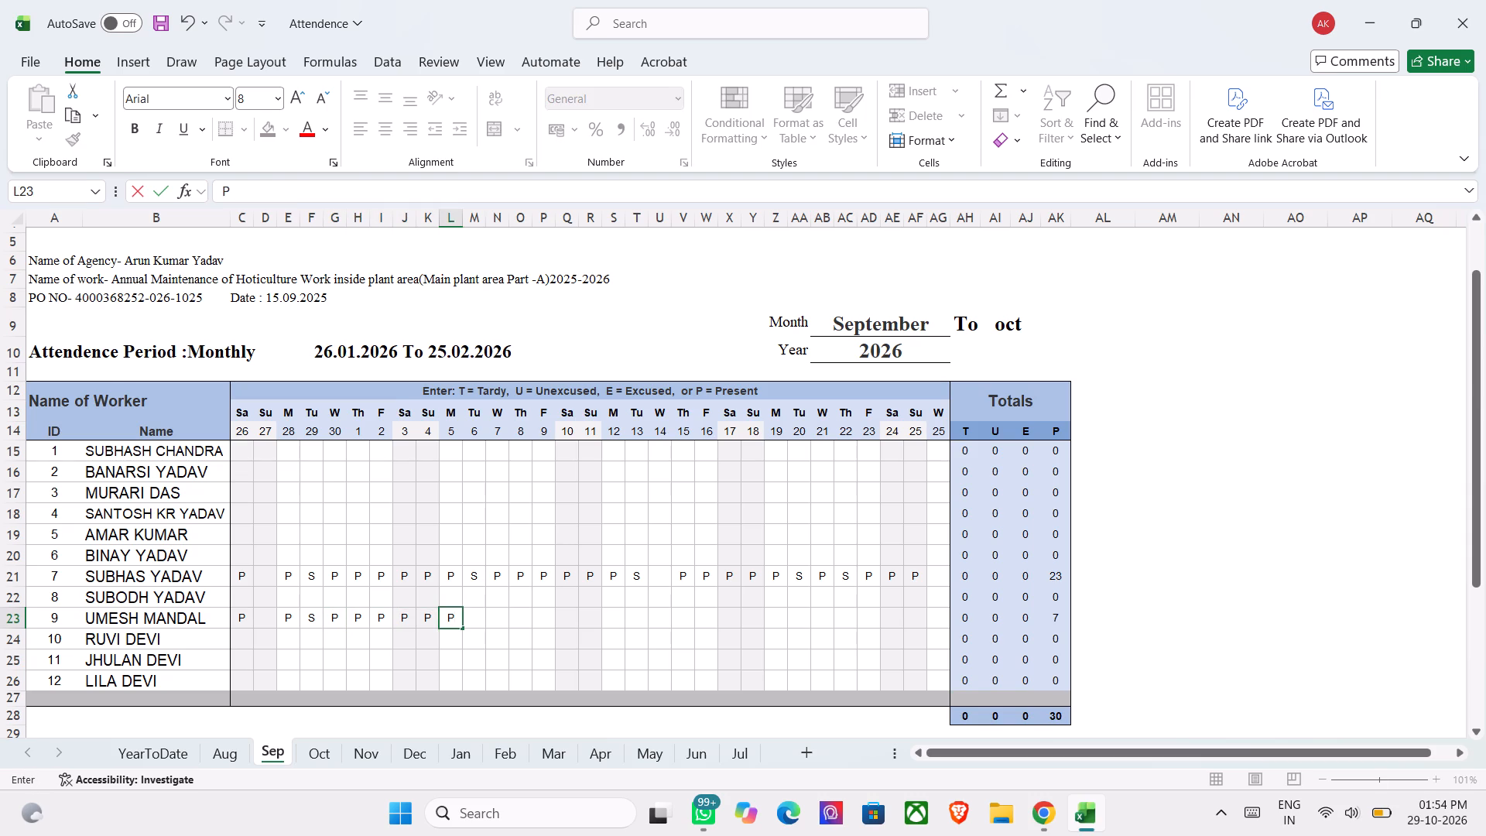
pyautogui.press('Right')
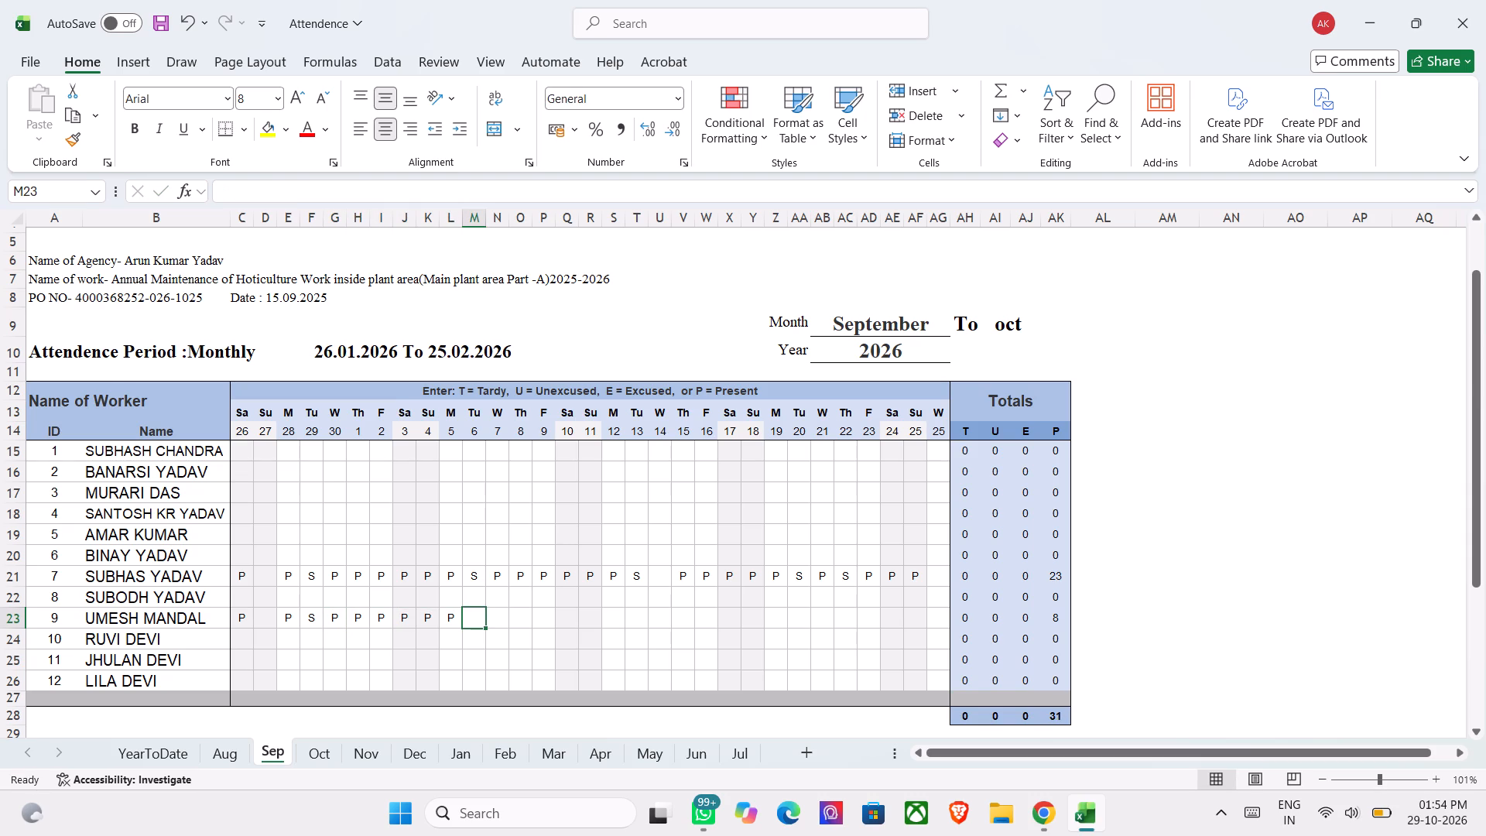
pyautogui.press('s')
# Fill worker ID 9's attendance with P for the 7th through the 12th and S for the 13th.
pyautogui.press('Right')
pyautogui.press('p')
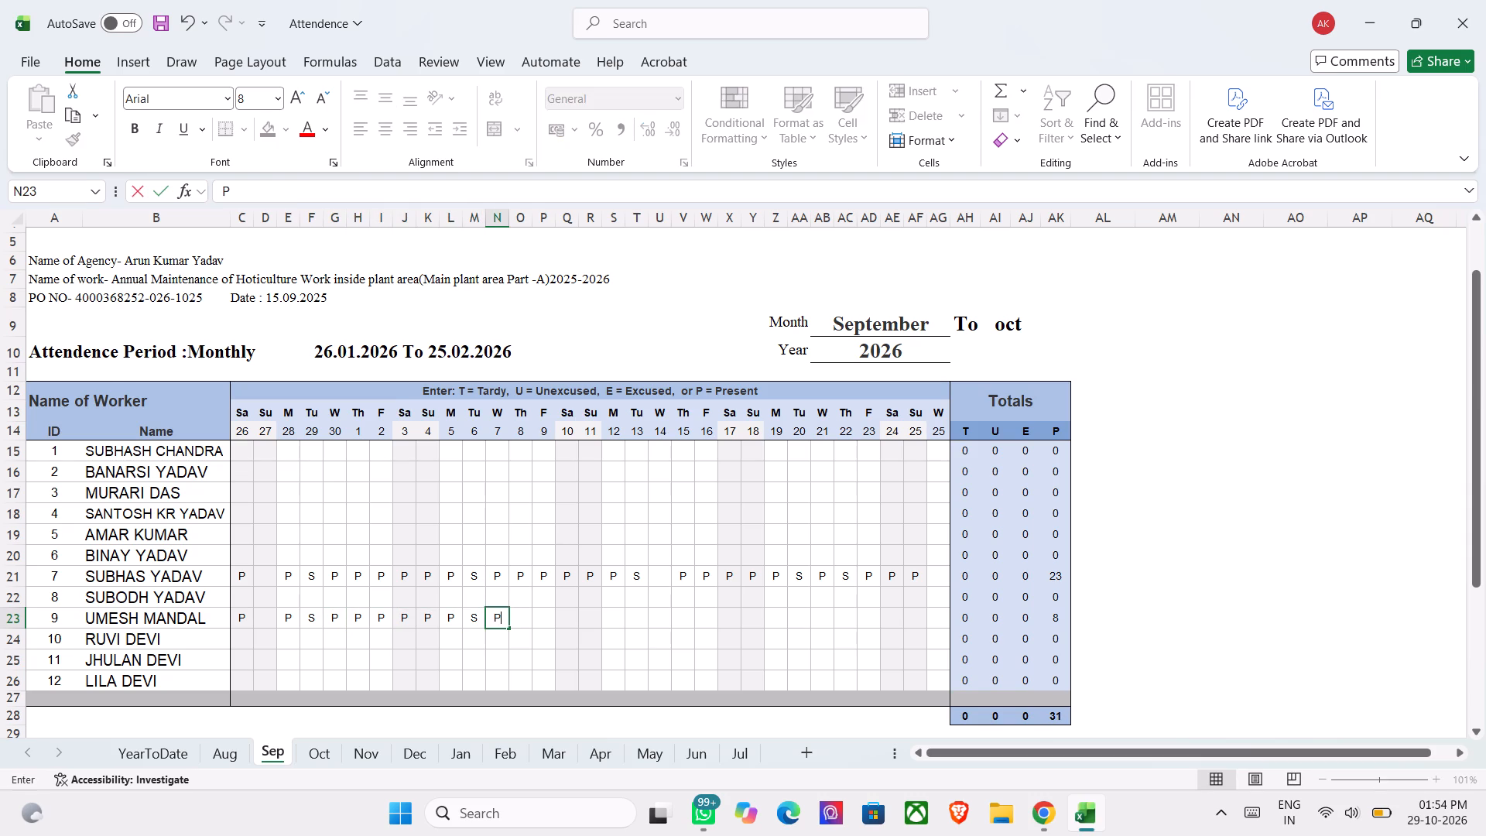
pyautogui.press('Right')
pyautogui.press('p')
pyautogui.press('Right')
pyautogui.press('p')
pyautogui.press('Right')
pyautogui.press('p')
pyautogui.press('Right')
pyautogui.press('p')
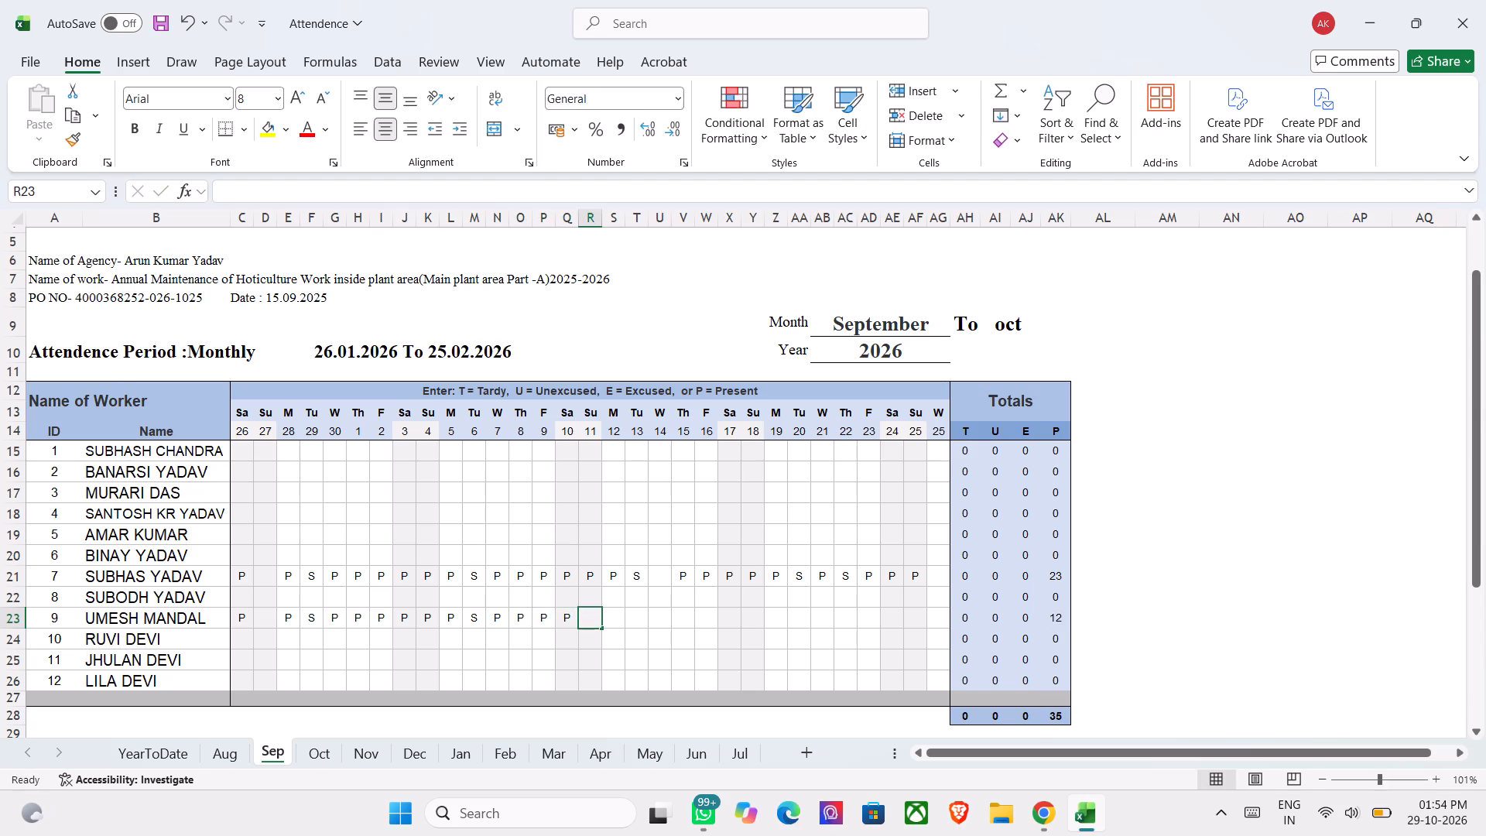
pyautogui.press('Right')
pyautogui.press('p')
pyautogui.press('Right')
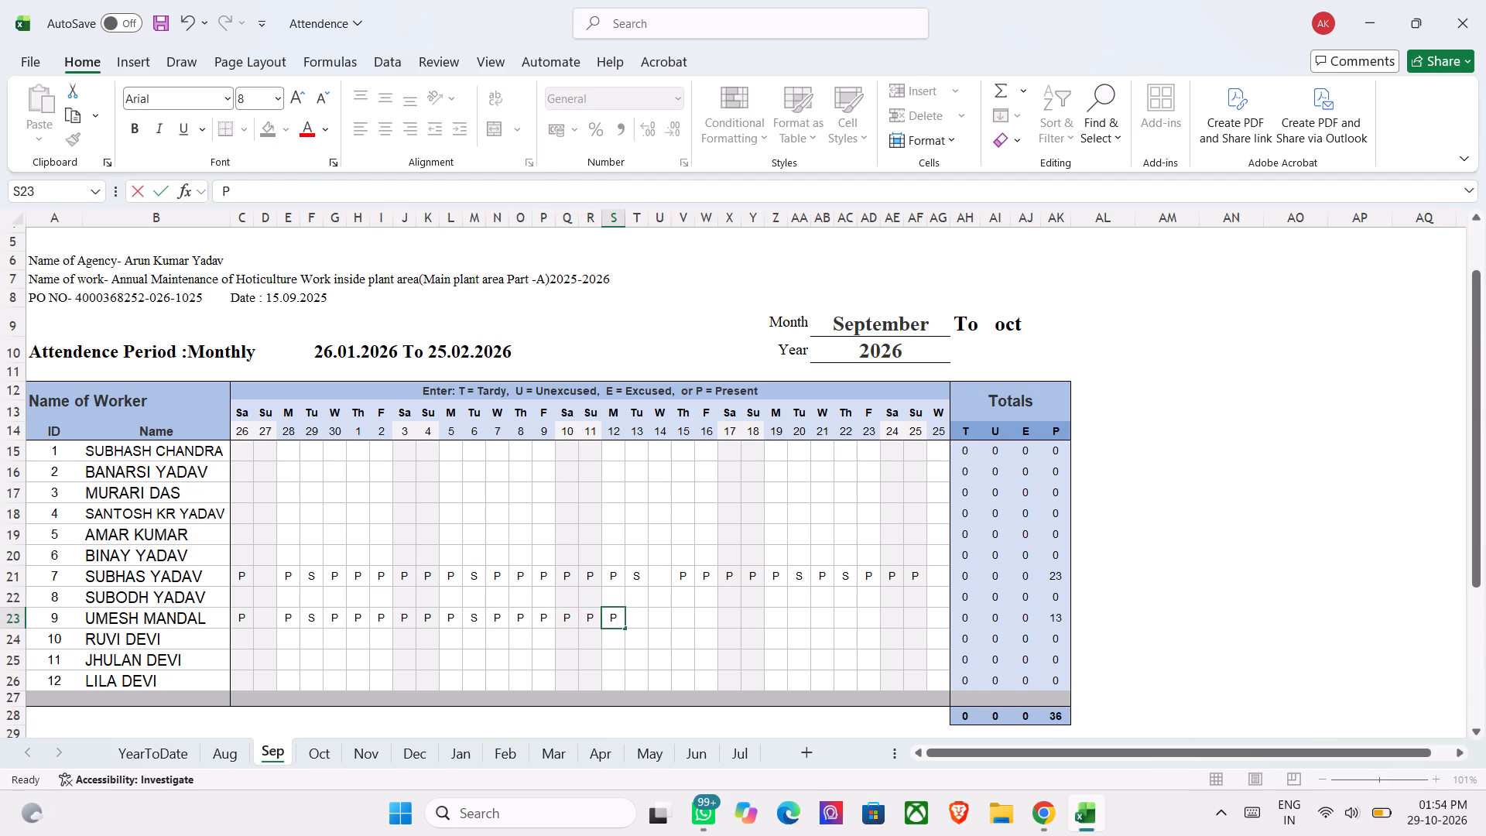
pyautogui.press('s')
# Leave the 14th and 15th blank in worker ID 9's row, mark P for the 16th through the 19th, and S for the 20th.
pyautogui.press('Right')
pyautogui.press('p')
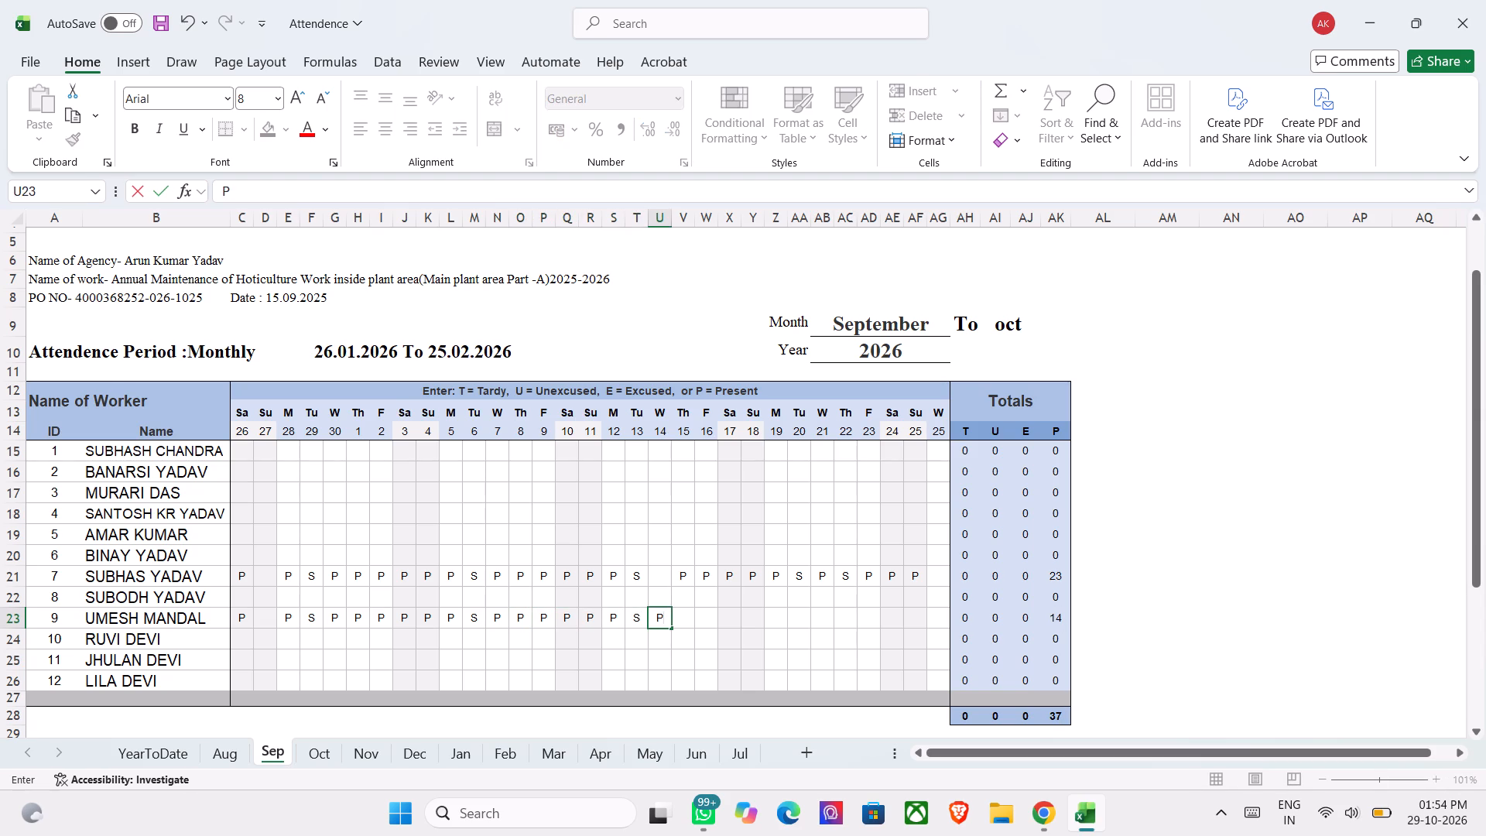
pyautogui.press('BackSpace')
pyautogui.press('Right')
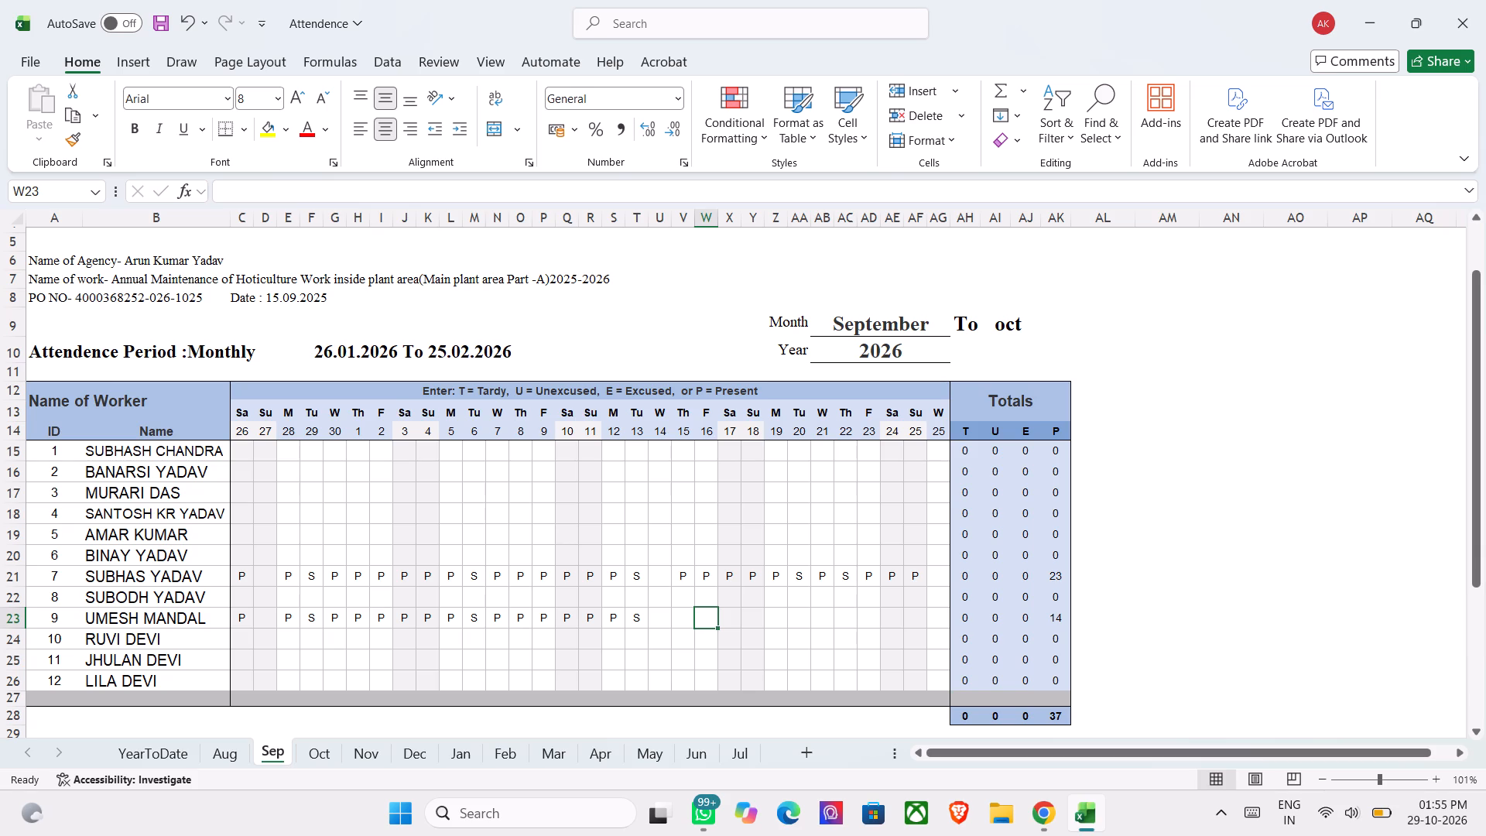
pyautogui.press('p')
pyautogui.press('Right')
pyautogui.press('p')
pyautogui.press('Right')
pyautogui.press('p')
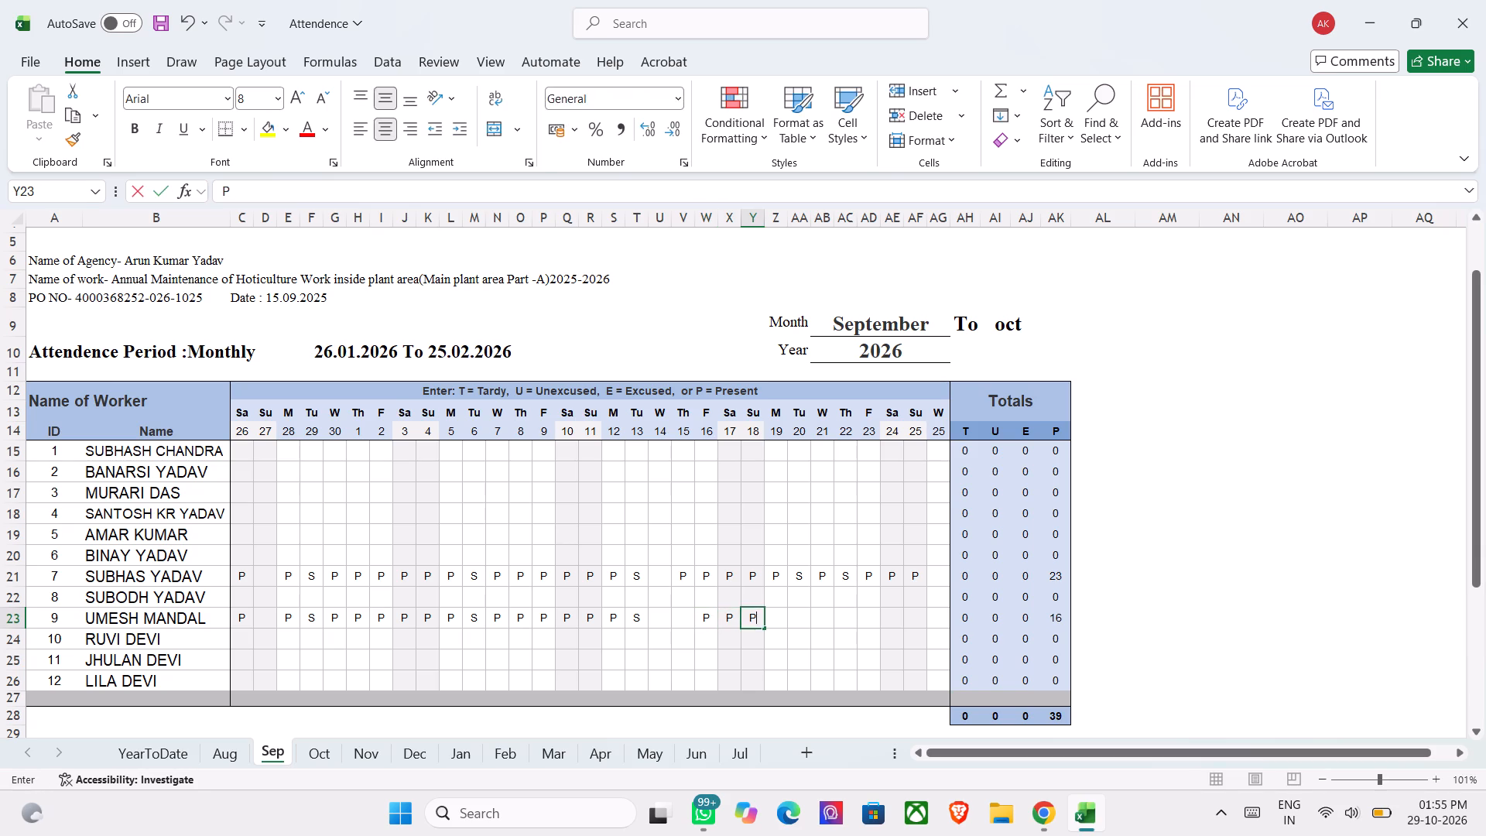
pyautogui.press('Right')
pyautogui.press('p')
pyautogui.press('Right')
pyautogui.press('s')
# Mark worker ID 9's attendance as P for the 21st, S for the 22nd, and P for the 23rd through Sunday the 25th.
pyautogui.press('Right')
pyautogui.press('p')
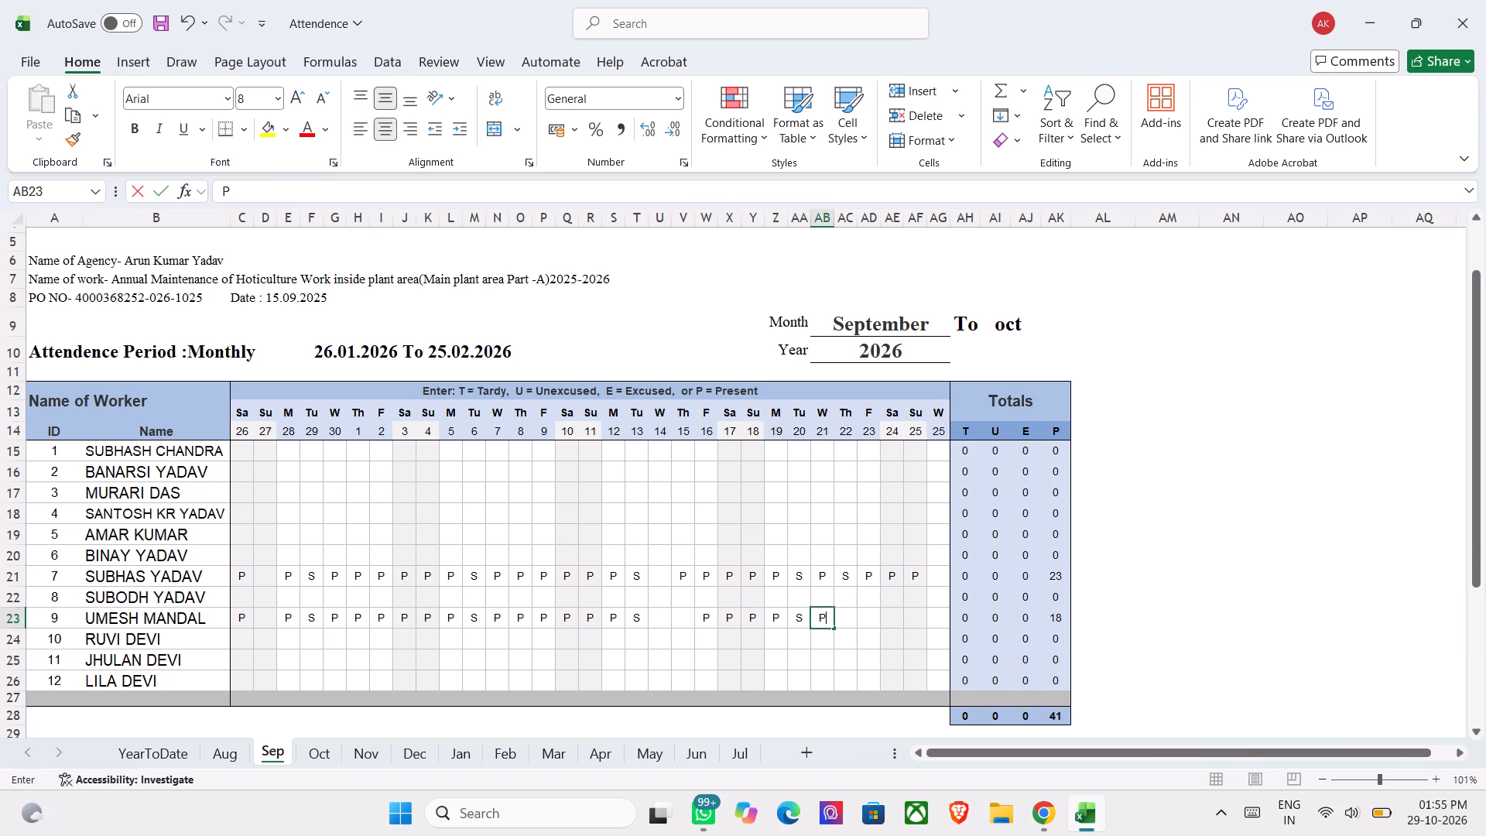
pyautogui.press('Right')
pyautogui.press('s')
pyautogui.press('Right')
pyautogui.press('p')
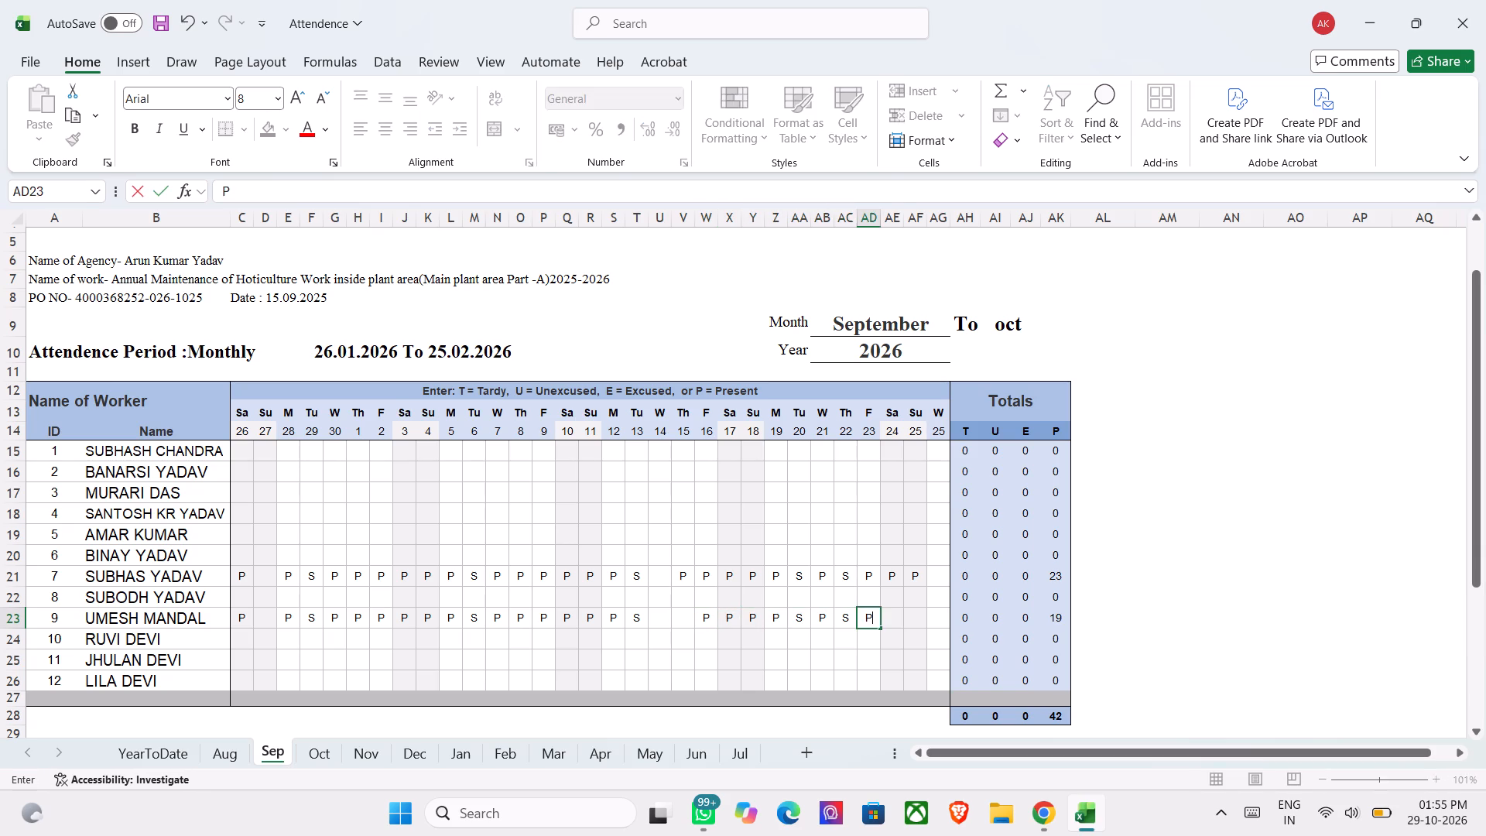
pyautogui.press('Right')
pyautogui.press('p')
pyautogui.press('Right')
pyautogui.press('p')
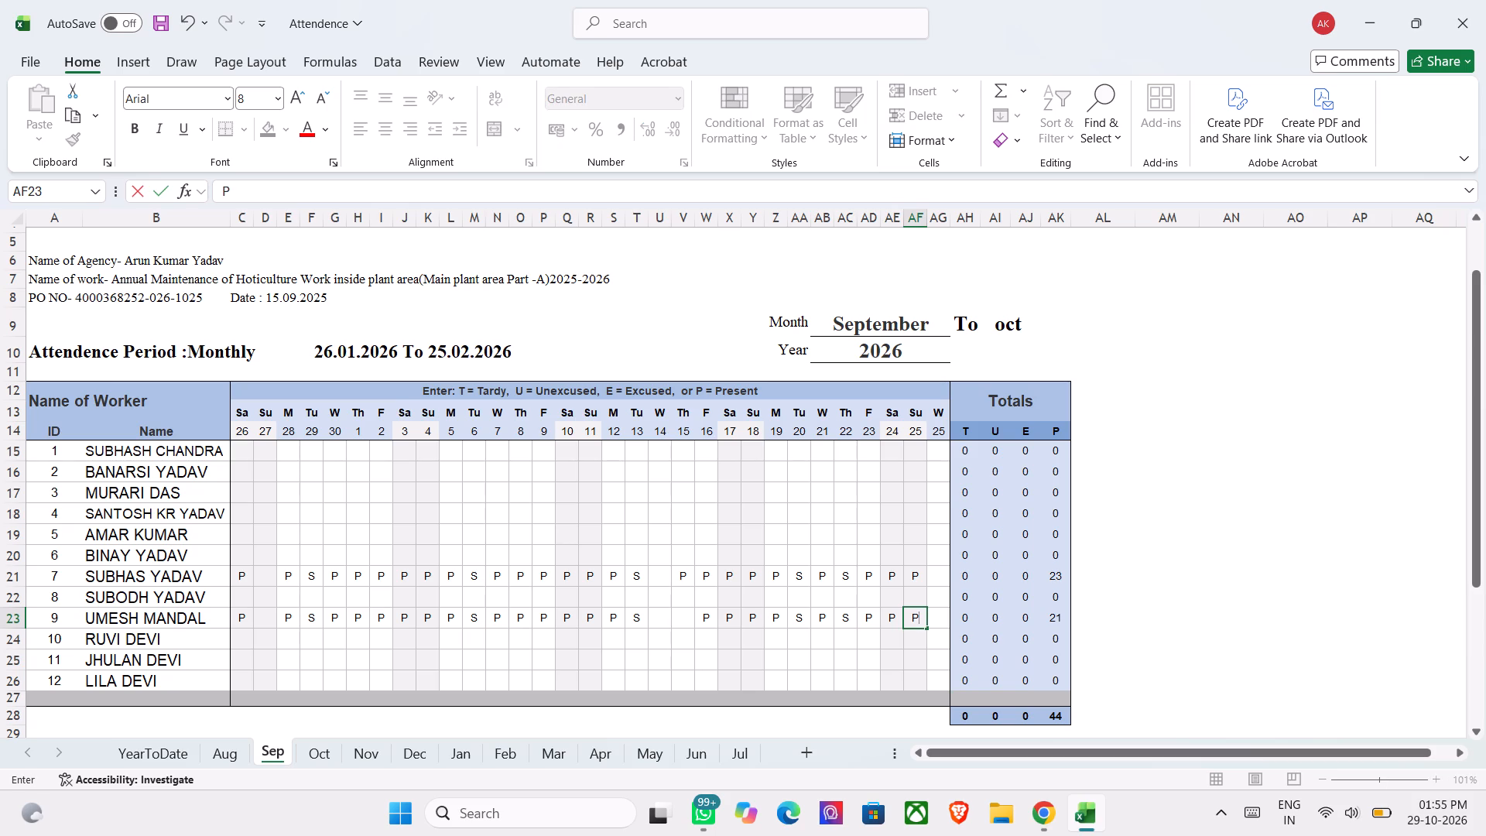
# Mark worker ID 9's attendance for Thursday the 15th as A.
pyautogui.click(681, 613)
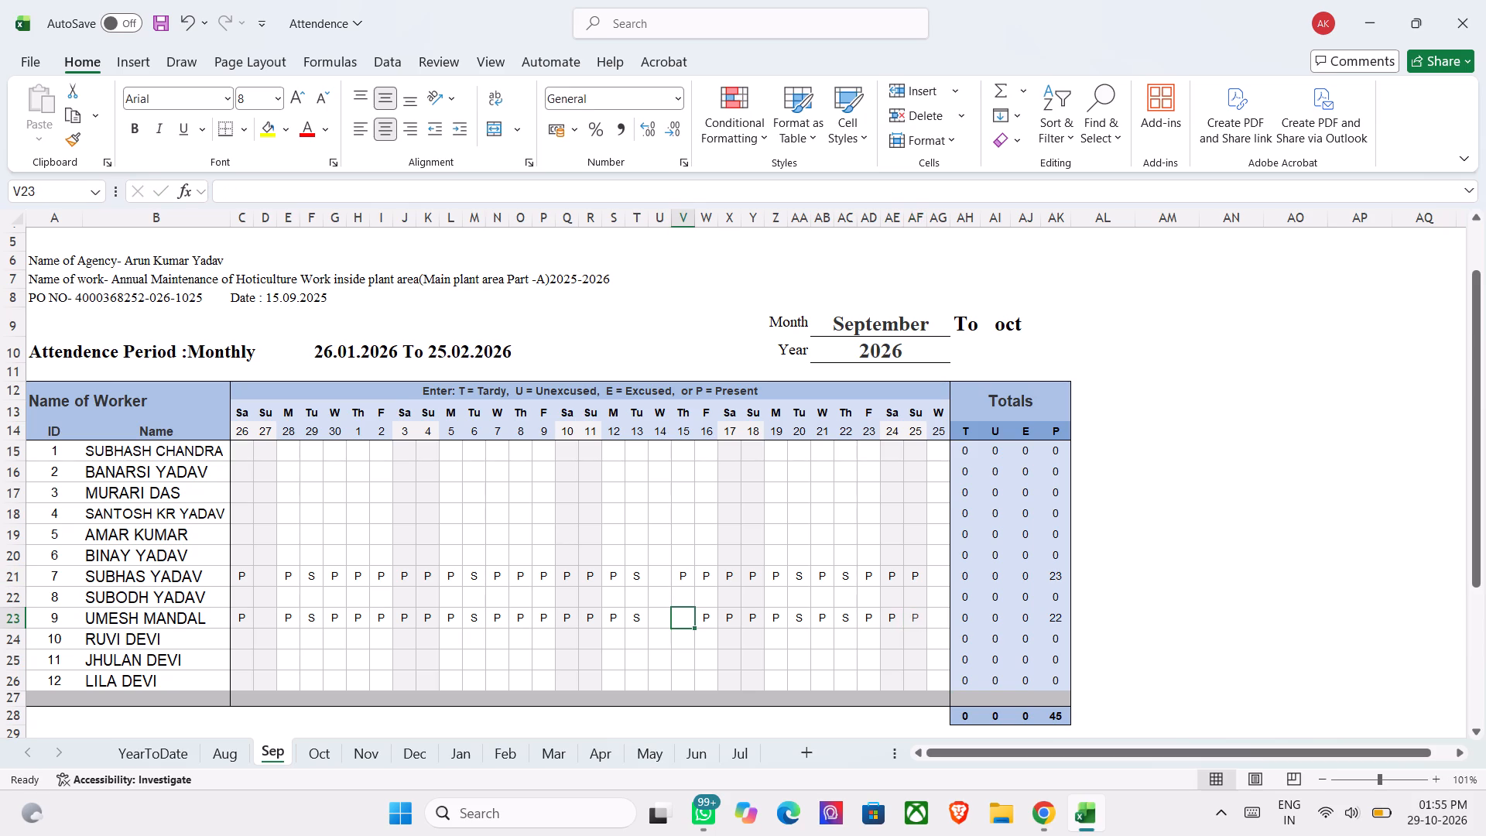
pyautogui.press('a')
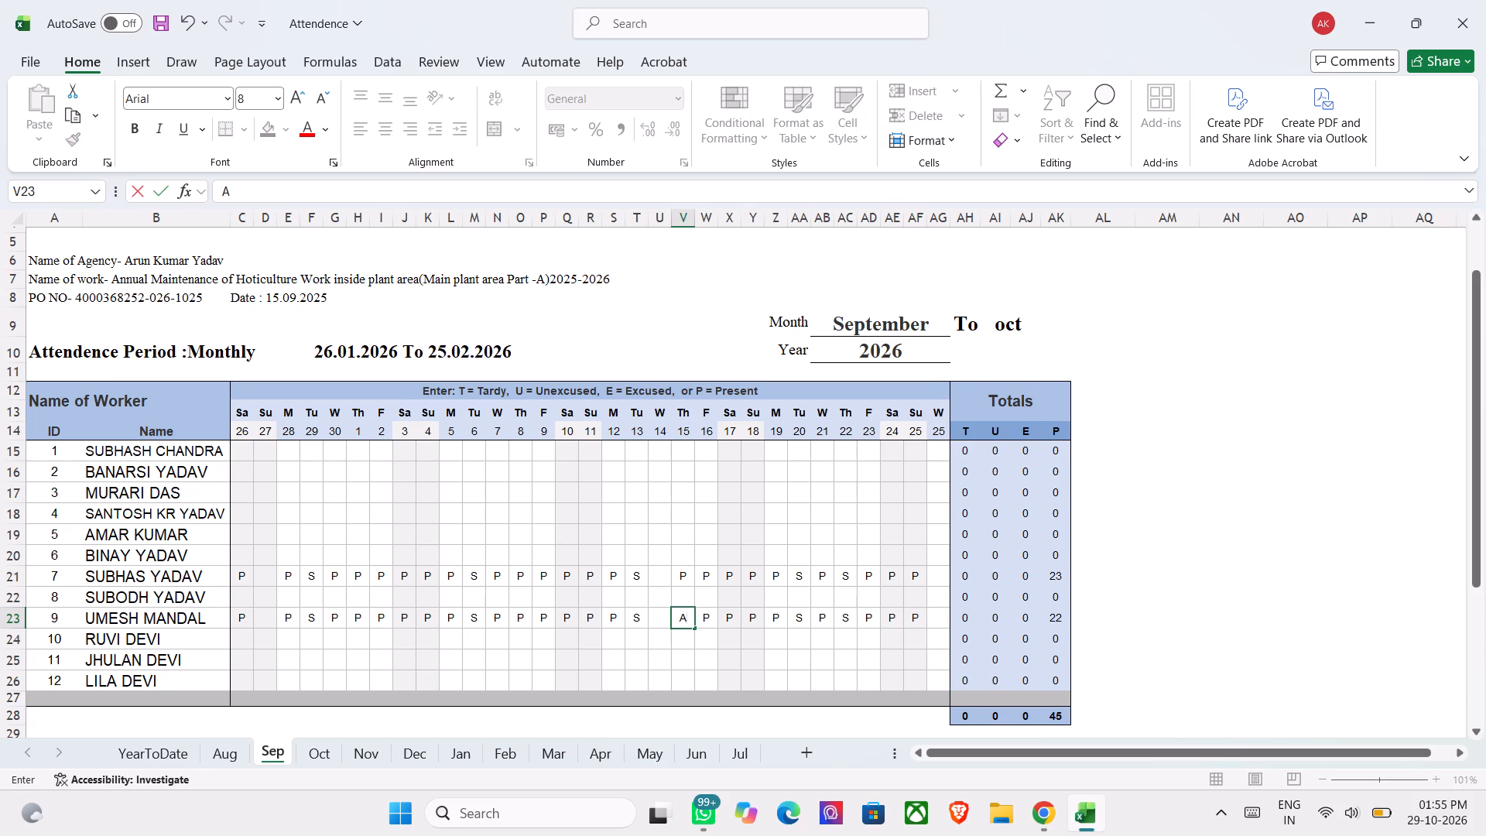
pyautogui.press('h')
pyautogui.press('BackSpace')
# Mark Wednesday the 14th as H for worker IDs 9 and 7, leaving worker ID 8's cell blank.
pyautogui.press('Left')
pyautogui.press('h')
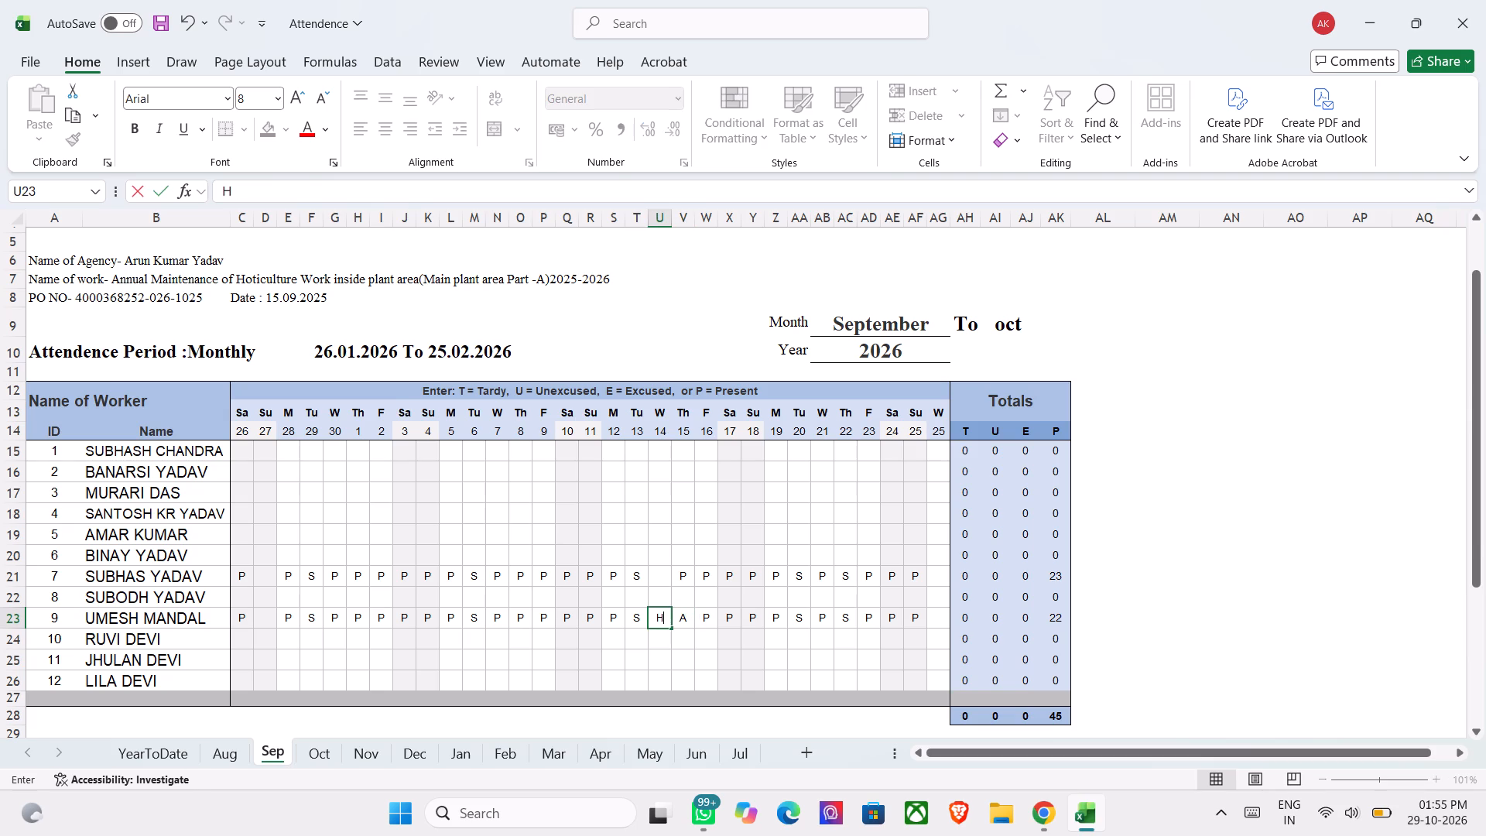
pyautogui.press('Up')
pyautogui.press('h')
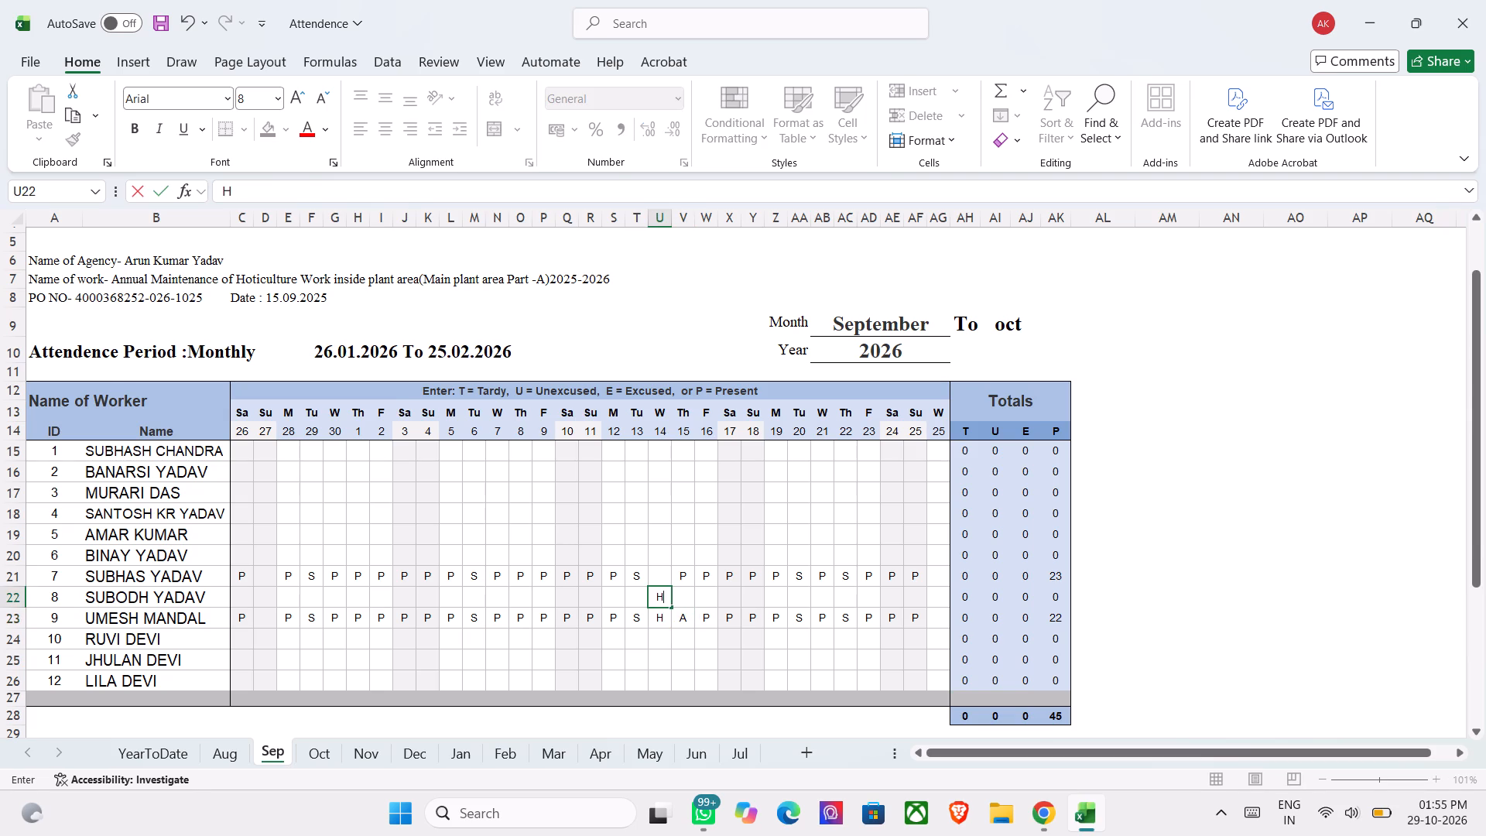
pyautogui.press('BackSpace')
pyautogui.press('Up')
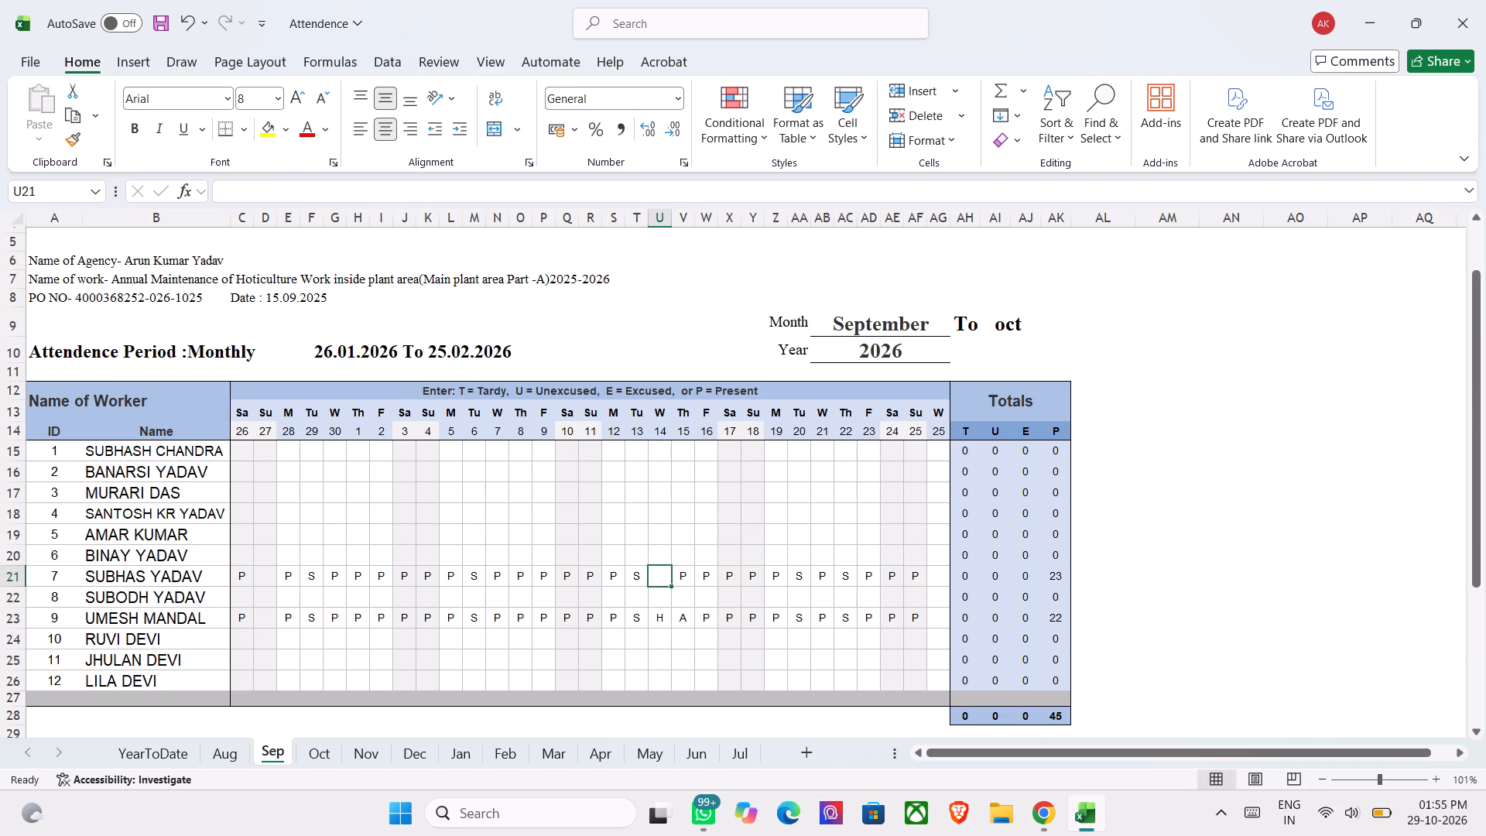
pyautogui.press('h')
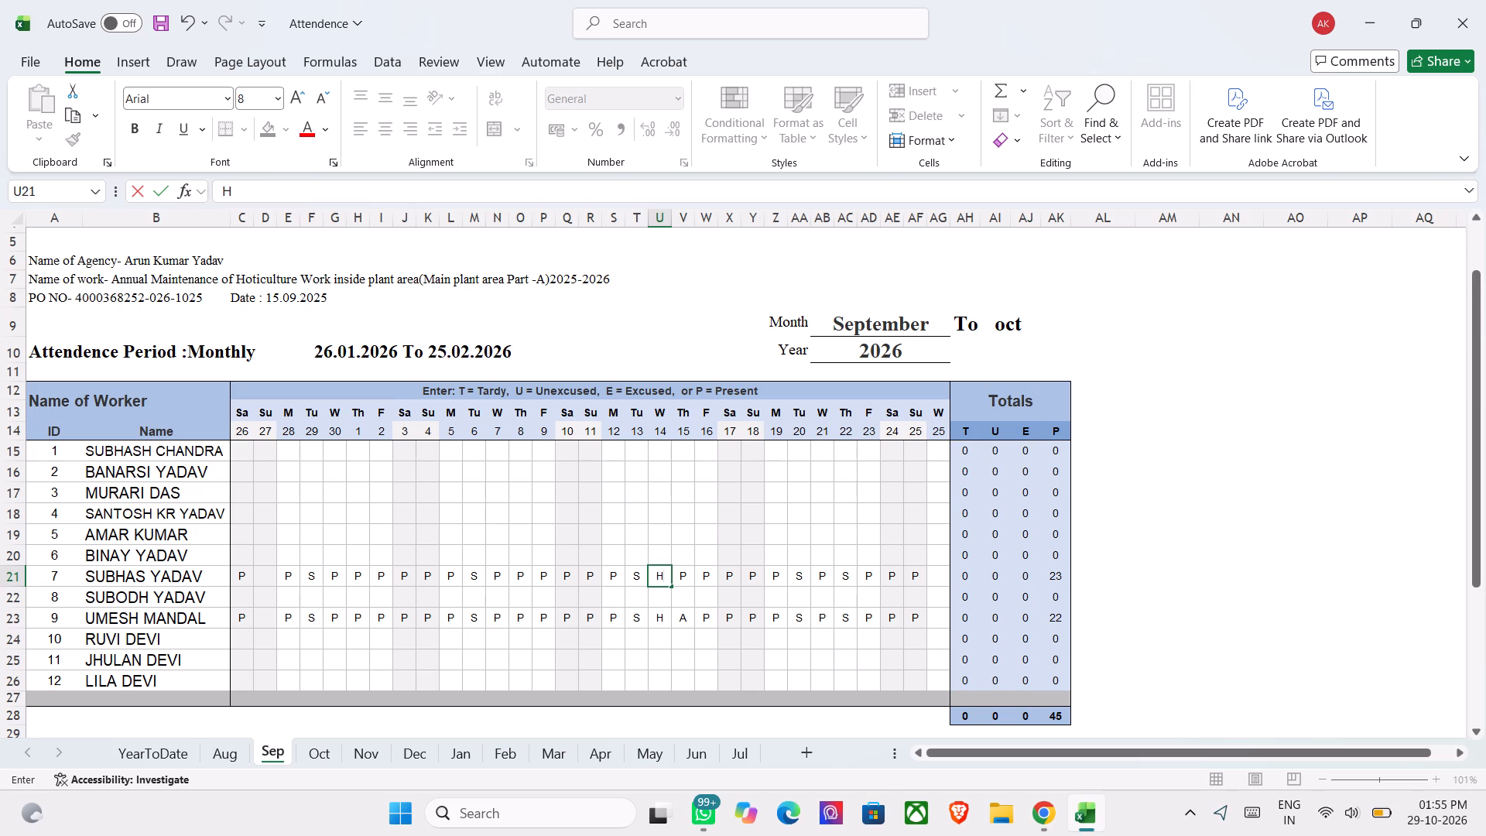
# Start worker ID 3's attendance row with P for the 26th, 28th and 30th, S for the 29th, leaving Sunday the 27th blank.
pyautogui.click(244, 489)
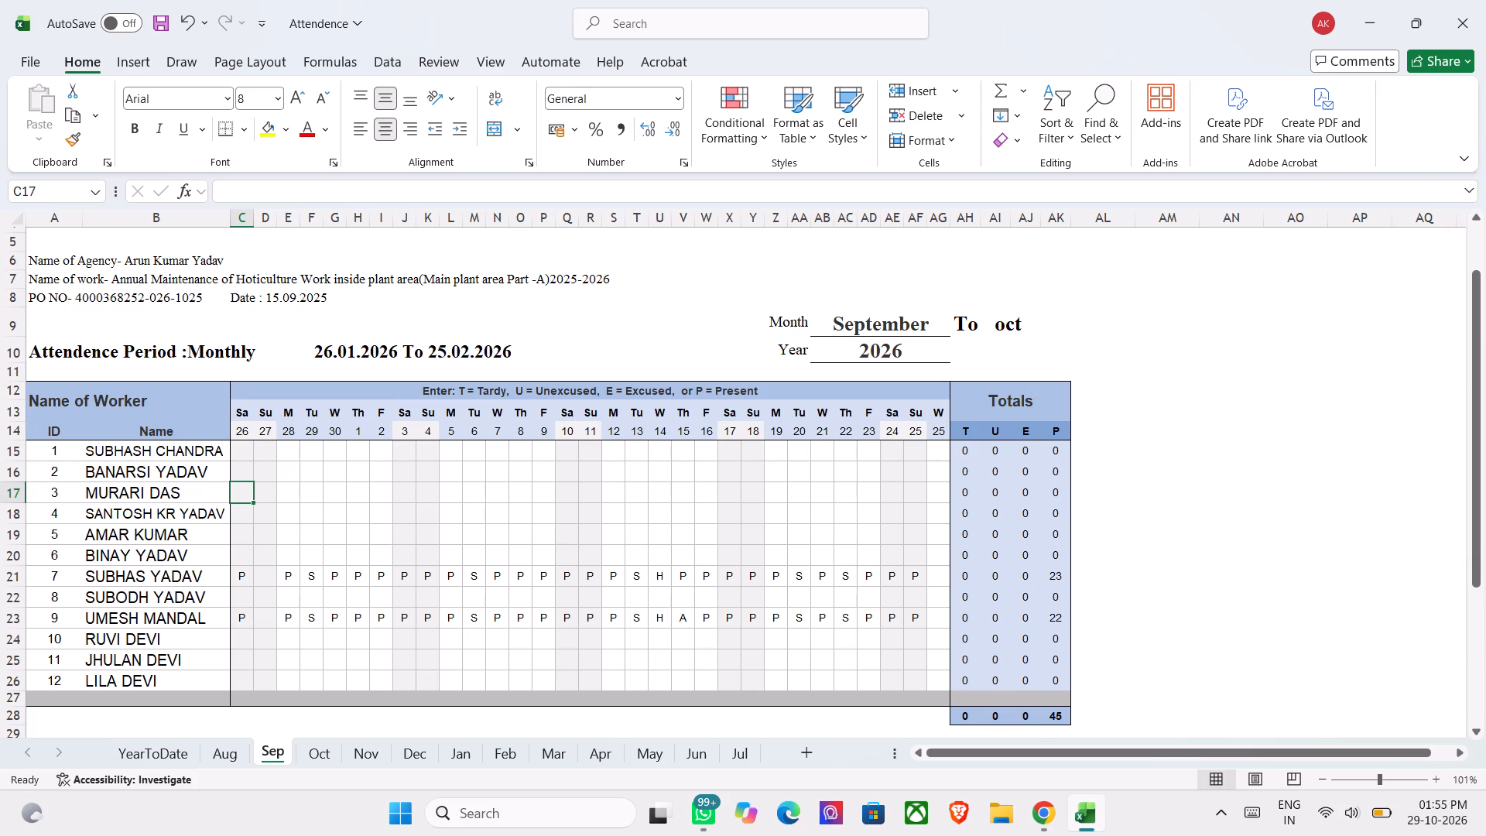
pyautogui.press('p')
pyautogui.press('Right')
pyautogui.press('Right')
pyautogui.press('p')
pyautogui.press('Right')
pyautogui.press('s')
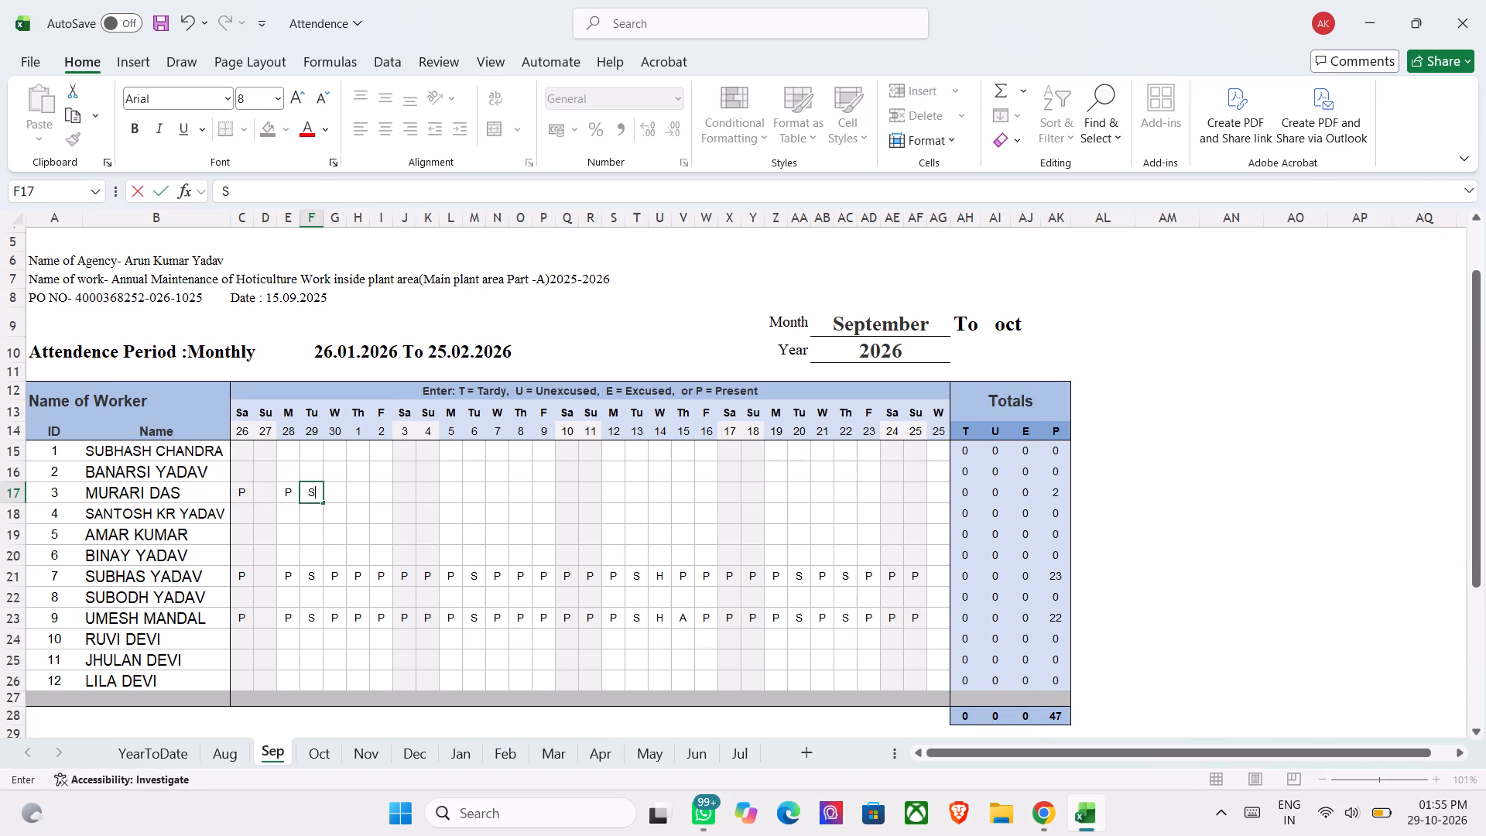
pyautogui.press('Right')
pyautogui.press('p')
# Continue worker ID 3's attendance row with P for the 1st through the 5th and S for the 6th.
pyautogui.press('Right')
pyautogui.press('p')
pyautogui.press('Right')
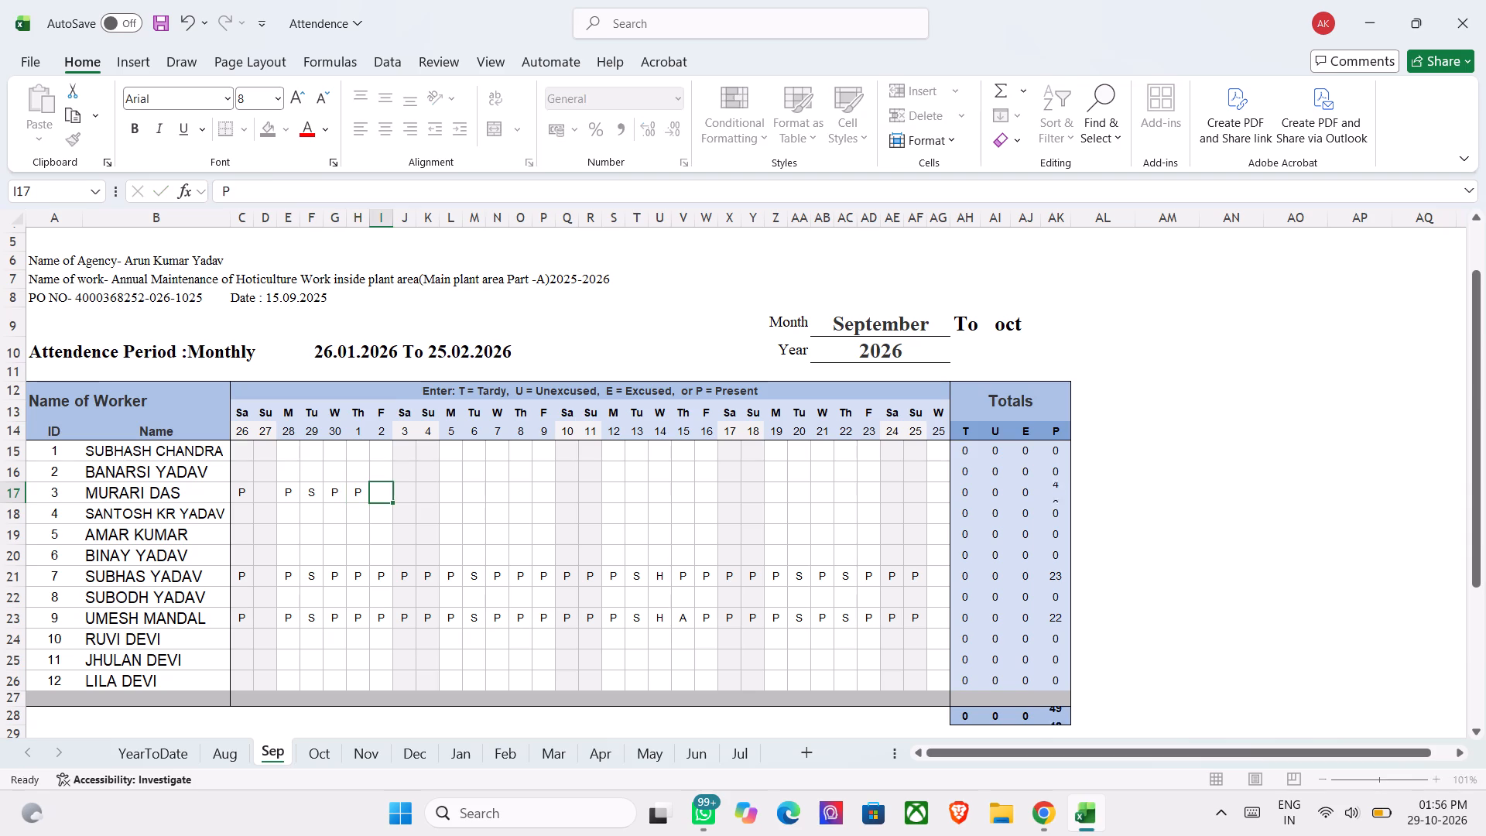
pyautogui.press('p')
pyautogui.press('Right')
pyautogui.press('p')
pyautogui.press('Right')
pyautogui.press('p')
pyautogui.press('Right')
pyautogui.press('p')
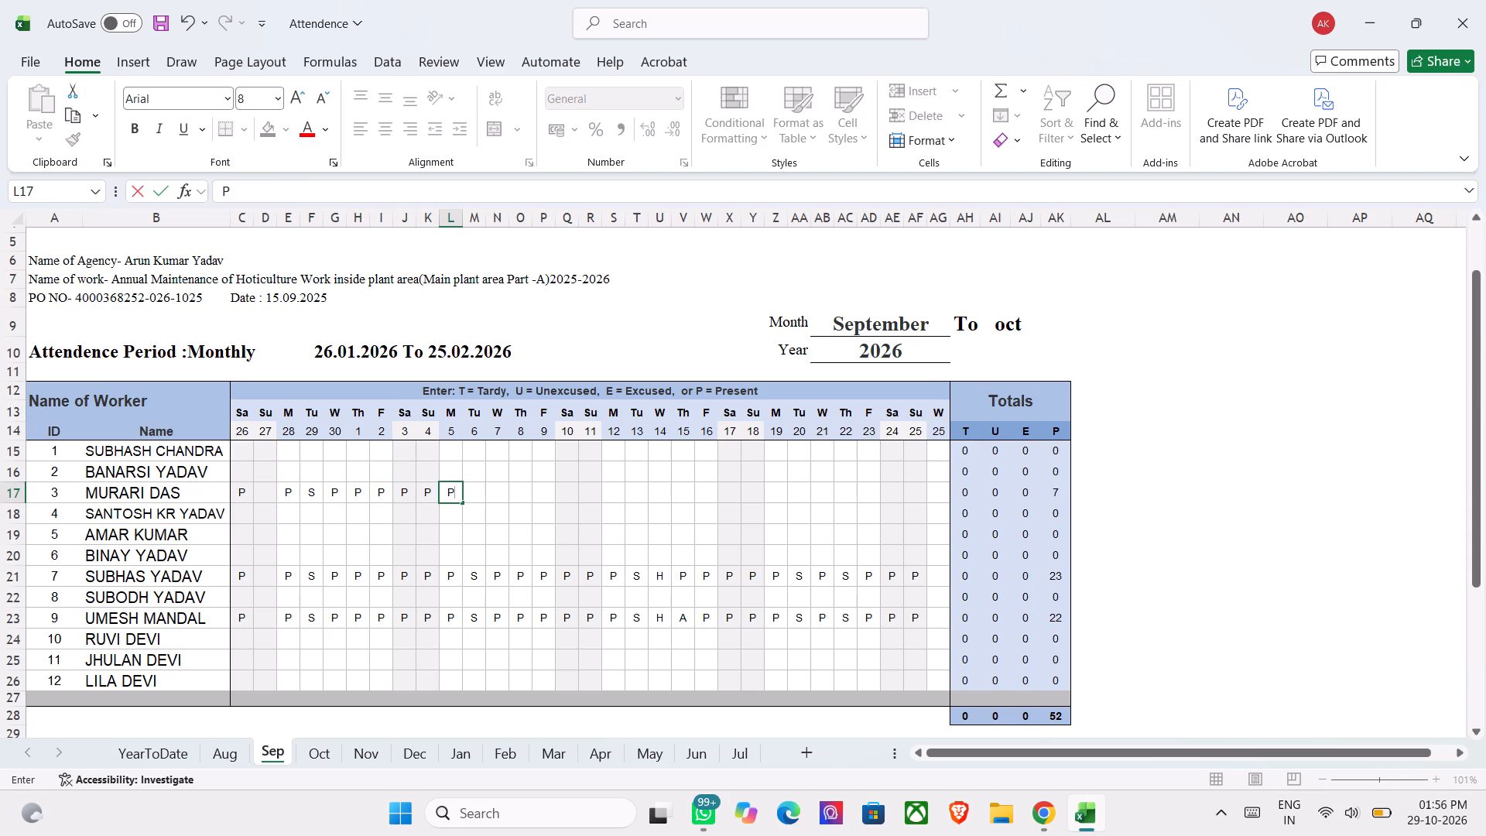
pyautogui.press('Right')
pyautogui.press('s')
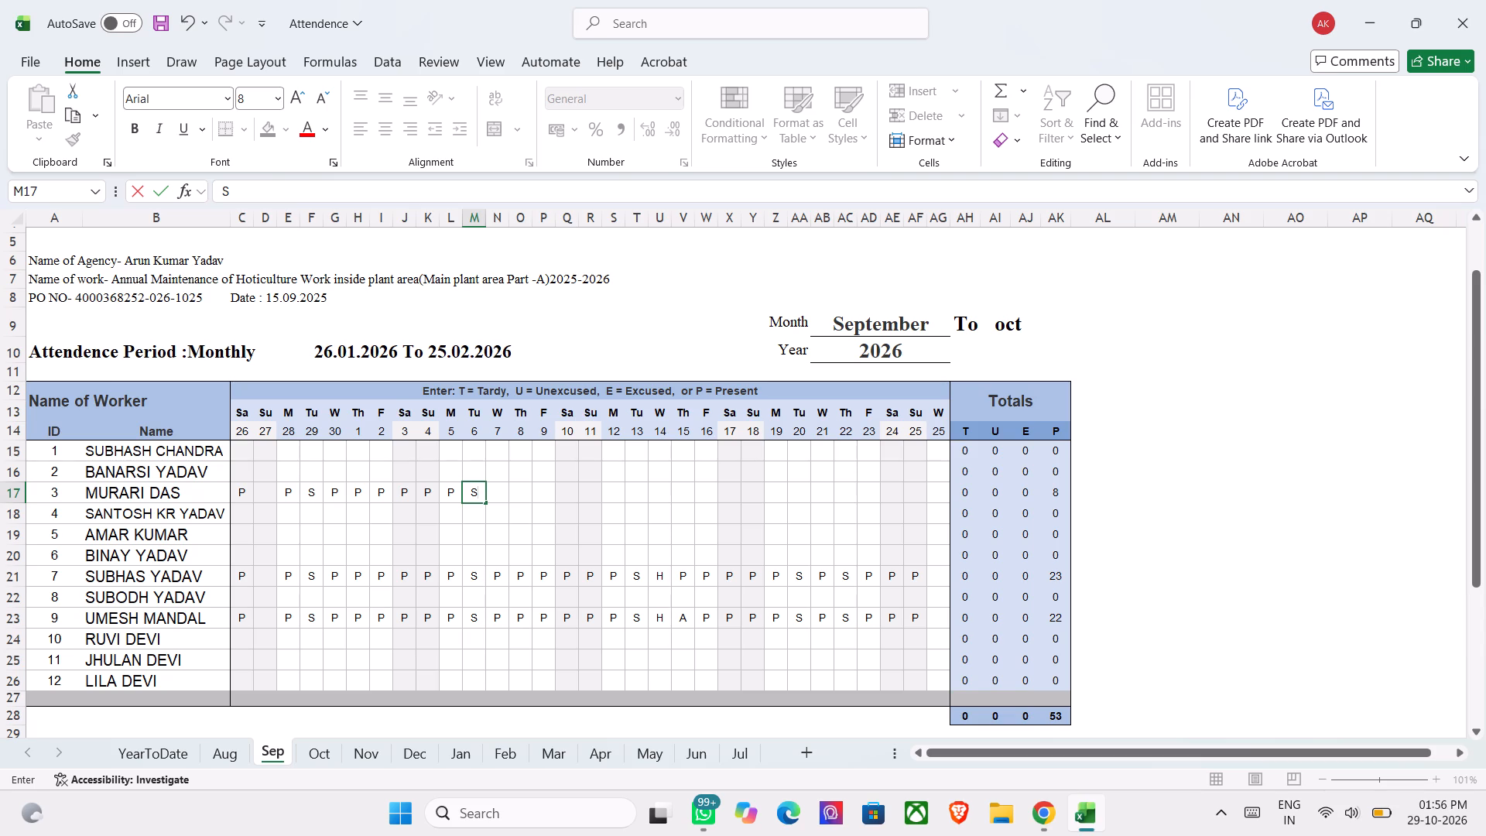
pyautogui.press('Right')
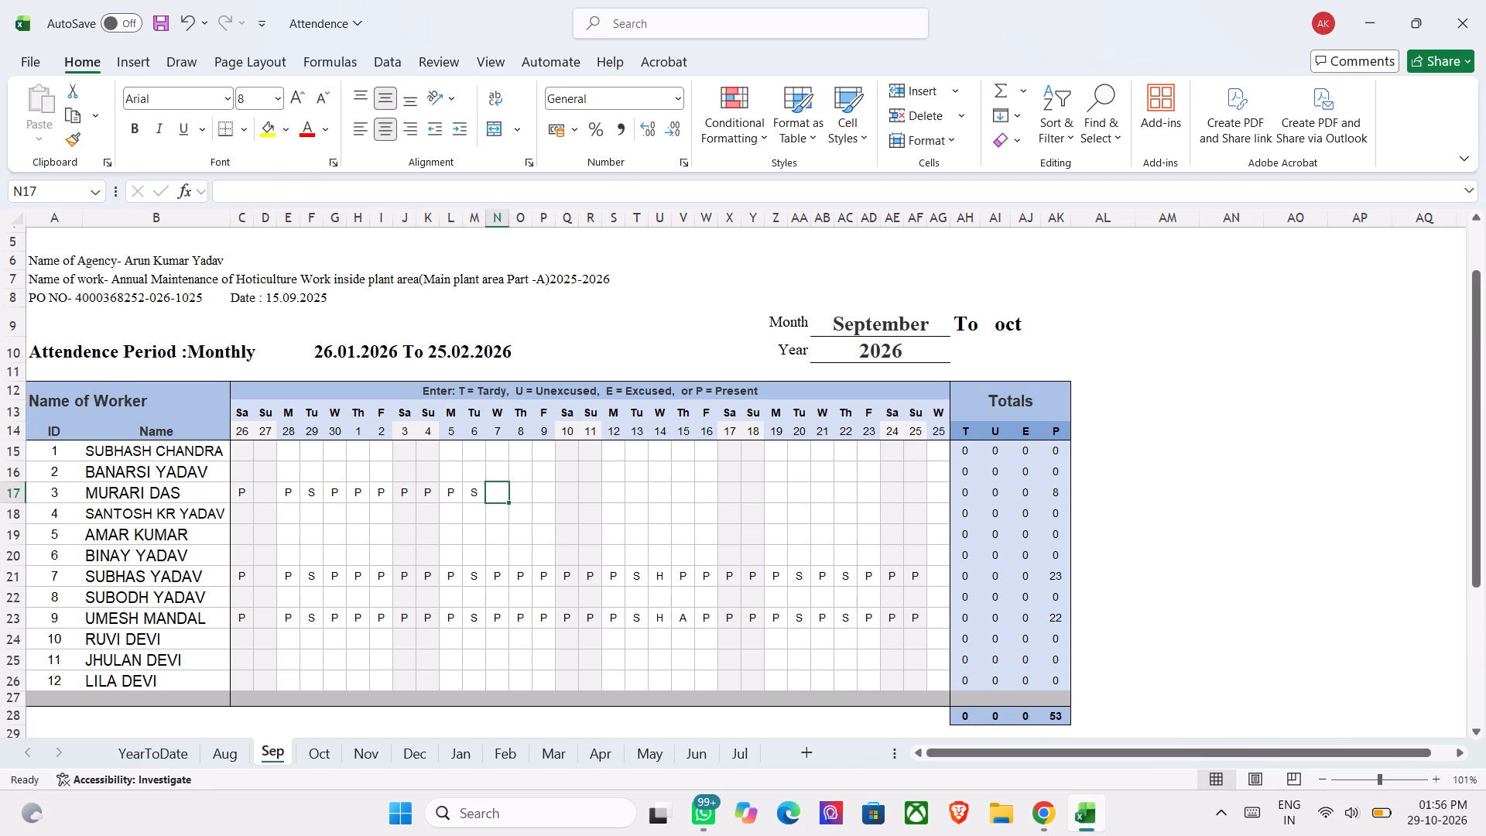
# Continue worker ID 3's attendance row with P for the 7th and 9th through 11th and S for the 12th, leaving the 8th and 13th blank.
pyautogui.press('p')
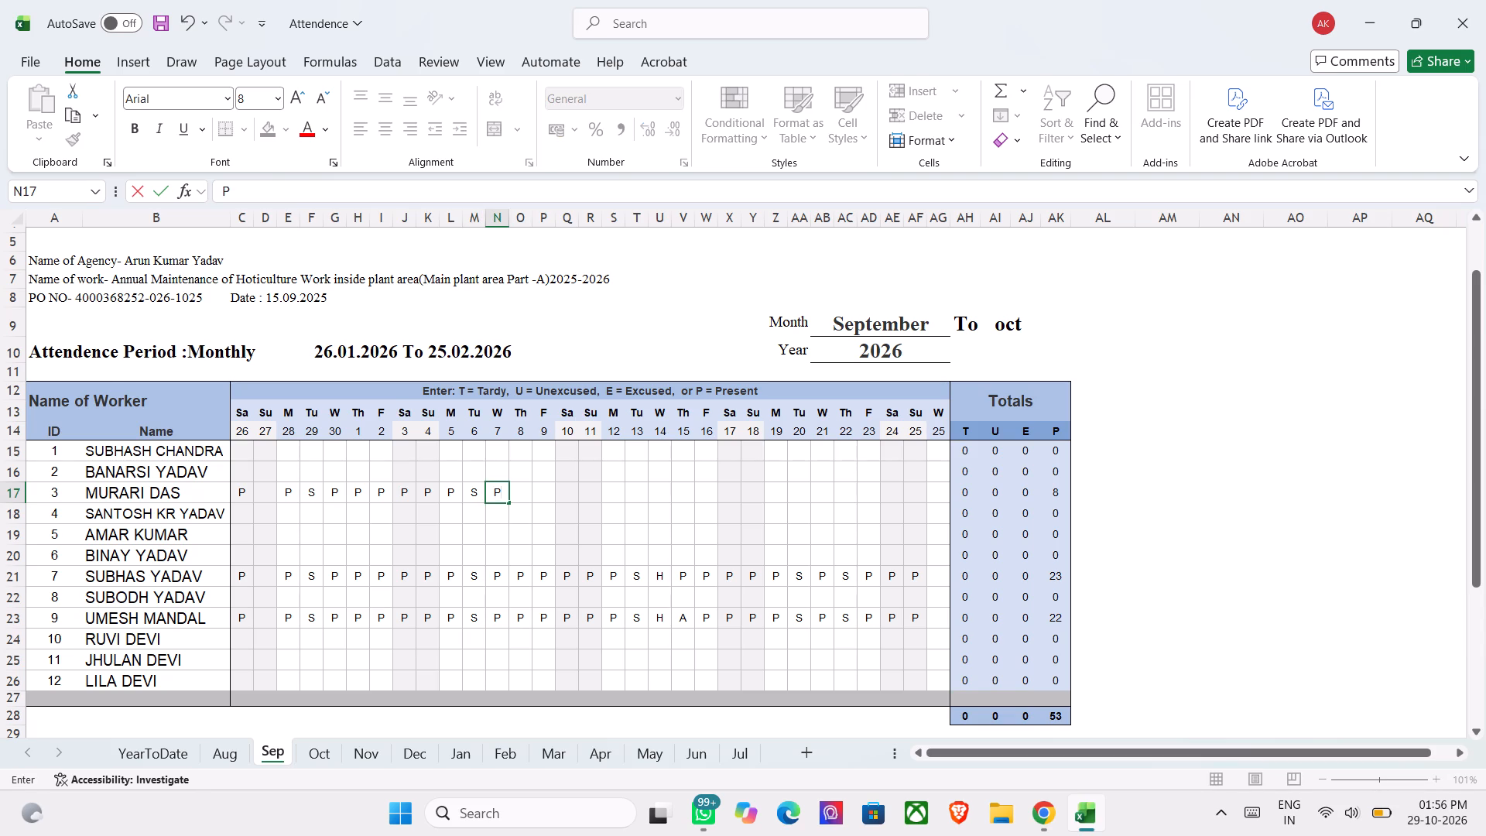
pyautogui.press('Right')
pyautogui.press('Right')
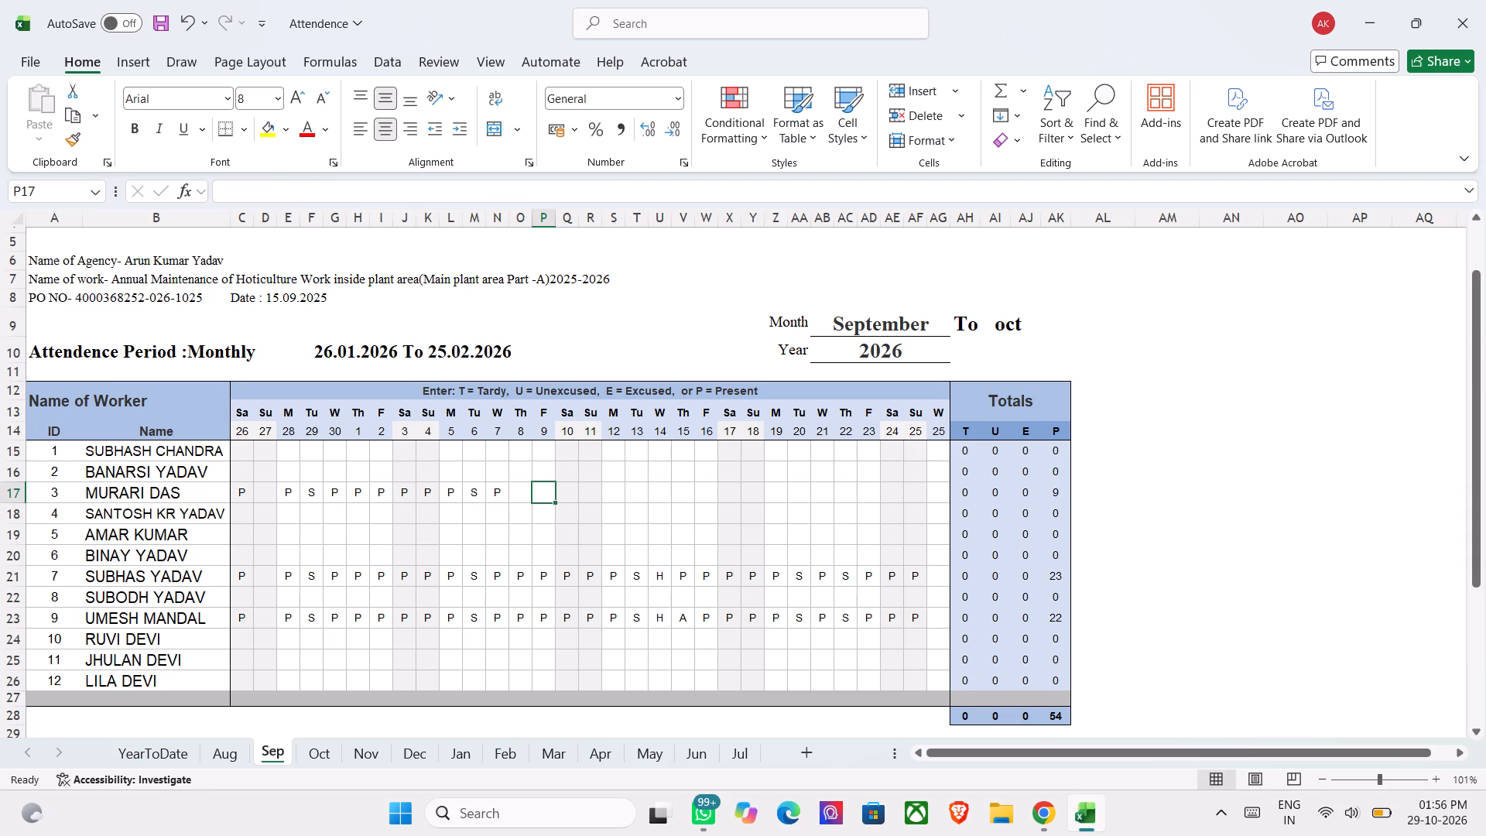
pyautogui.press('p')
pyautogui.press('Right')
pyautogui.press('p')
pyautogui.press('Right')
pyautogui.press('p')
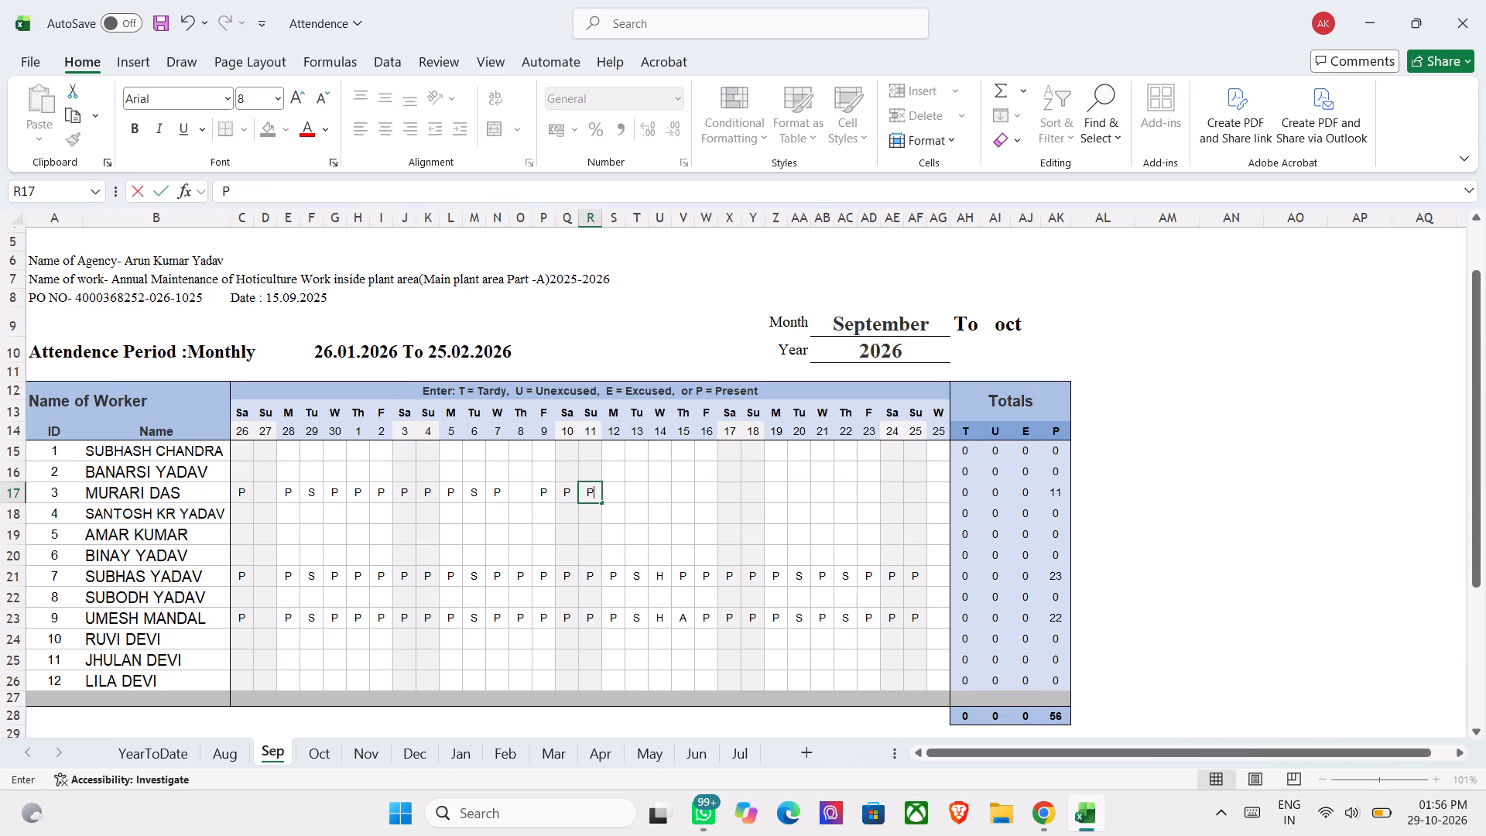
pyautogui.press('Right')
pyautogui.press('s')
pyautogui.press('Right')
pyautogui.press('Right')
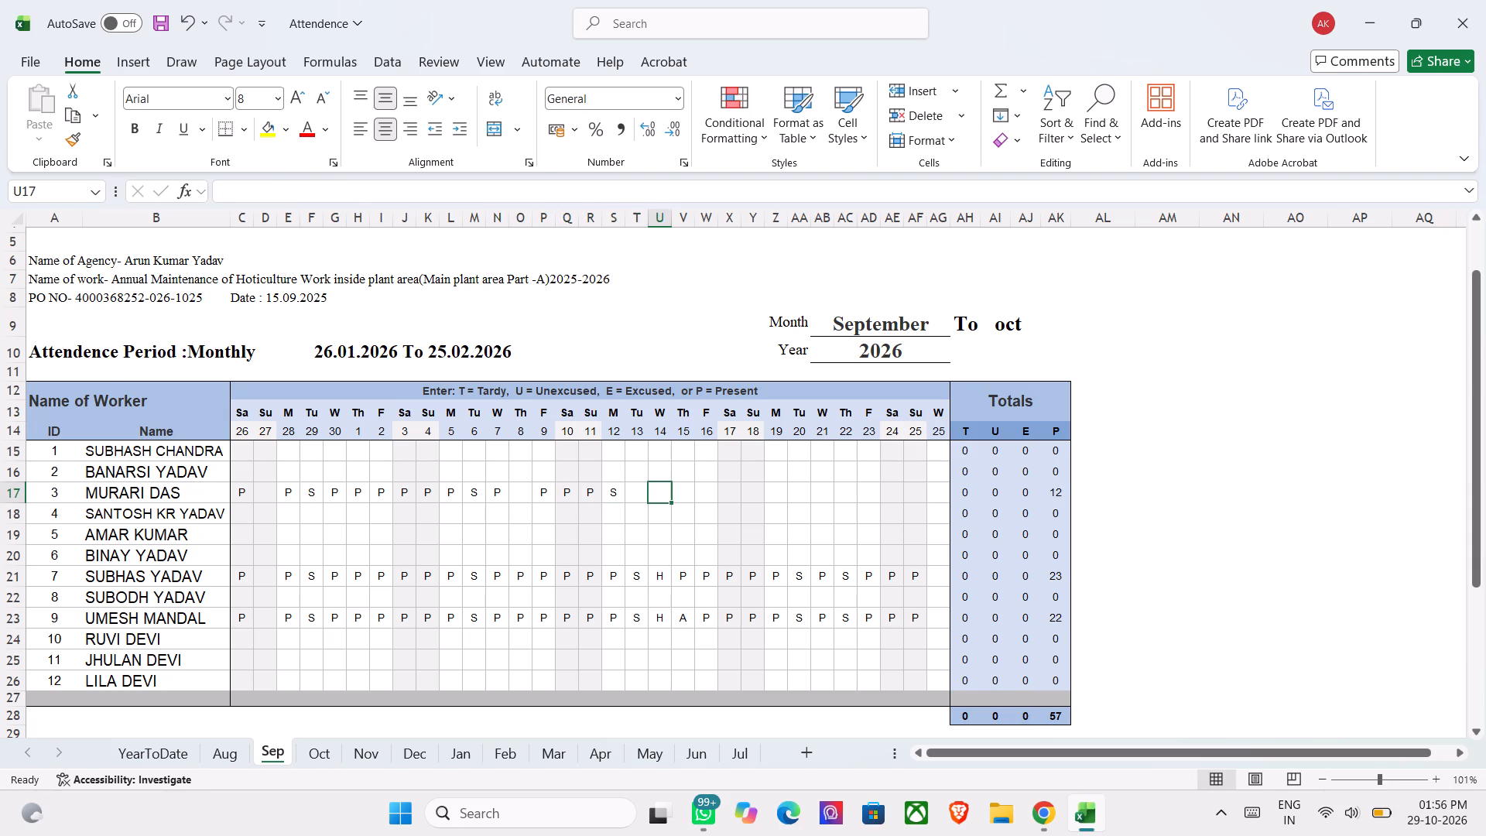
# Enter P for the 14th through the 18th in worker ID 3's attendance row.
pyautogui.press('p')
pyautogui.press('Right')
pyautogui.press('p')
pyautogui.press('Right')
pyautogui.press('p')
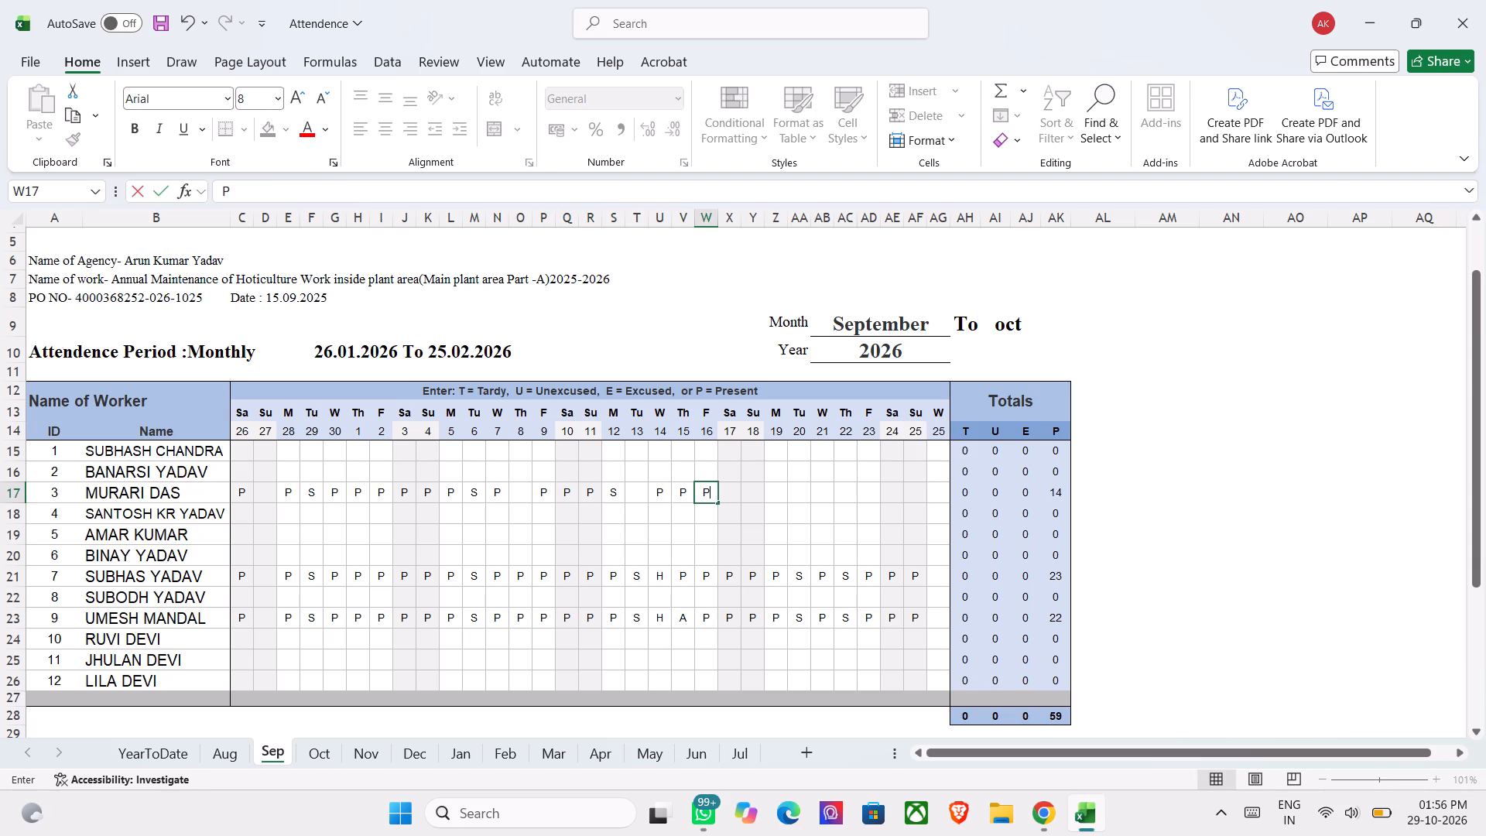
pyautogui.press('Right')
pyautogui.press('p')
pyautogui.press('Right')
pyautogui.press('p')
pyautogui.press('Right')
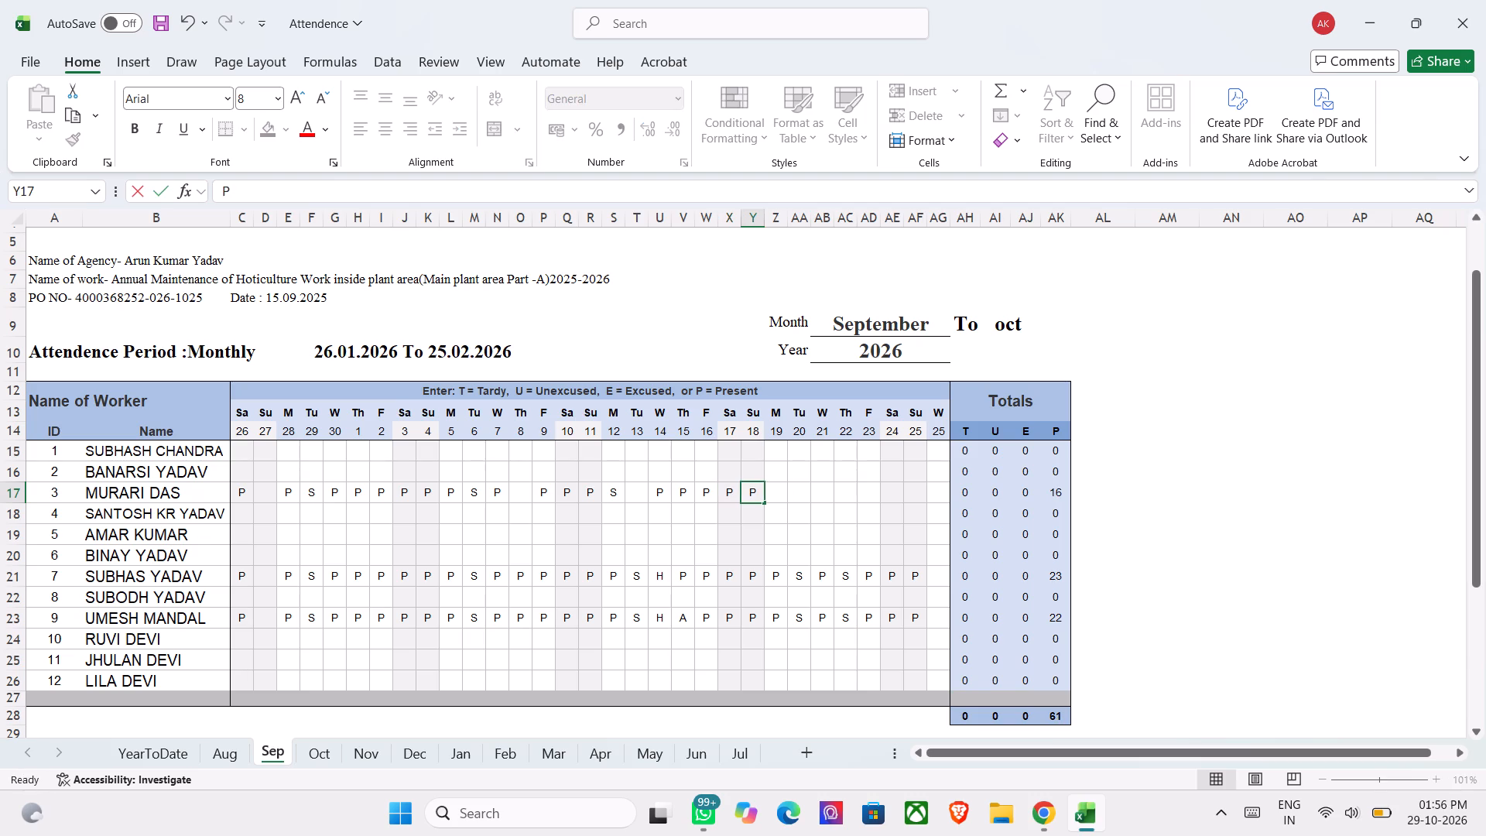
# Fill worker ID 3's row with S for the 19th and 21st, and P for the 20th and the 22nd through the 24th.
pyautogui.press('s')
pyautogui.press('Right')
pyautogui.press('p')
pyautogui.press('Right')
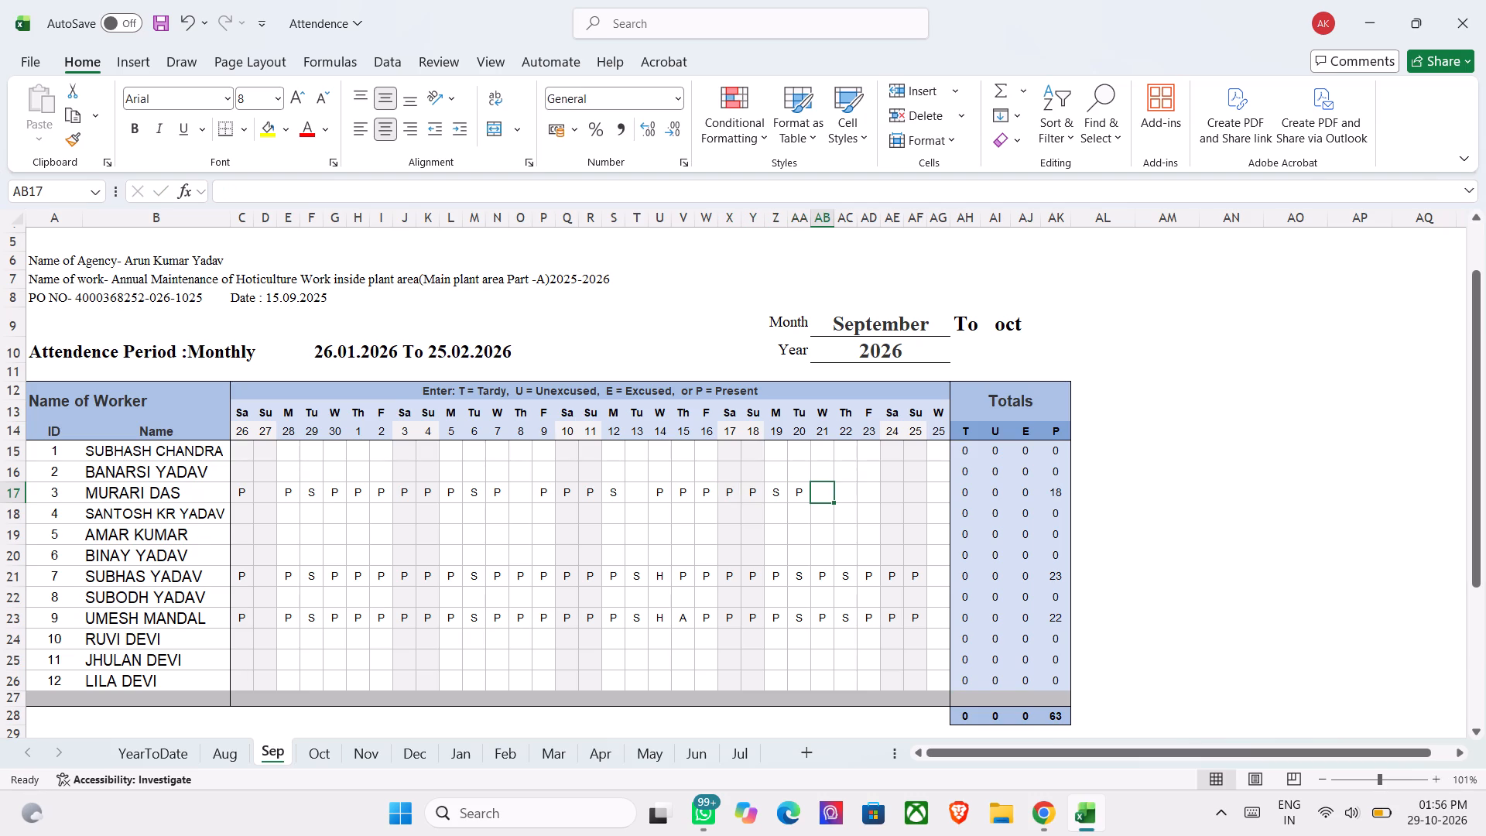
pyautogui.press('s')
pyautogui.press('Right')
pyautogui.press('p')
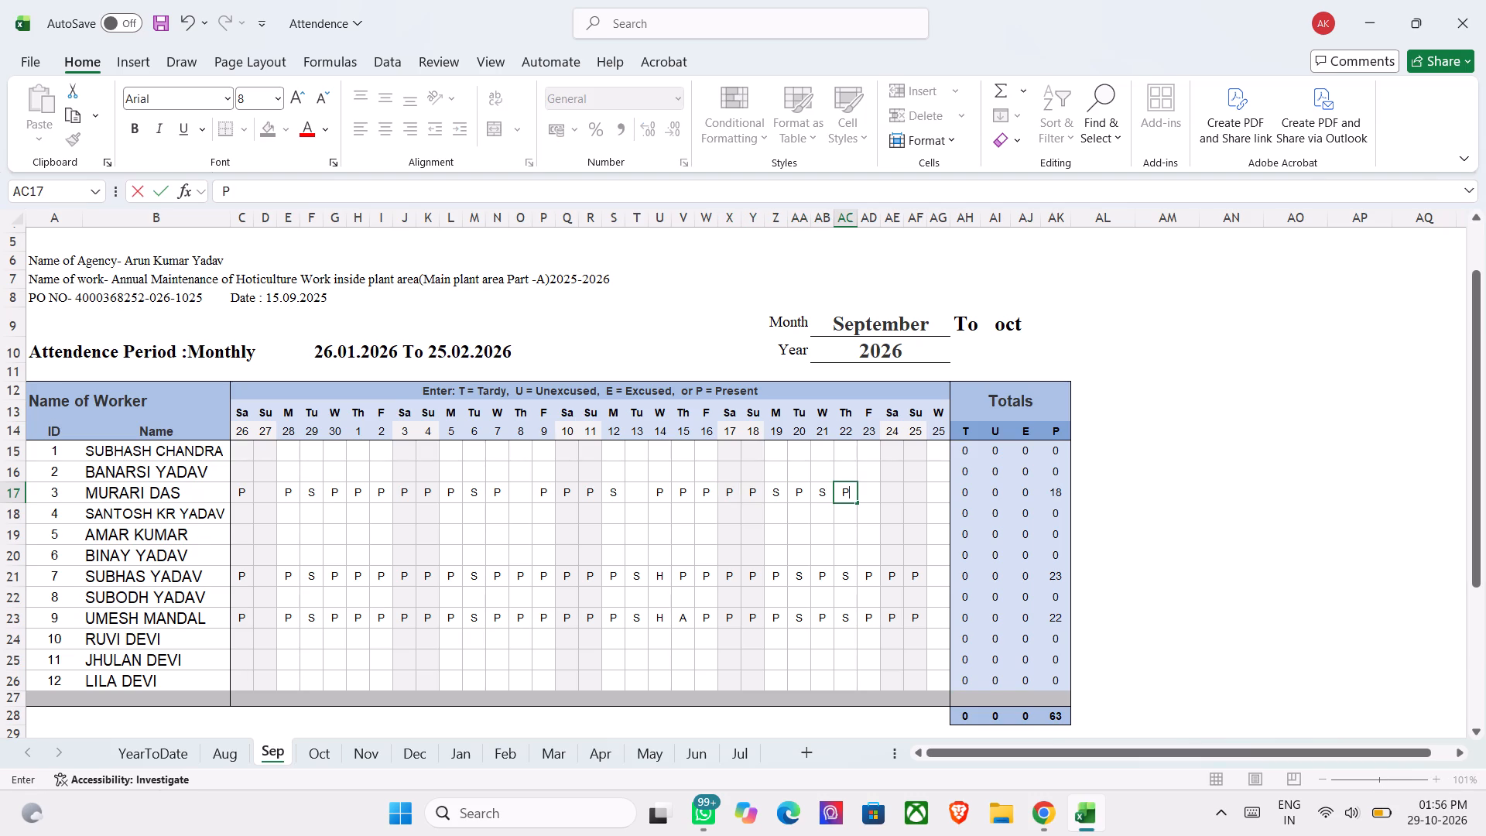
pyautogui.press('Right')
pyautogui.press('p')
pyautogui.press('Right')
pyautogui.press('p')
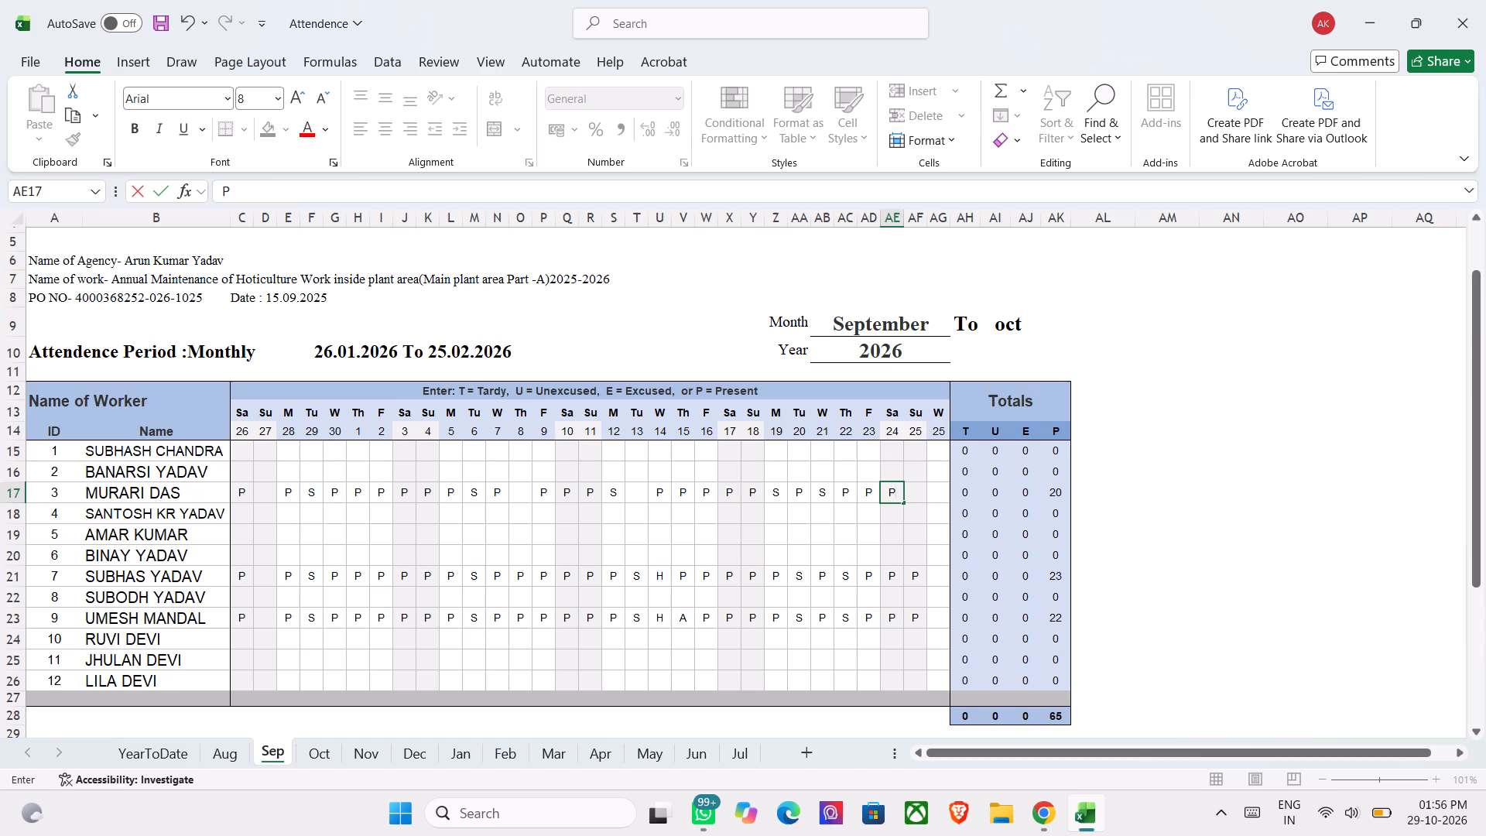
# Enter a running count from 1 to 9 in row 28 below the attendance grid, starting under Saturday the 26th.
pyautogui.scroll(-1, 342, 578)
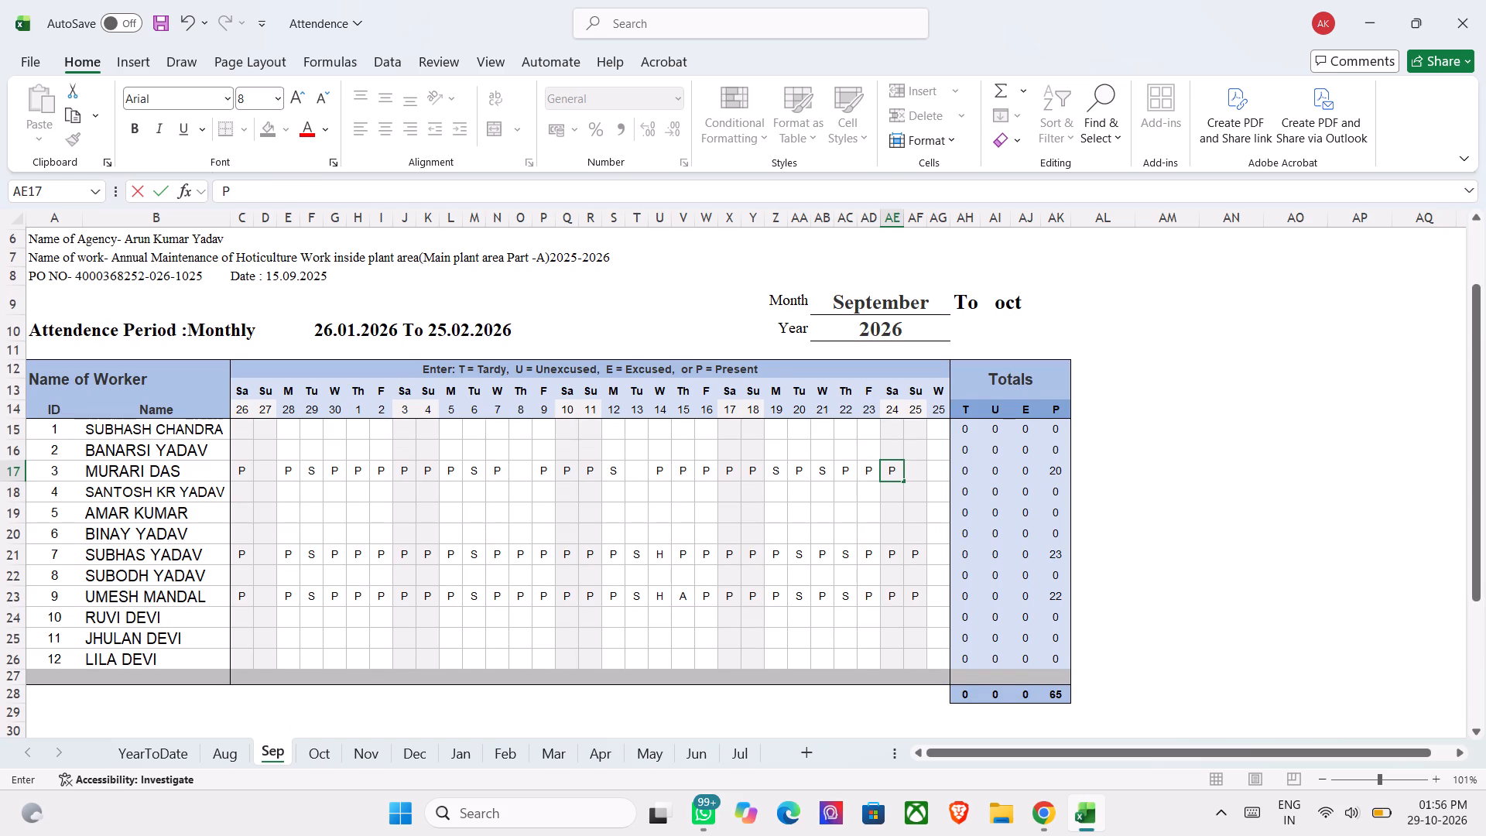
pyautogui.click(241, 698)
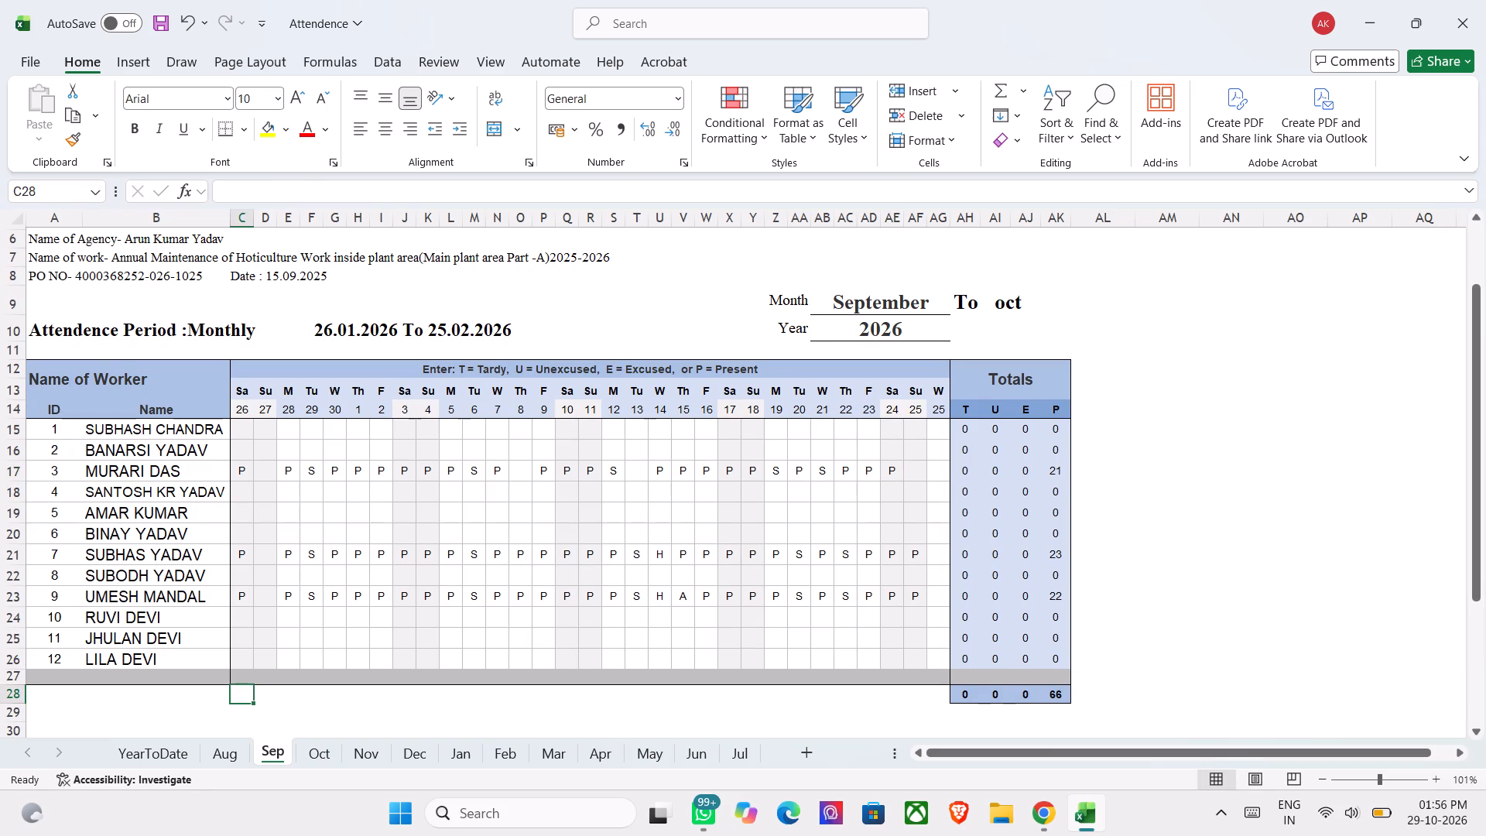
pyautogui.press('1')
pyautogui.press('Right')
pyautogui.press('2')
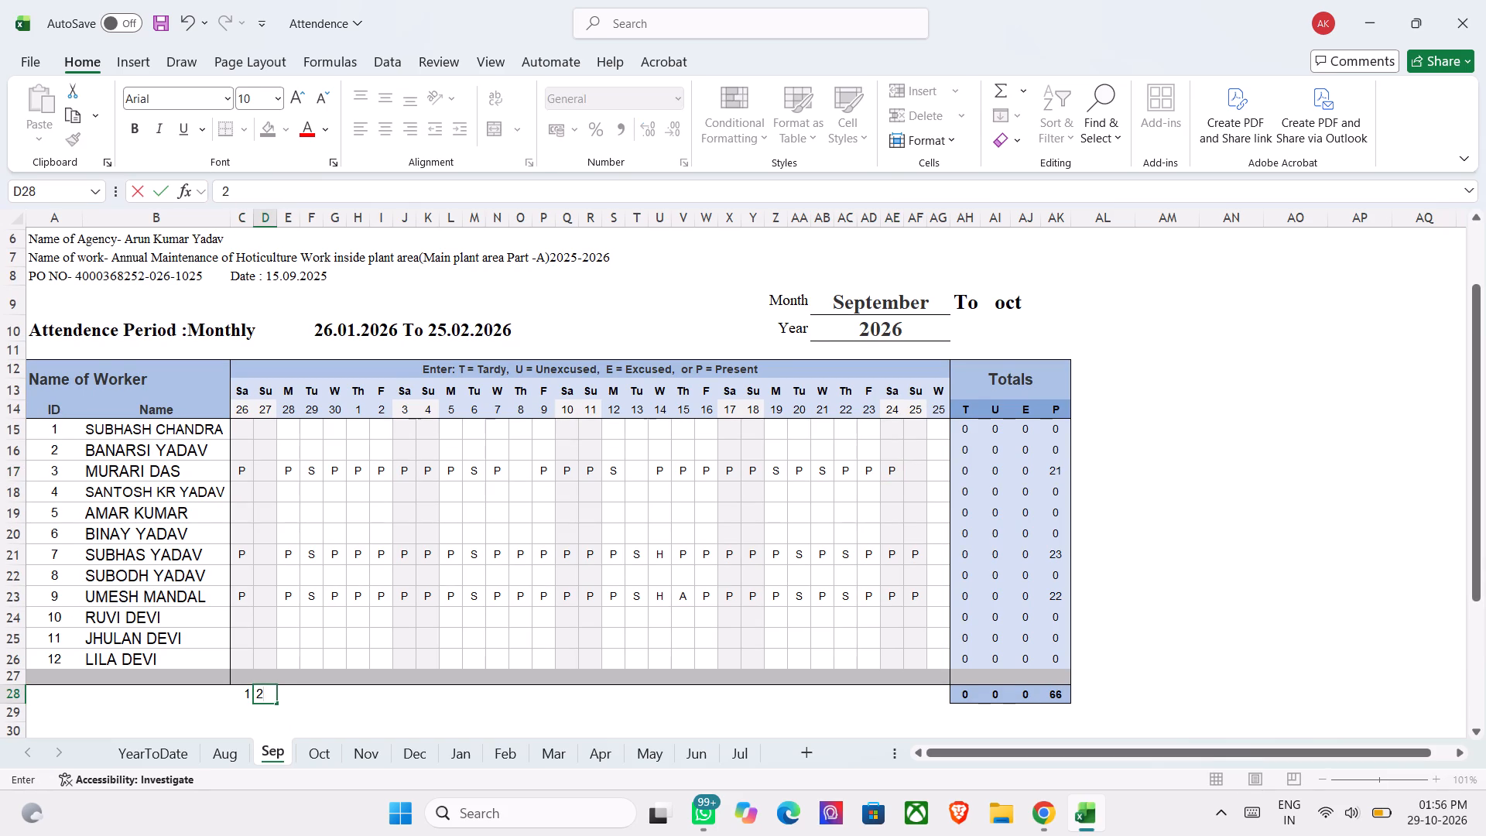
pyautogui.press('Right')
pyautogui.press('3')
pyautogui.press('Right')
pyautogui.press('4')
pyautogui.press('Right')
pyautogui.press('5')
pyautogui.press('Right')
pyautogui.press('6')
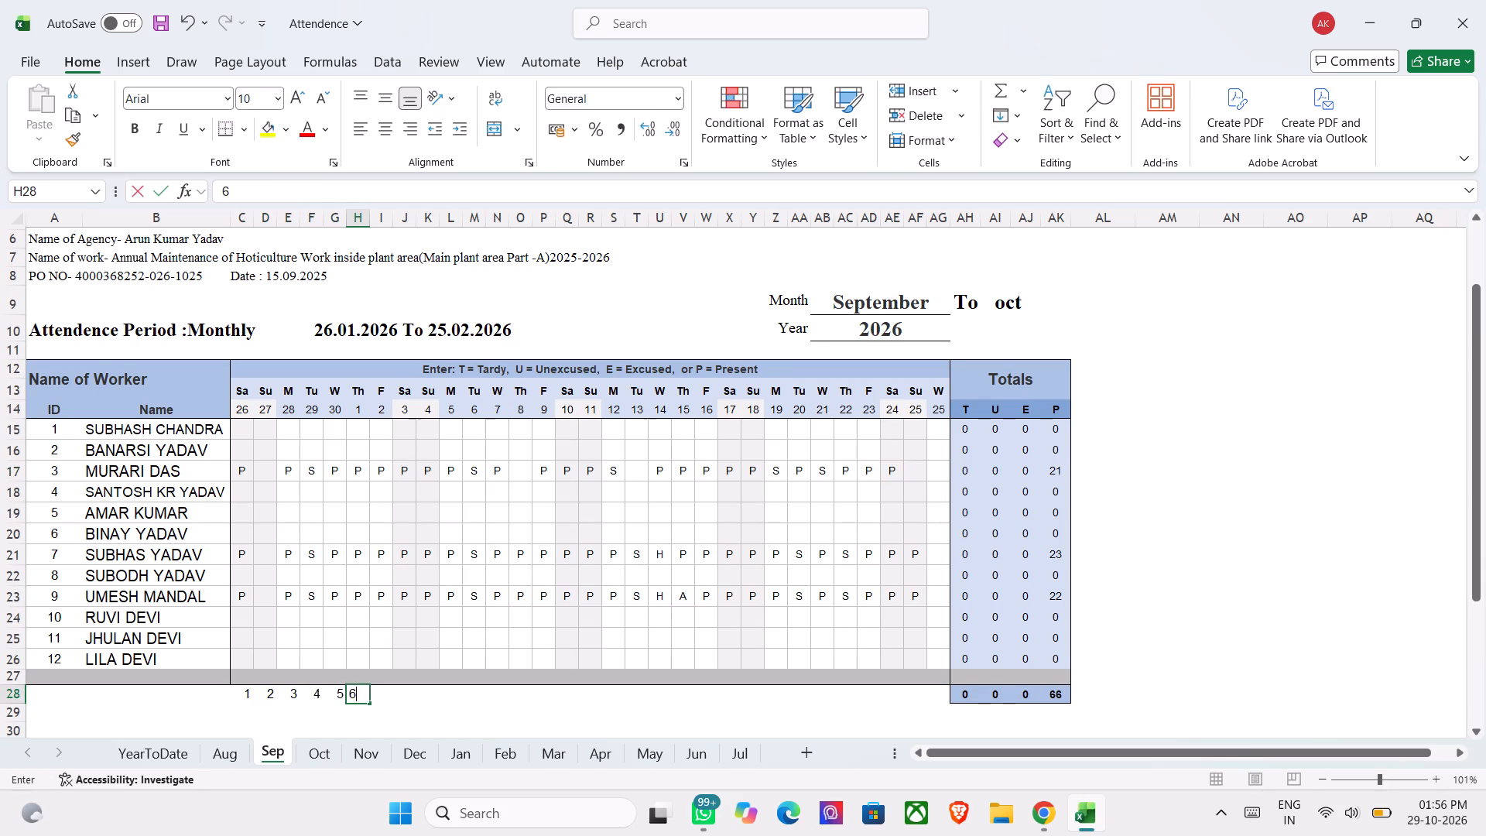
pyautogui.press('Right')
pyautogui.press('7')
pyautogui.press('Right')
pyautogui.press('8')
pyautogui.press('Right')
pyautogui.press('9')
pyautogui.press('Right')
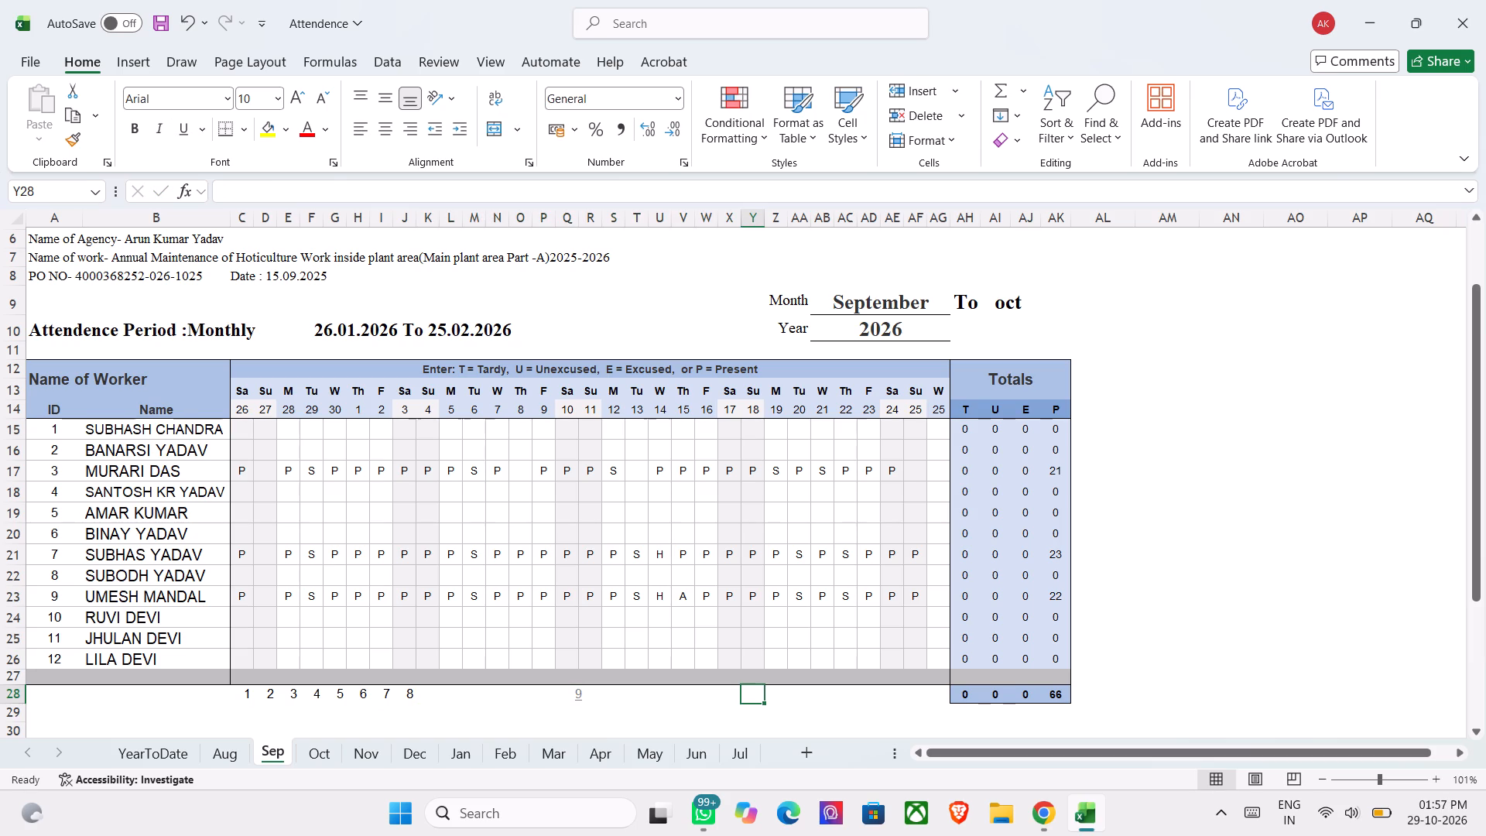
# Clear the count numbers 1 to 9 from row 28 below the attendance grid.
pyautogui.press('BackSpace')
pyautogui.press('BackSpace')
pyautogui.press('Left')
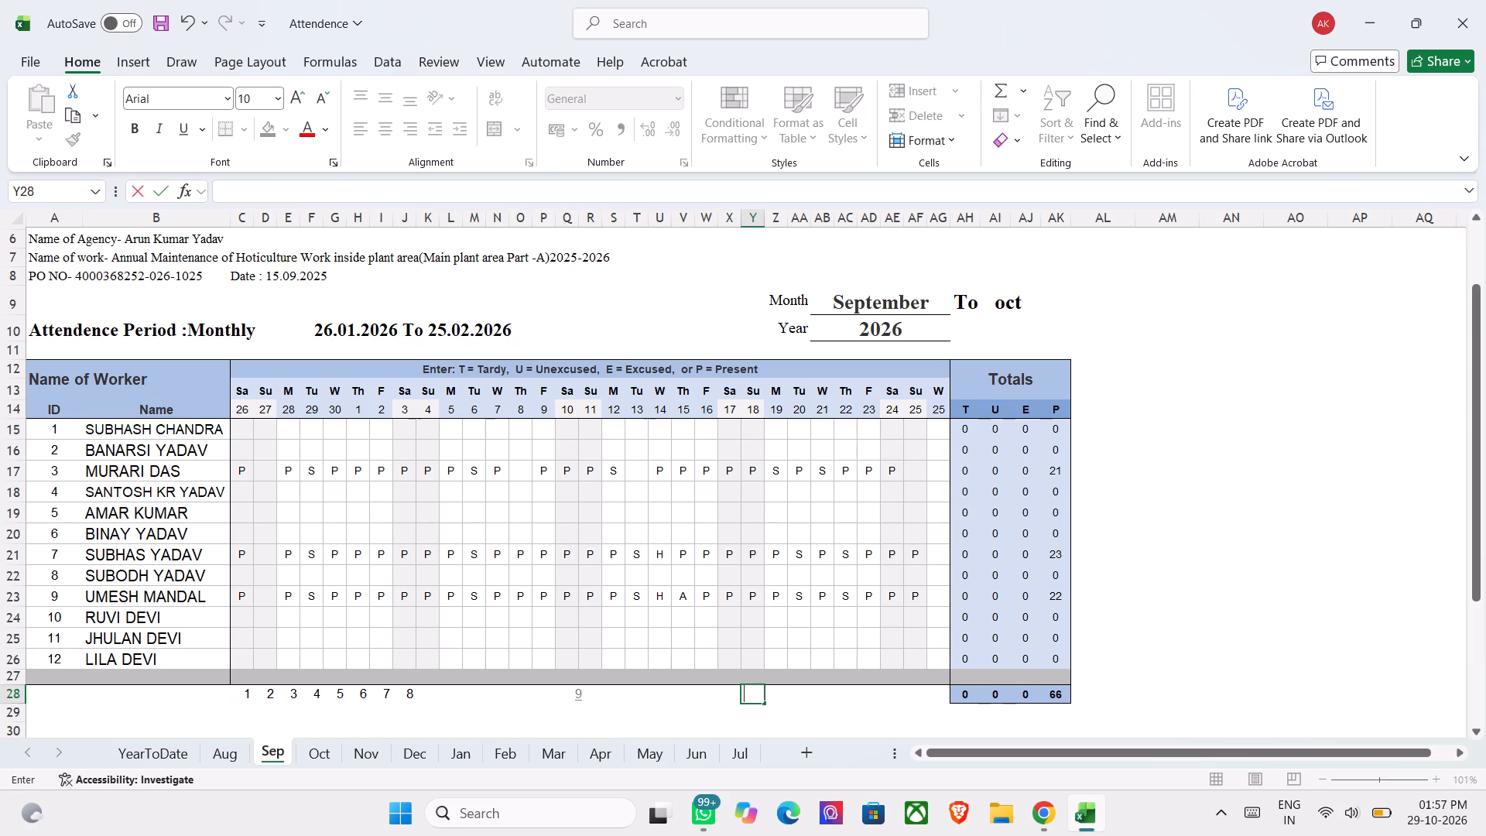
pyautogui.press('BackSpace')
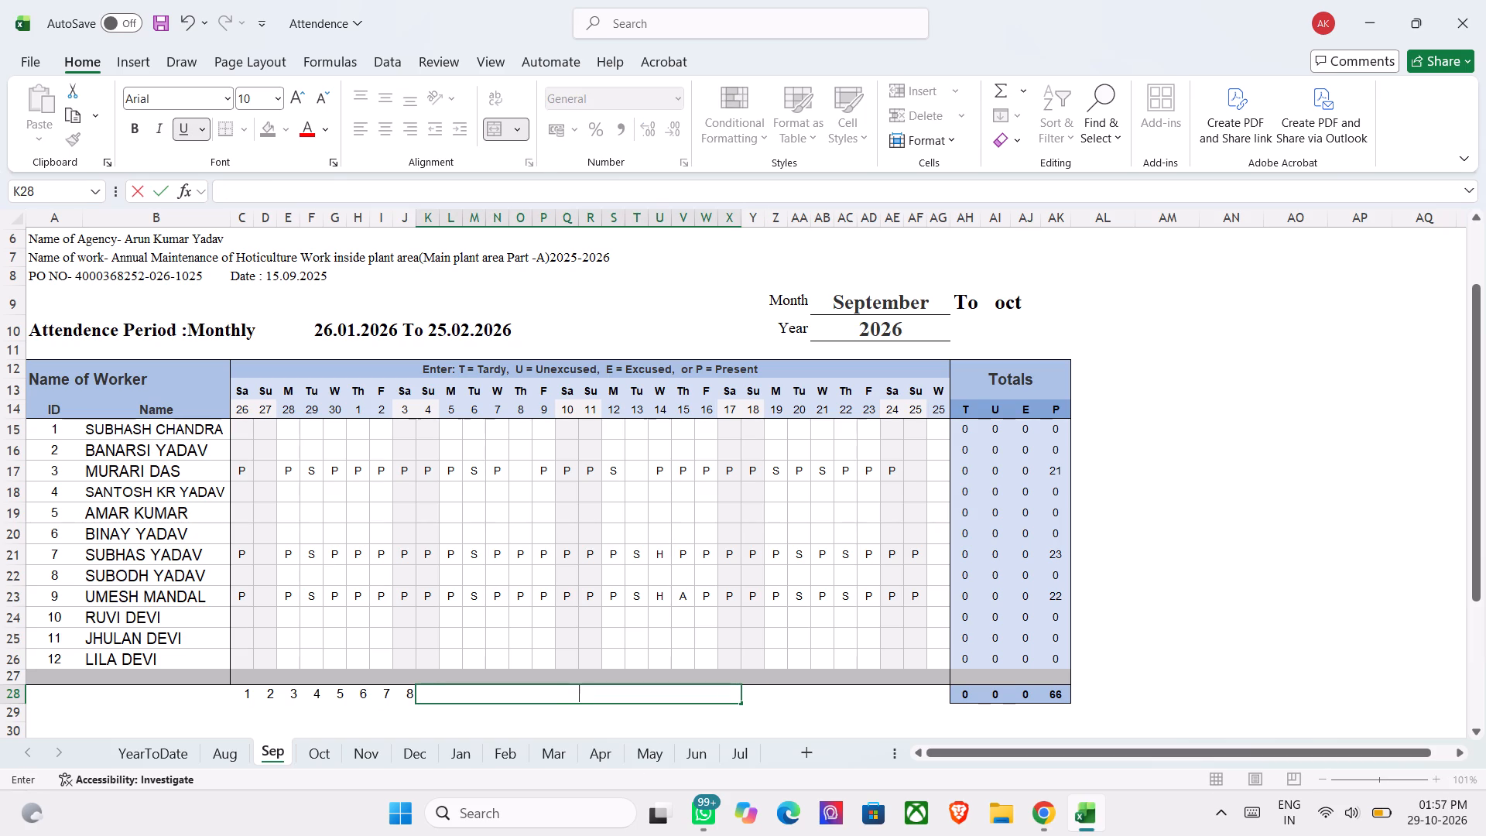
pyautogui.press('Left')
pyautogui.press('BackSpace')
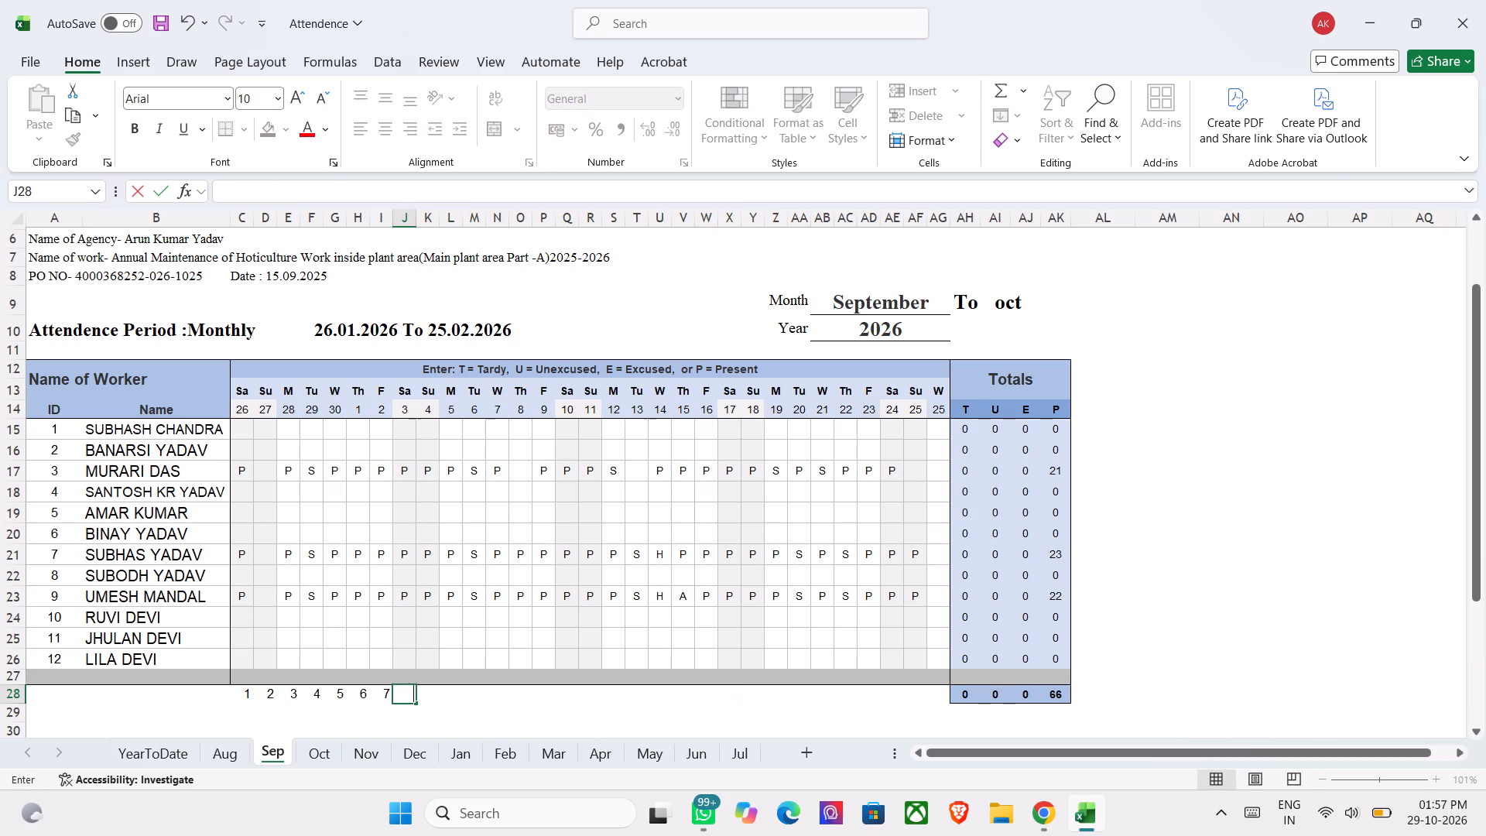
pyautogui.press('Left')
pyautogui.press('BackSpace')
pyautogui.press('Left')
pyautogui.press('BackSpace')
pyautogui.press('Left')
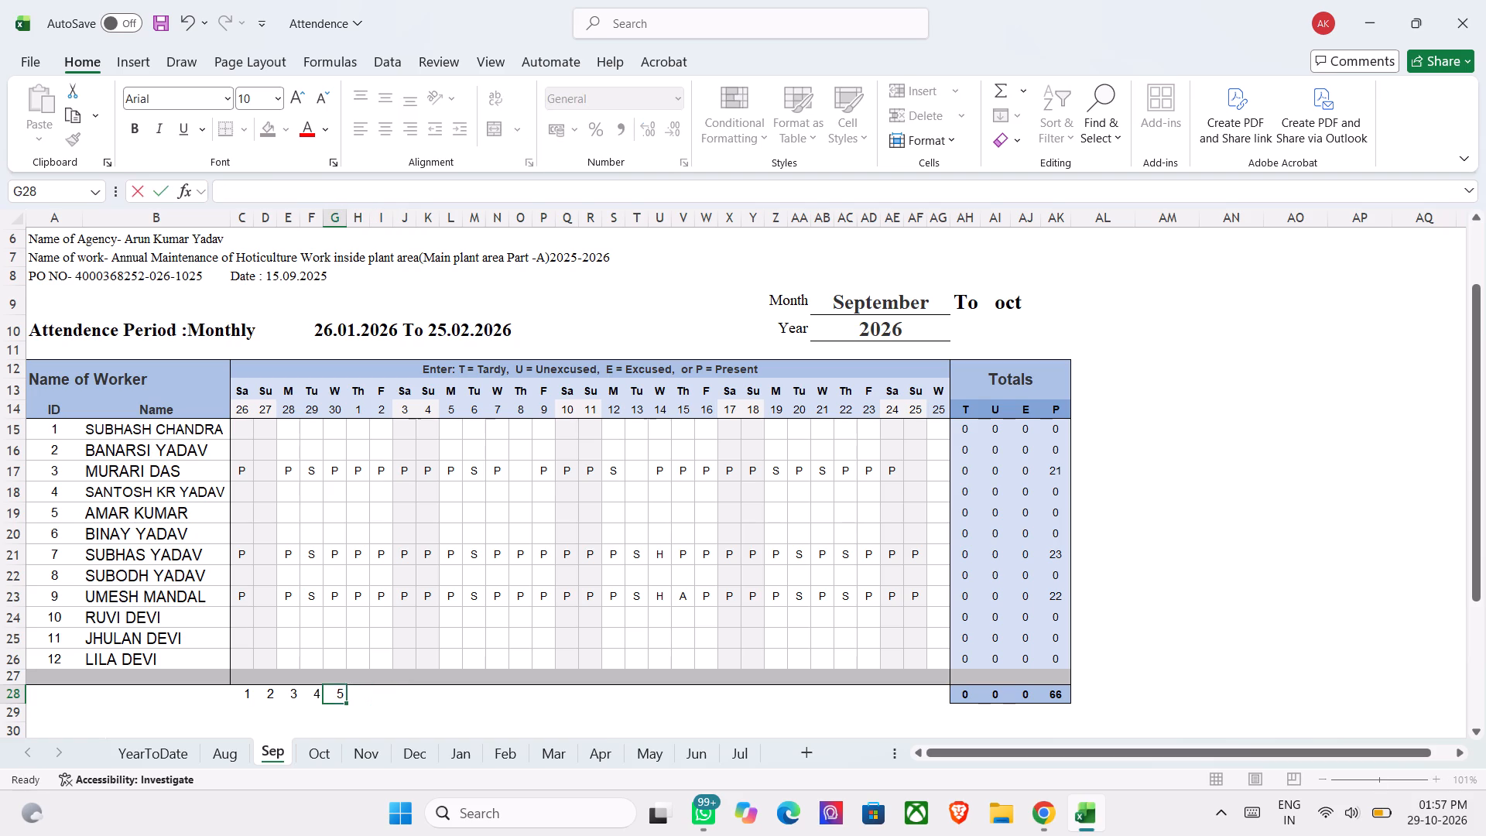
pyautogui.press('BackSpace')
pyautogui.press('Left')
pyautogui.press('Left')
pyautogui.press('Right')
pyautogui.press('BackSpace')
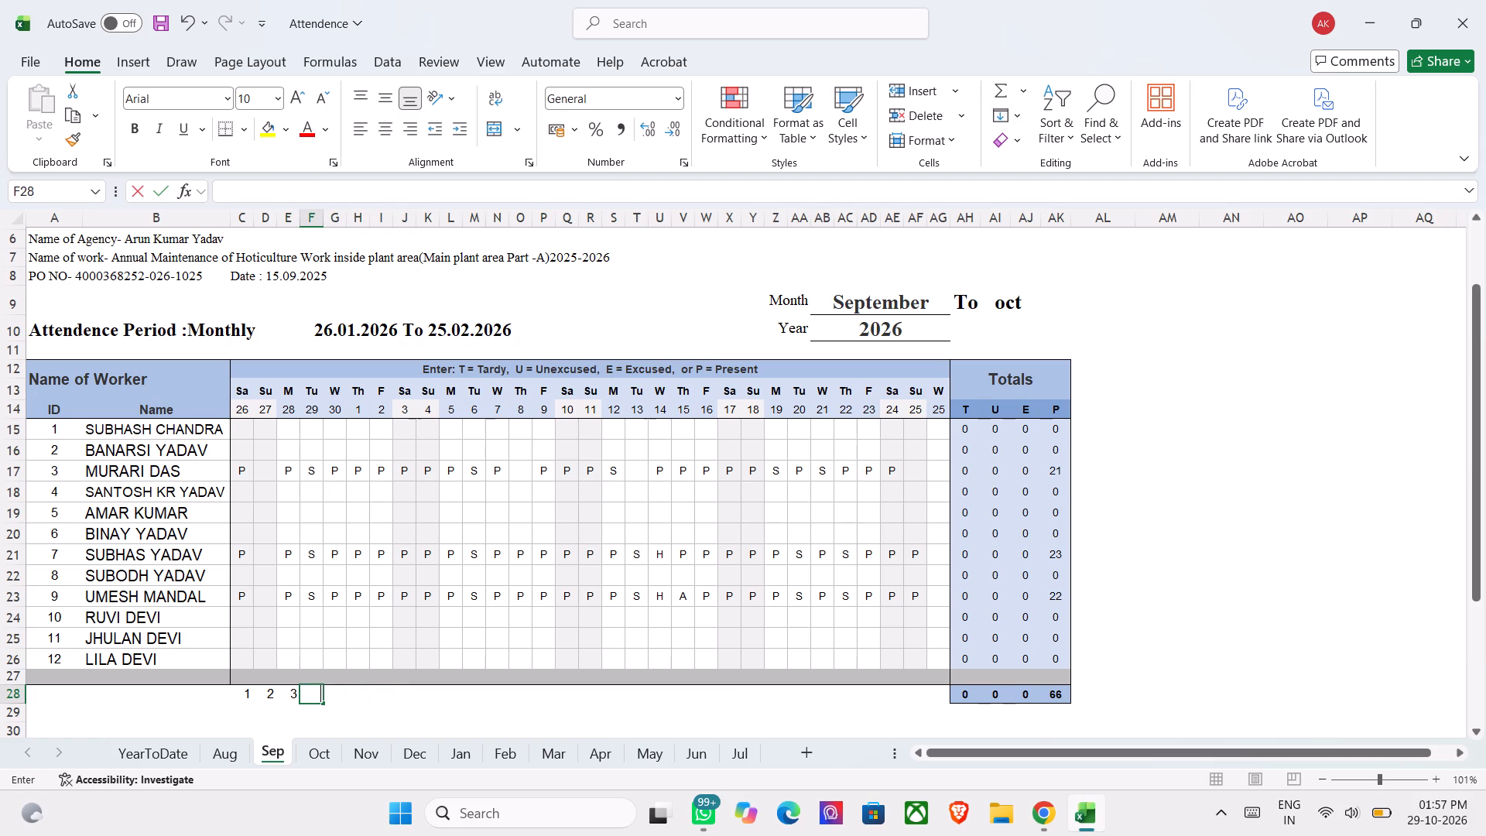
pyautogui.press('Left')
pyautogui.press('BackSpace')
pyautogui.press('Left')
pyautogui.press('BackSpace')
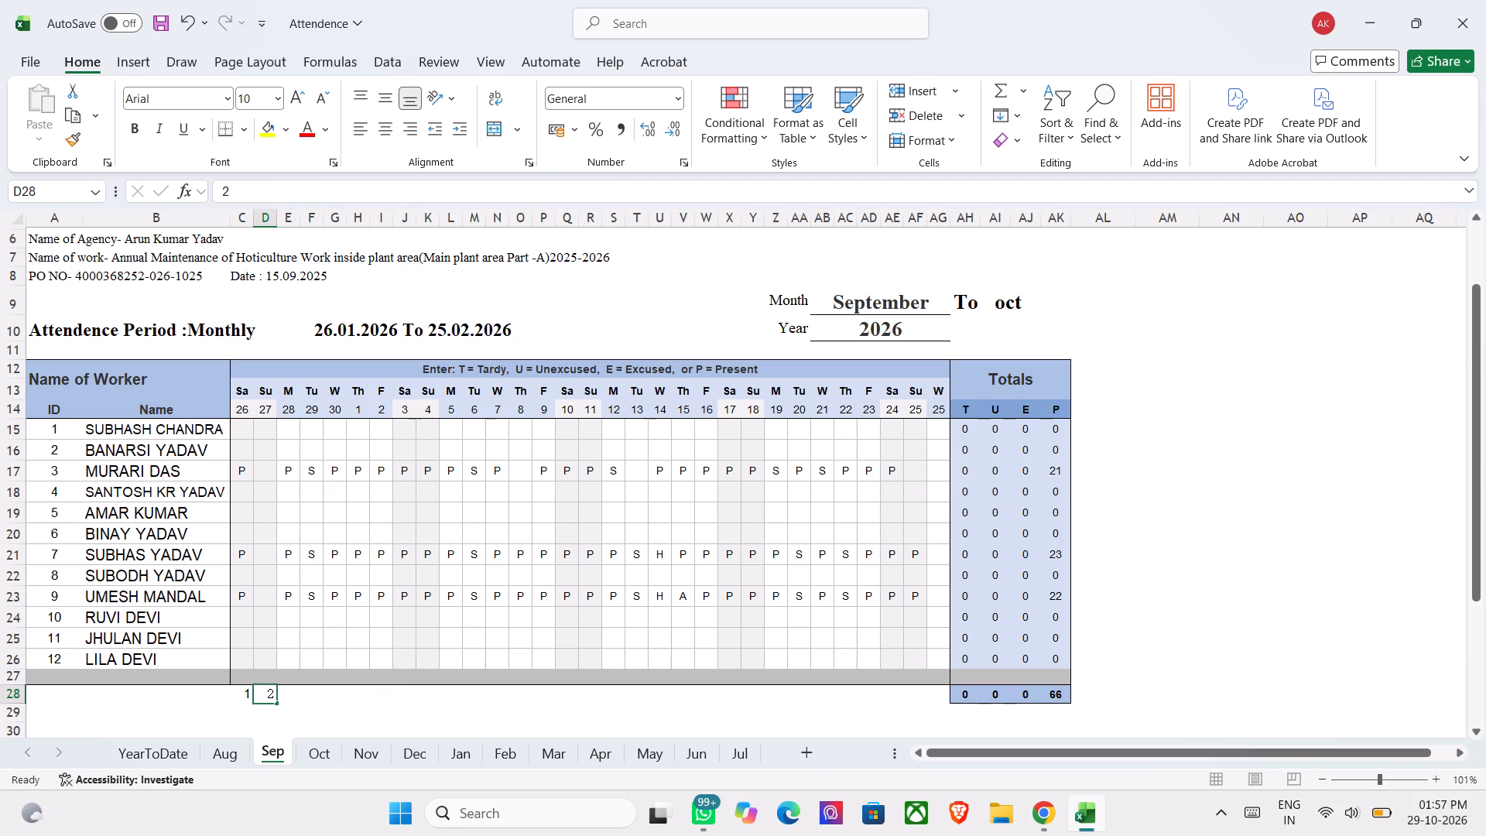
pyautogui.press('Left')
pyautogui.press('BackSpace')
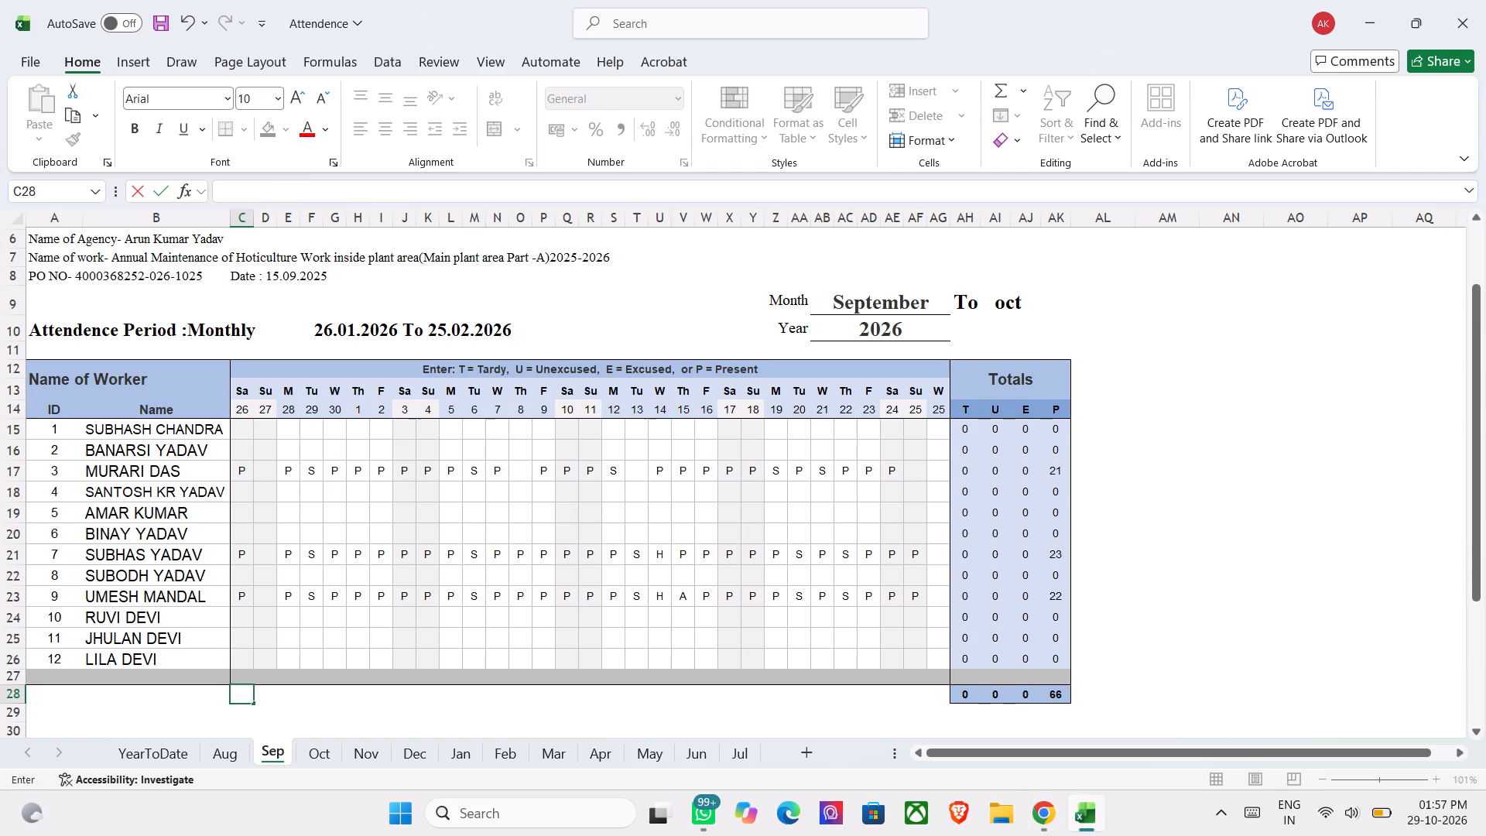
# Mark worker ID 3's attendance for Sunday the 25th as P.
pyautogui.click(916, 475)
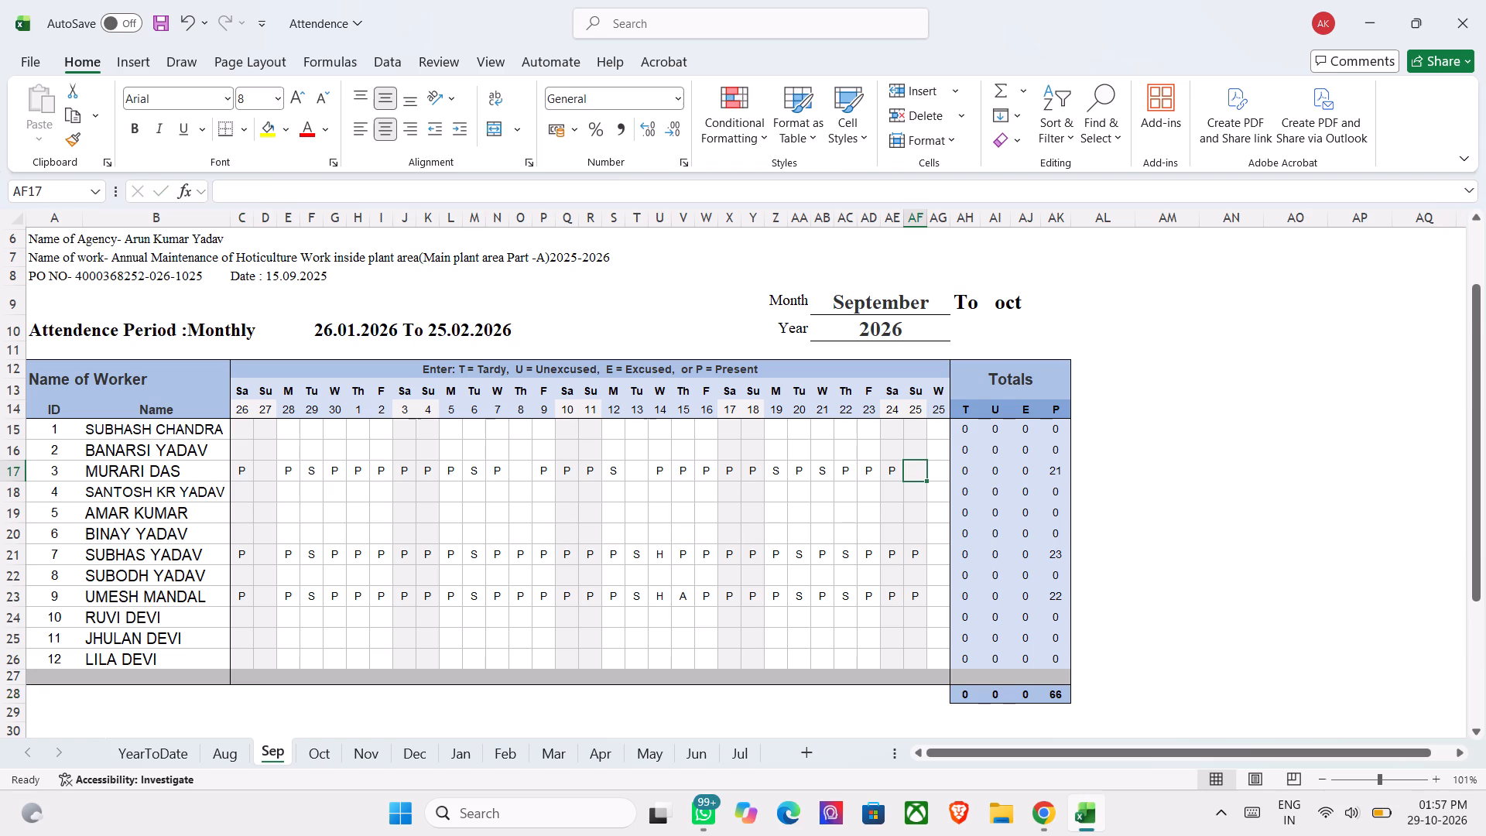
pyautogui.press('p')
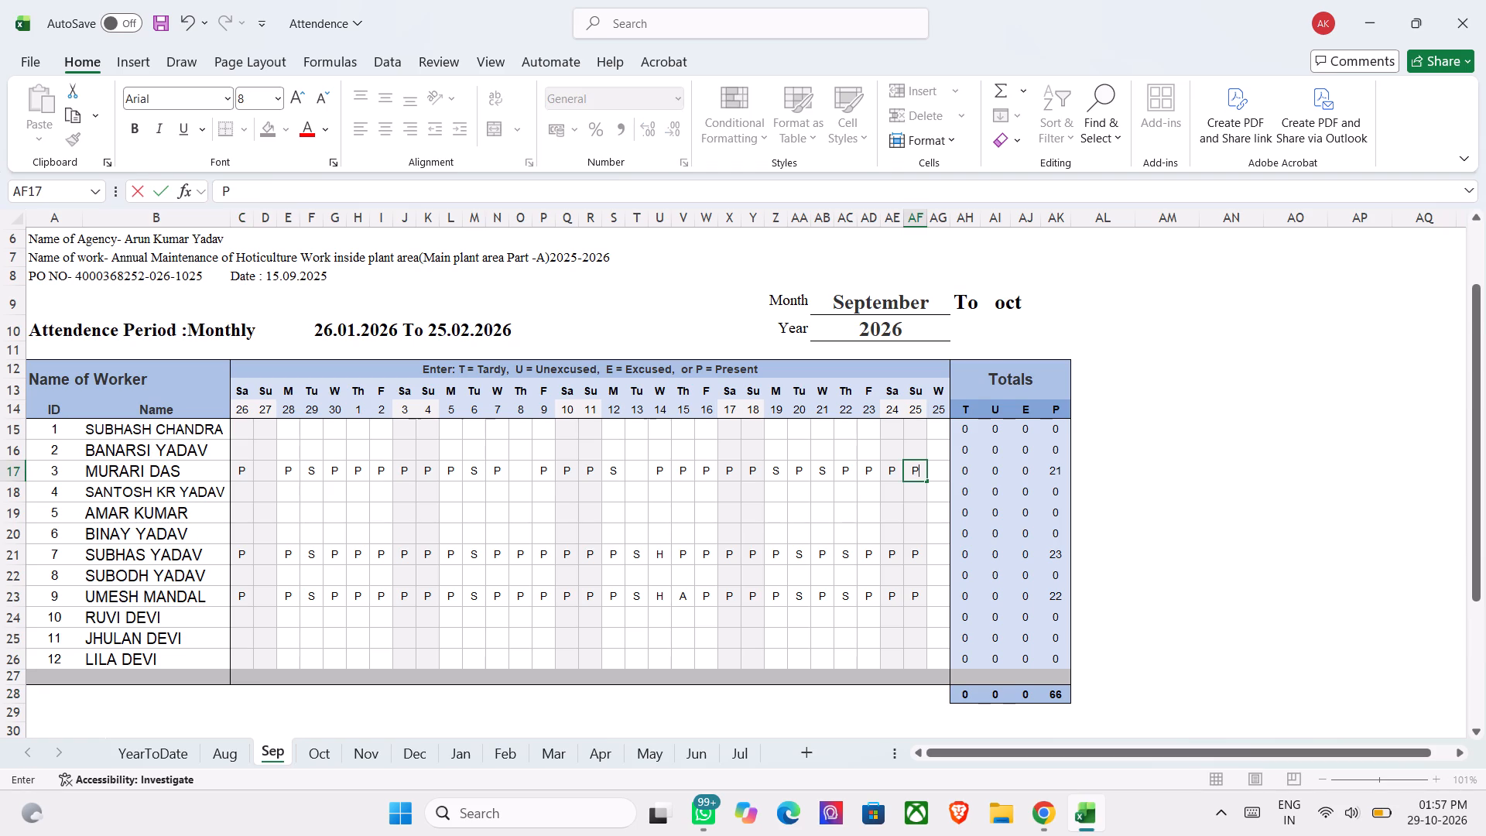
pyautogui.press('Left')
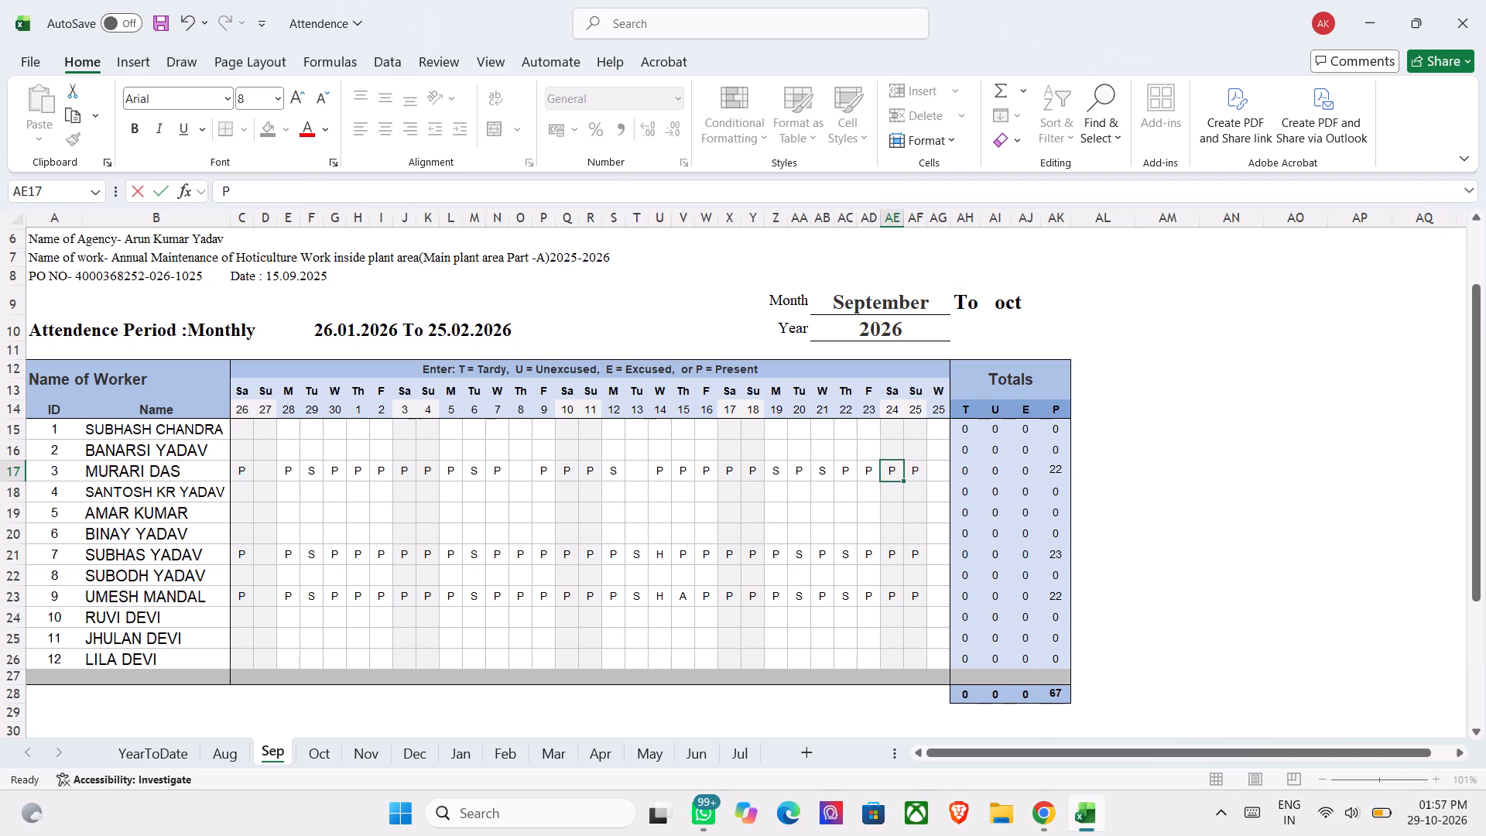
# Correct worker ID 3's attendance to S for the 22nd and 20th, and P for the 21st and 19th.
pyautogui.press('Left')
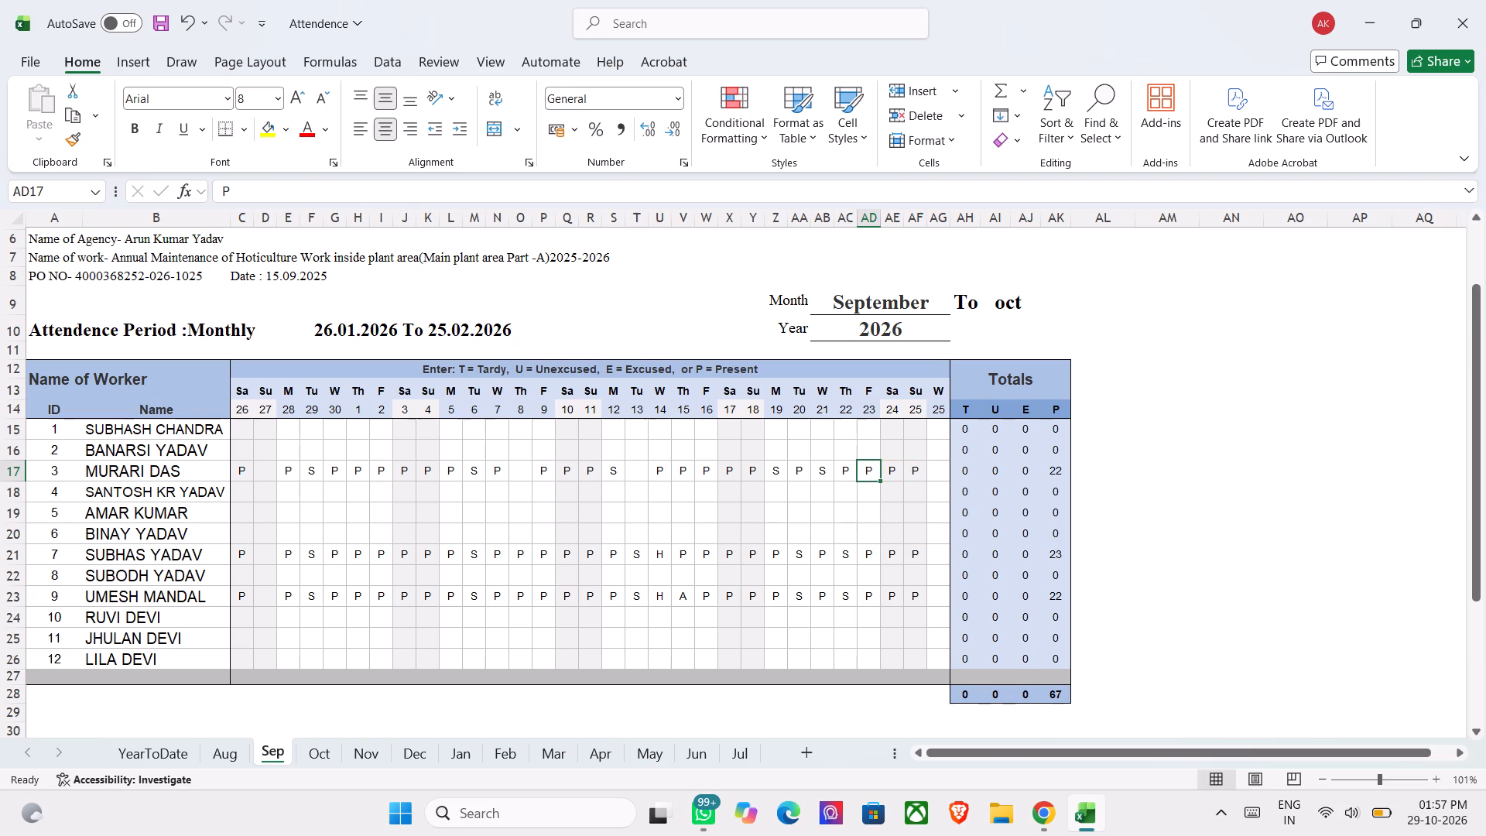
pyautogui.press('Left')
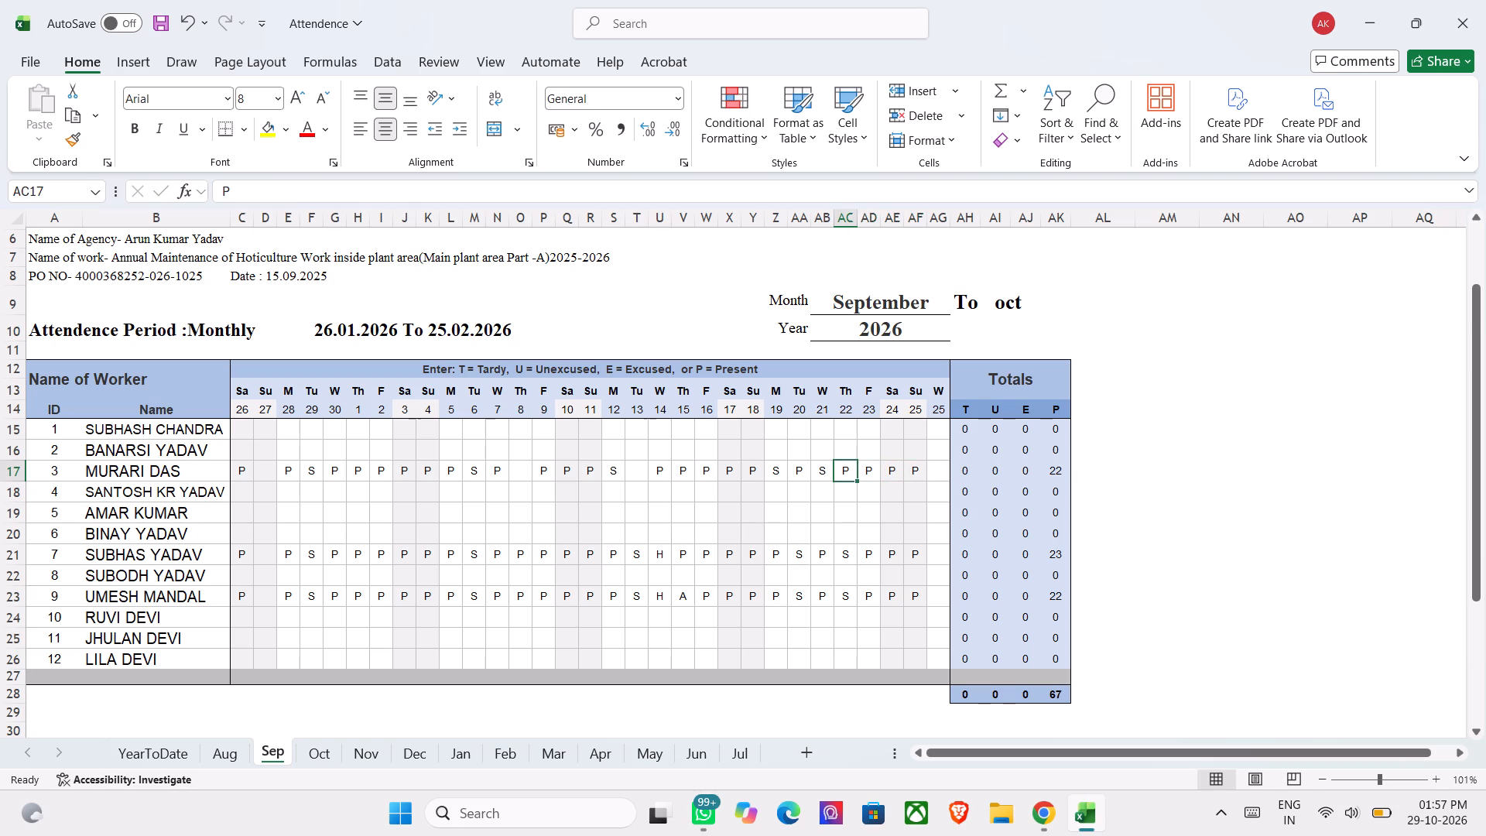
pyautogui.press('s')
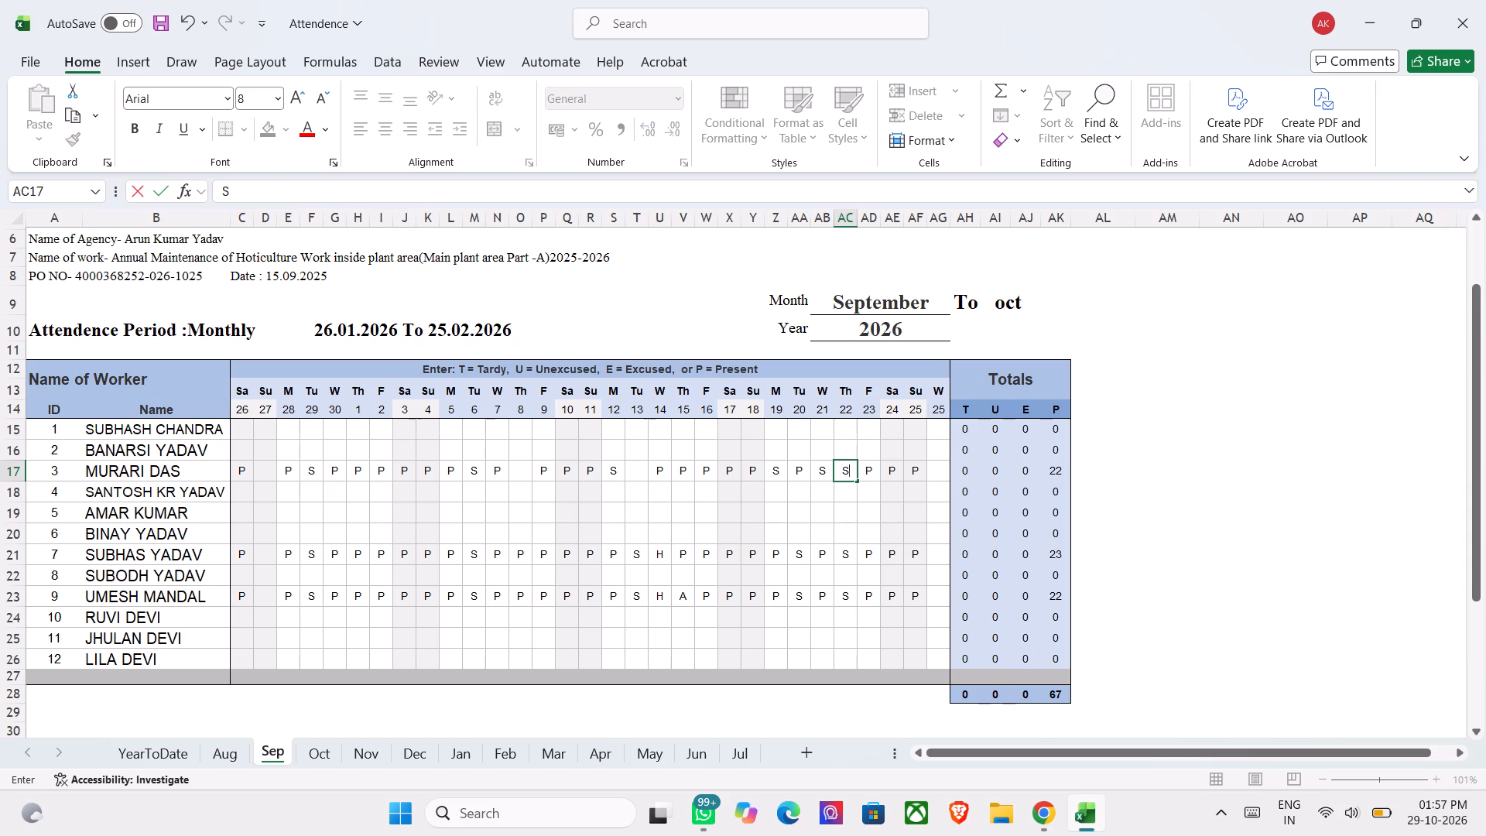
pyautogui.press('Left')
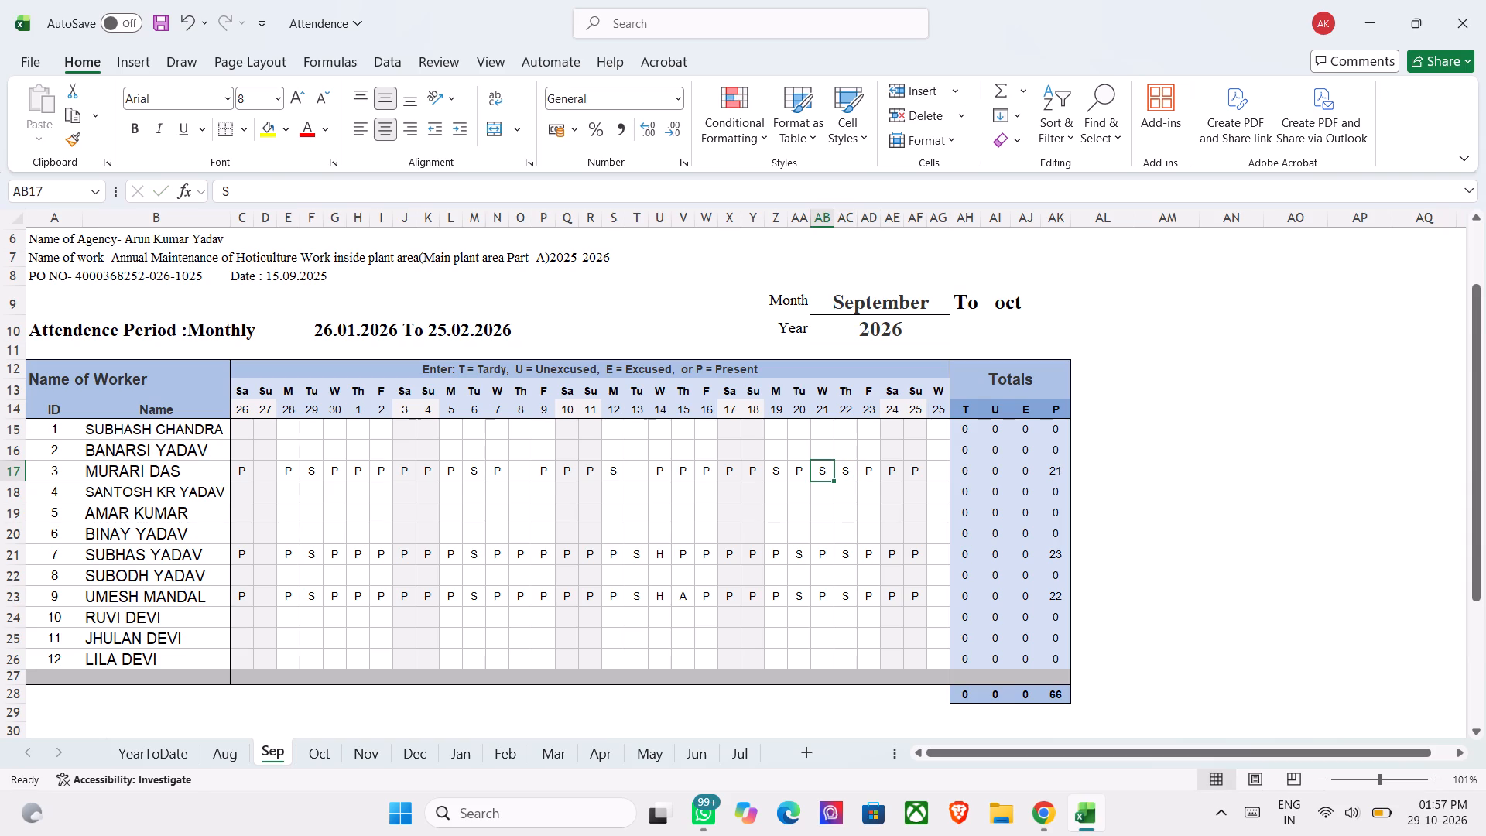
pyautogui.press('BackSpace')
pyautogui.press('p')
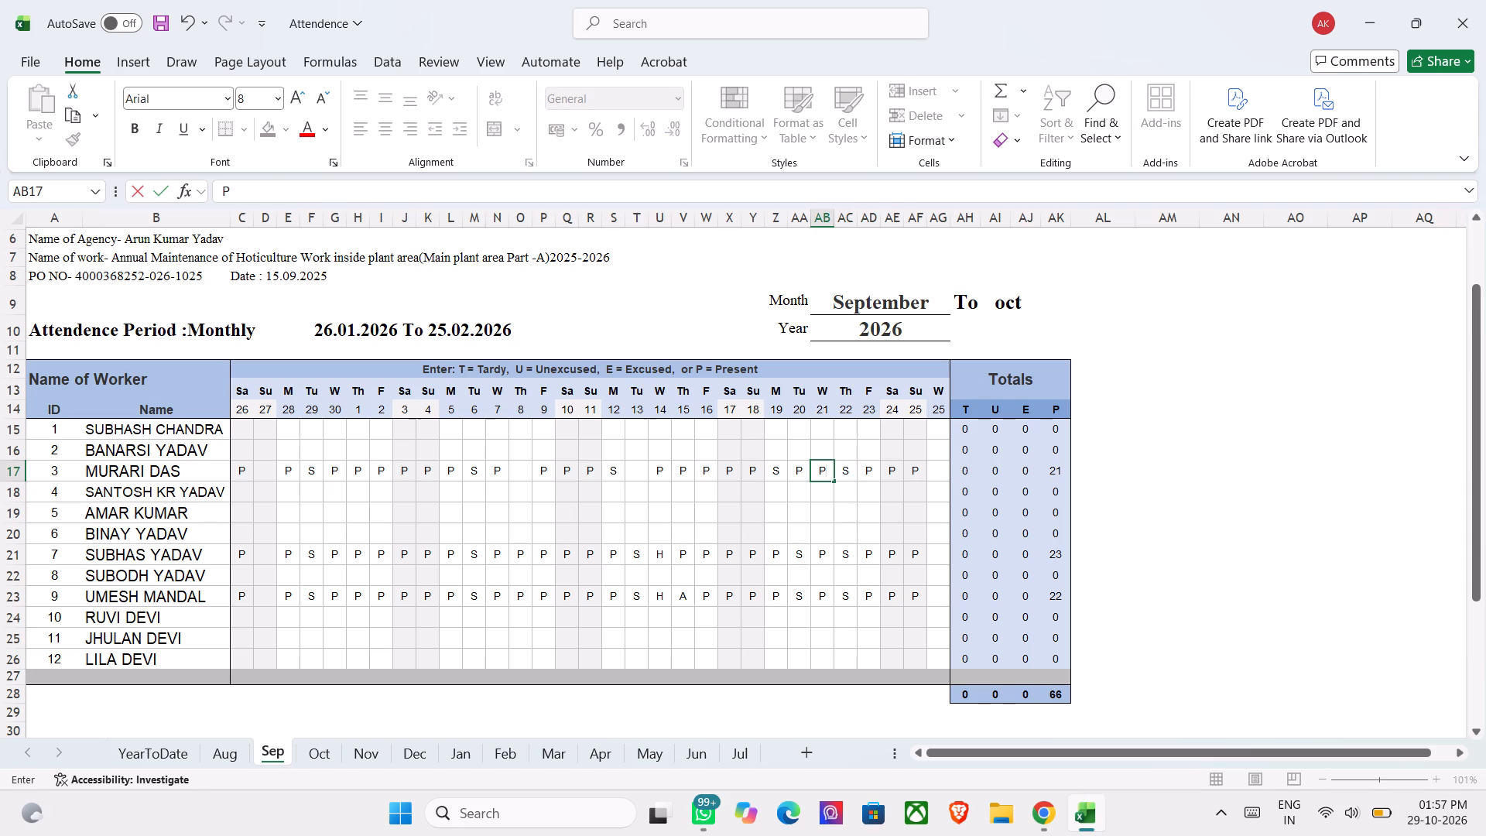
pyautogui.press('Left')
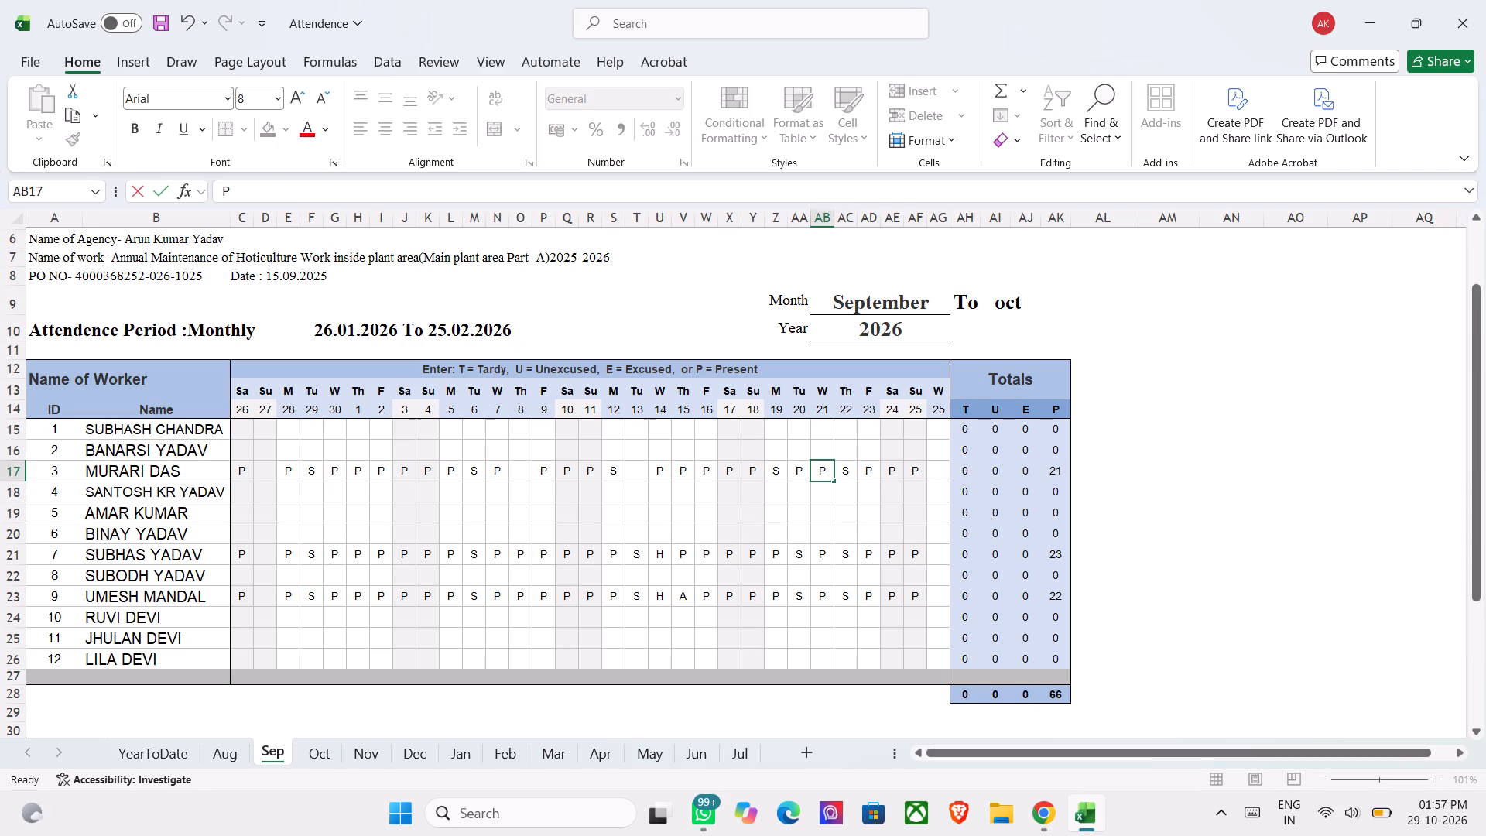
pyautogui.press('s')
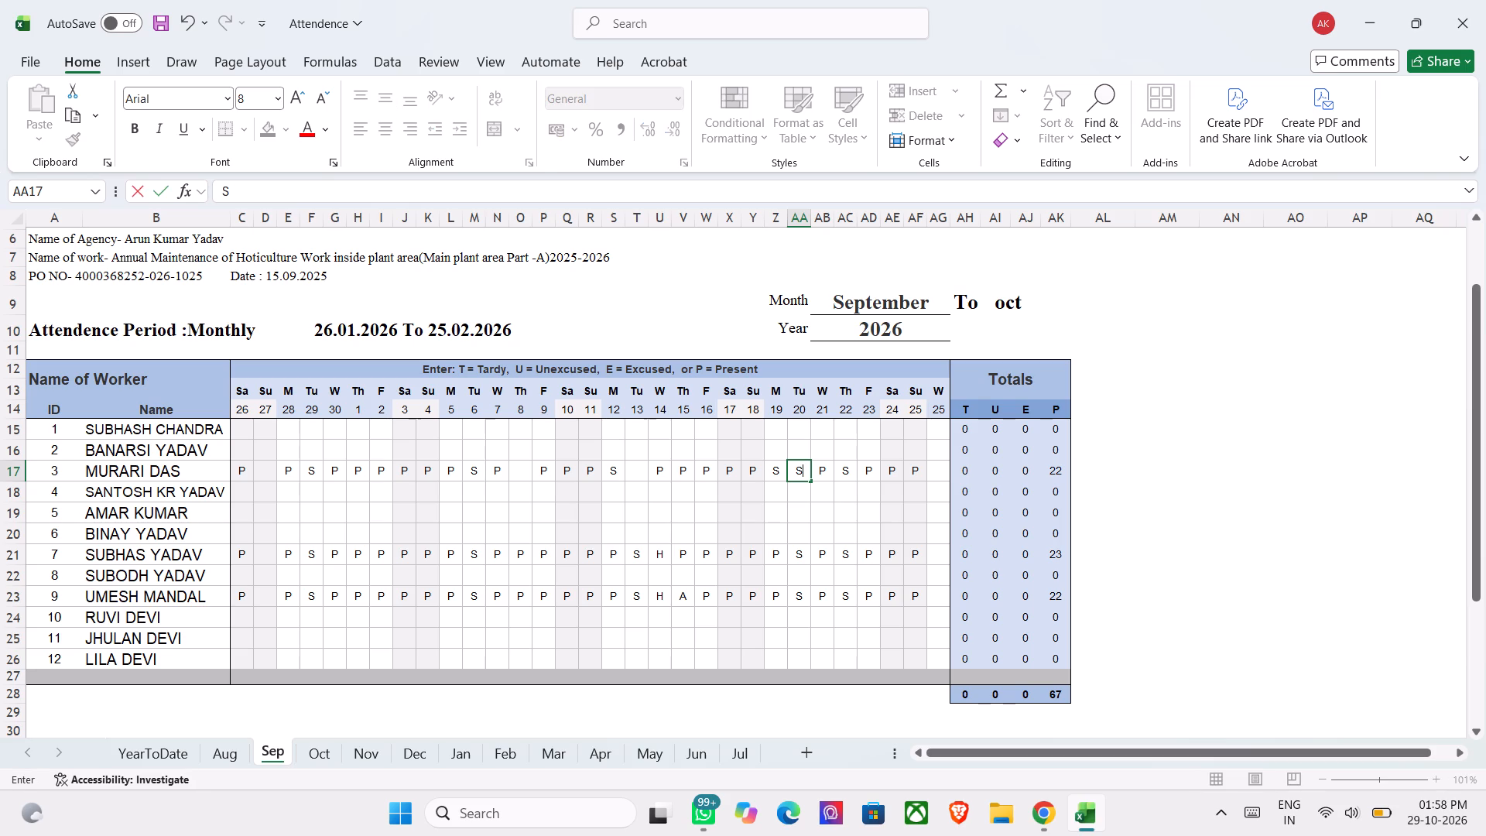
pyautogui.press('Left')
pyautogui.press('p')
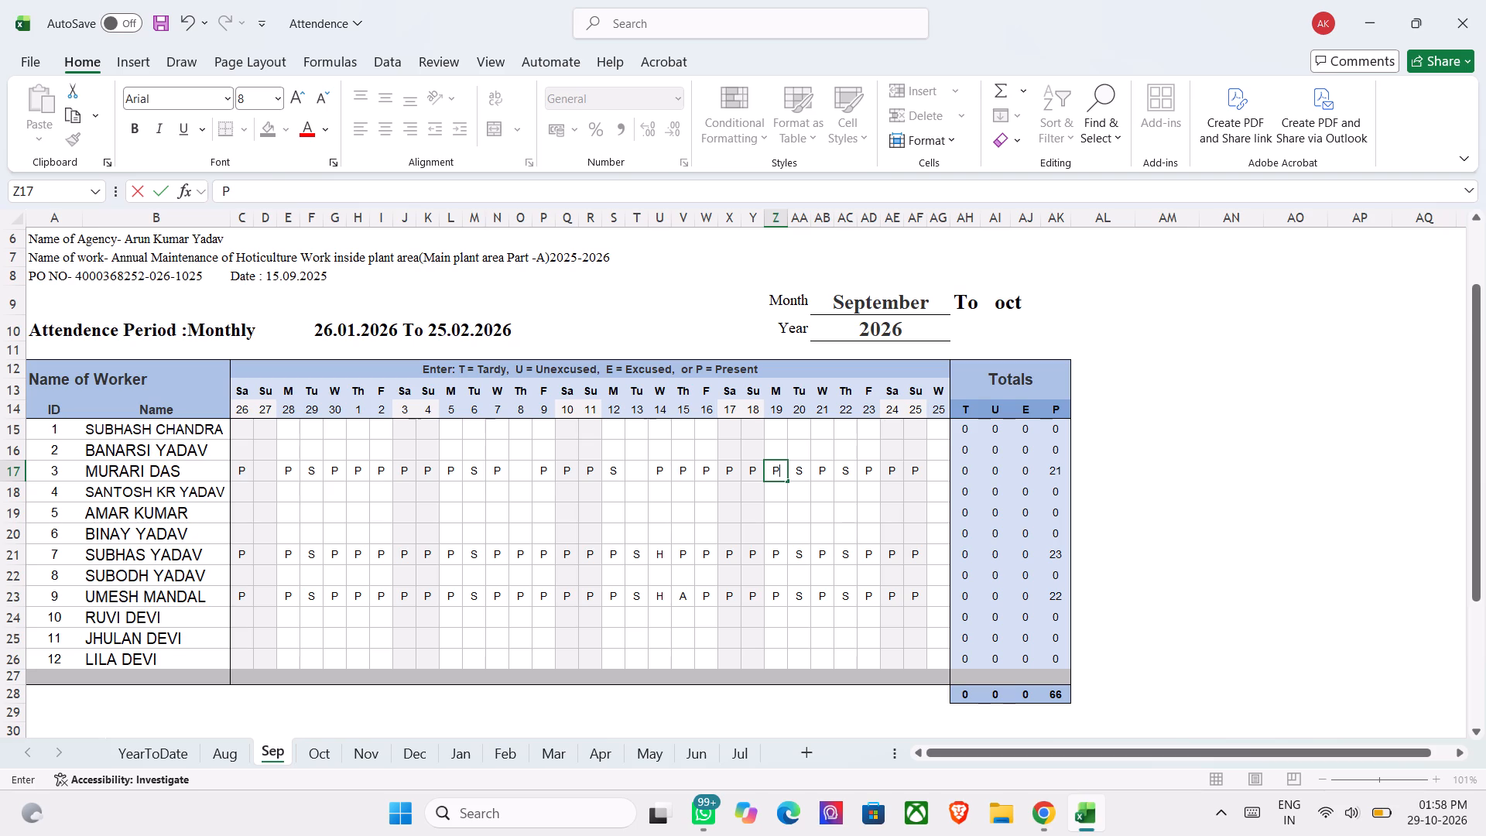
pyautogui.press('Left')
# Change worker ID 3's attendance mark for Wednesday the 14th to H.
pyautogui.press('Left')
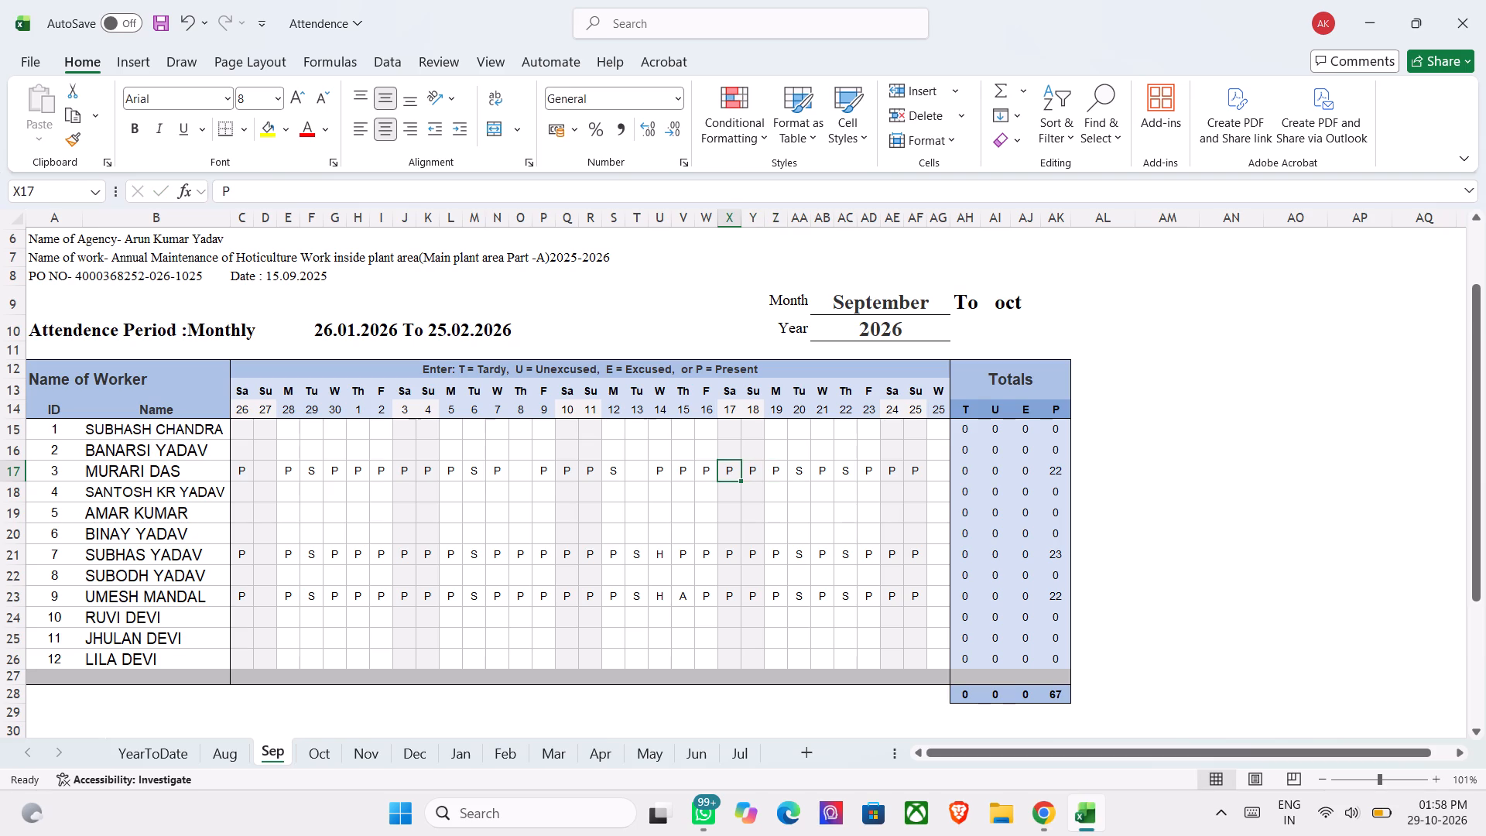
pyautogui.press('Left')
pyautogui.press('Left')
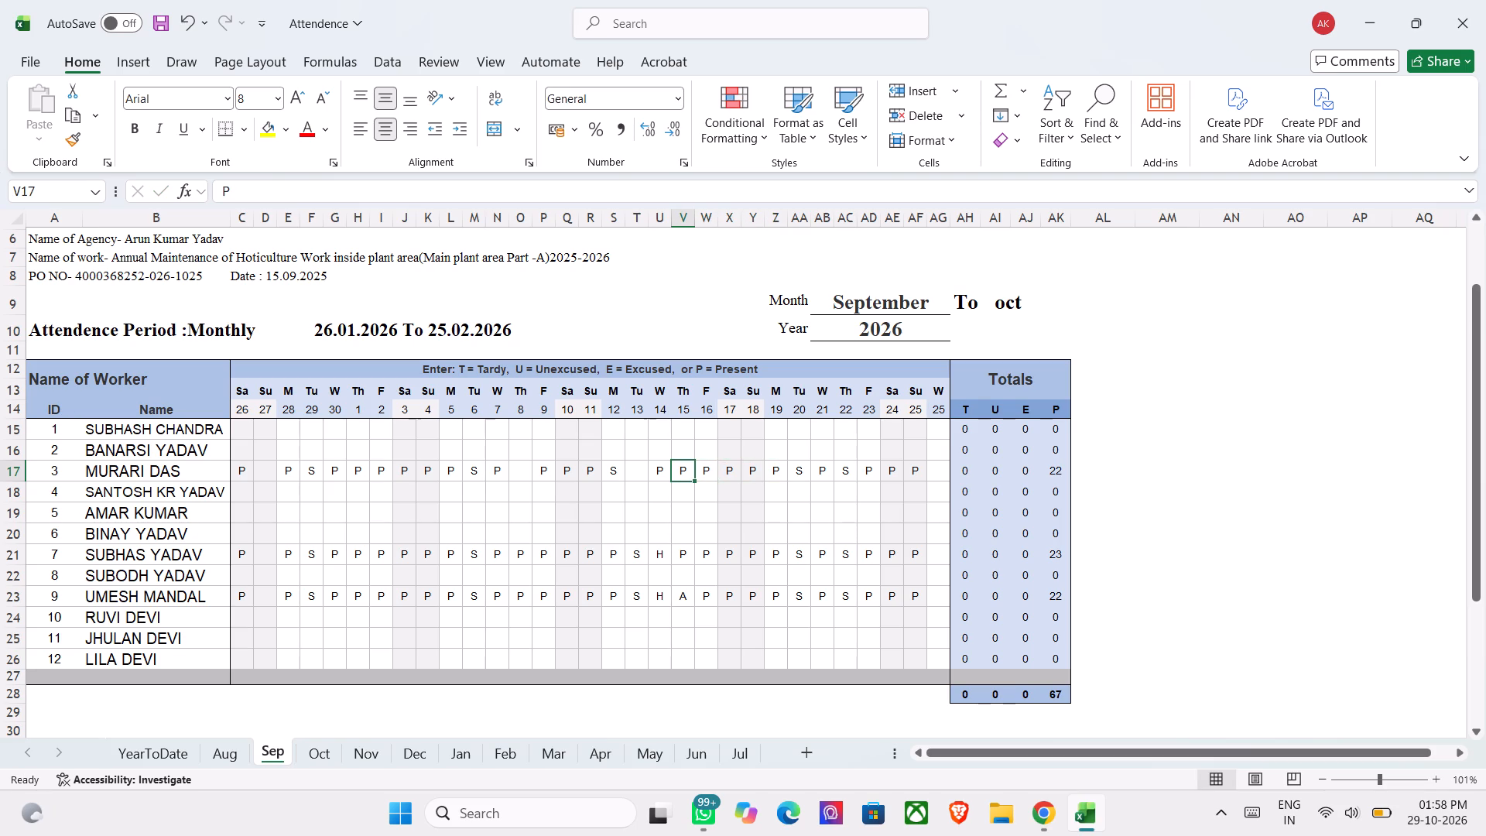
pyautogui.press('Left')
pyautogui.press('h')
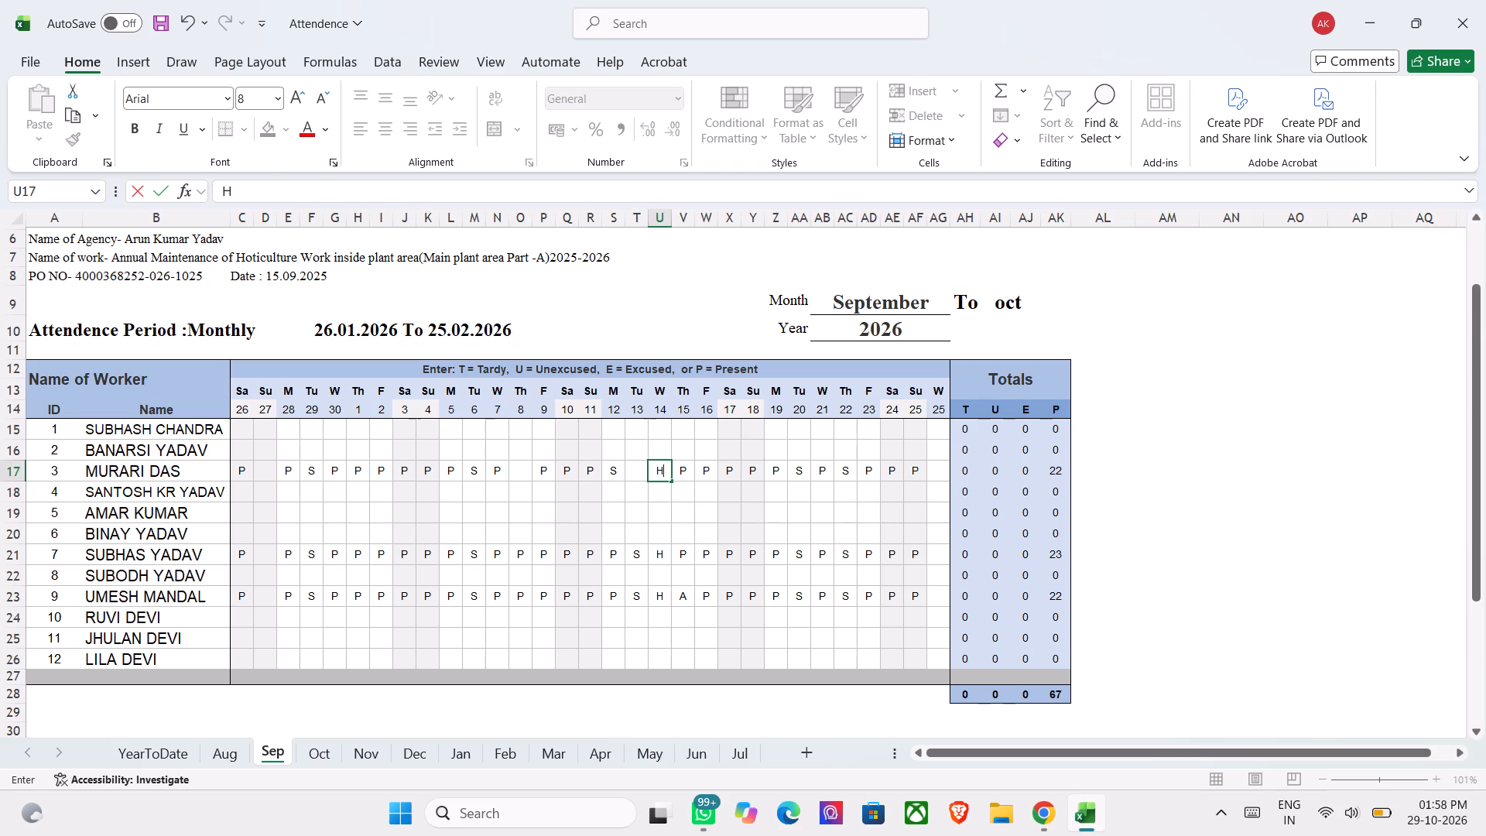
# Set worker ID 3's attendance to S for the 13th, P for the 12th, A for the 9th and P for the 8th.
pyautogui.press('Left')
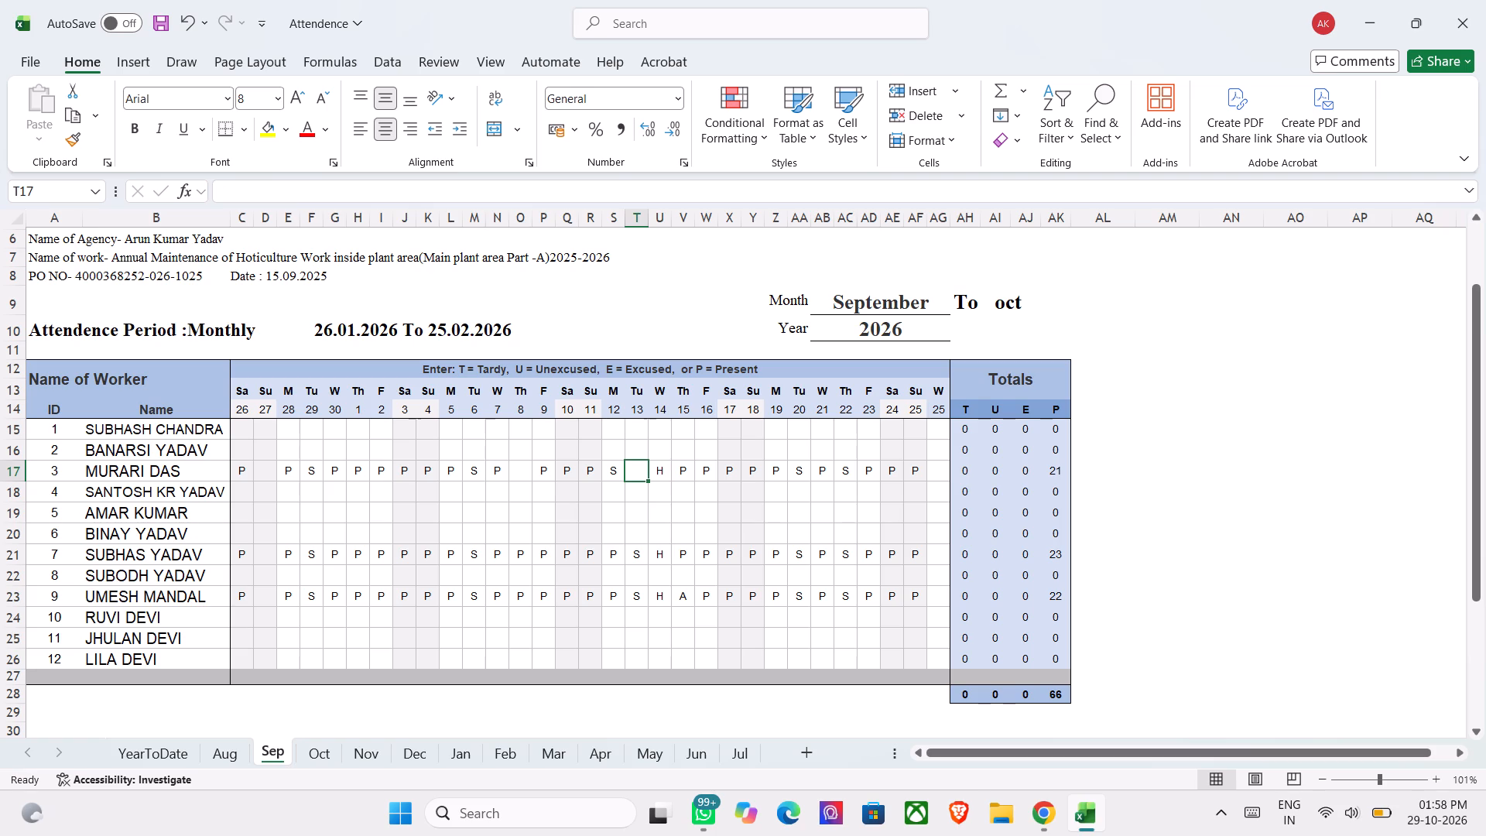
pyautogui.press('s')
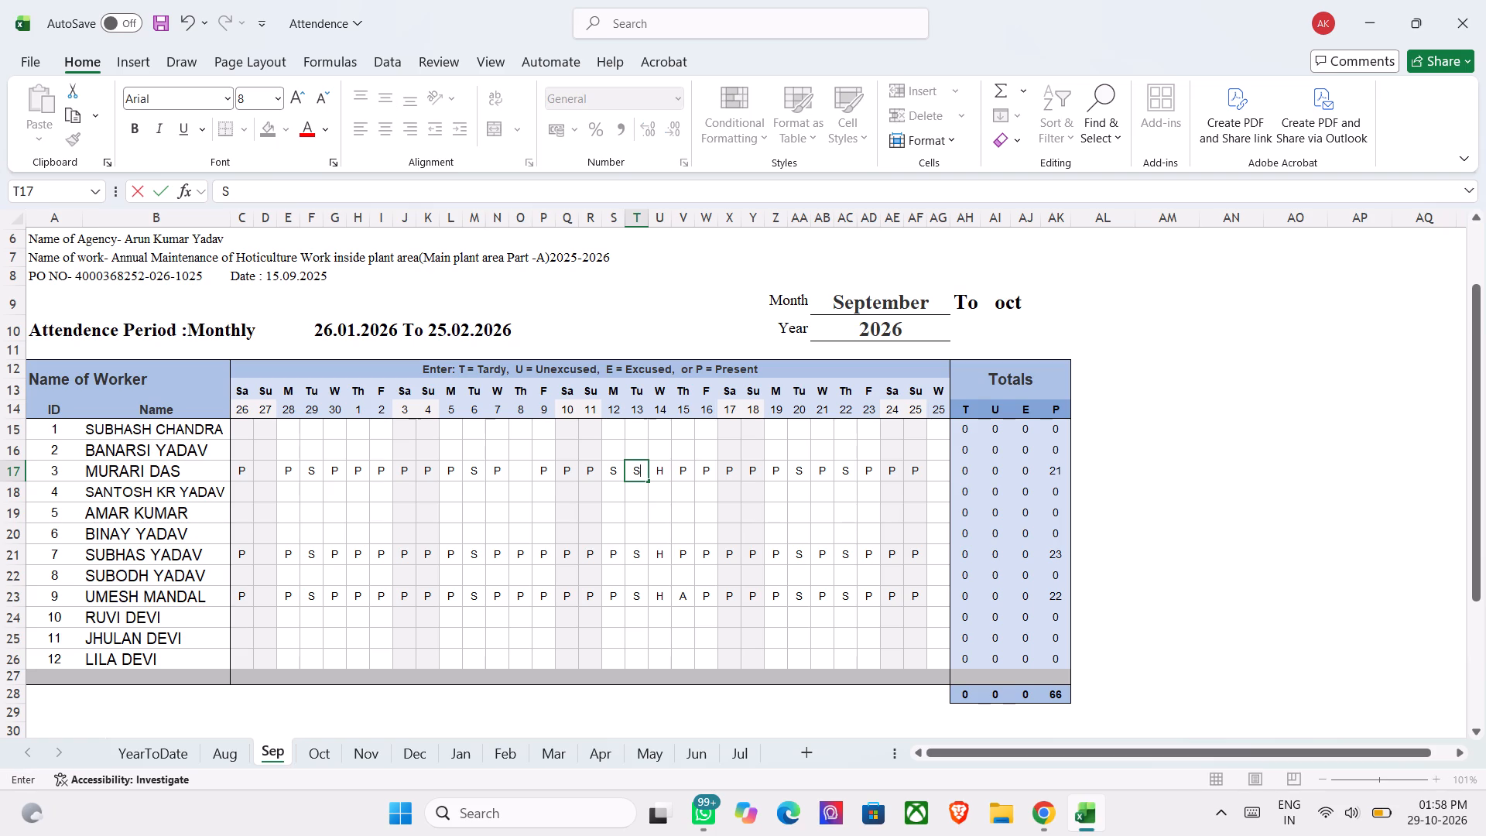
pyautogui.press('Left')
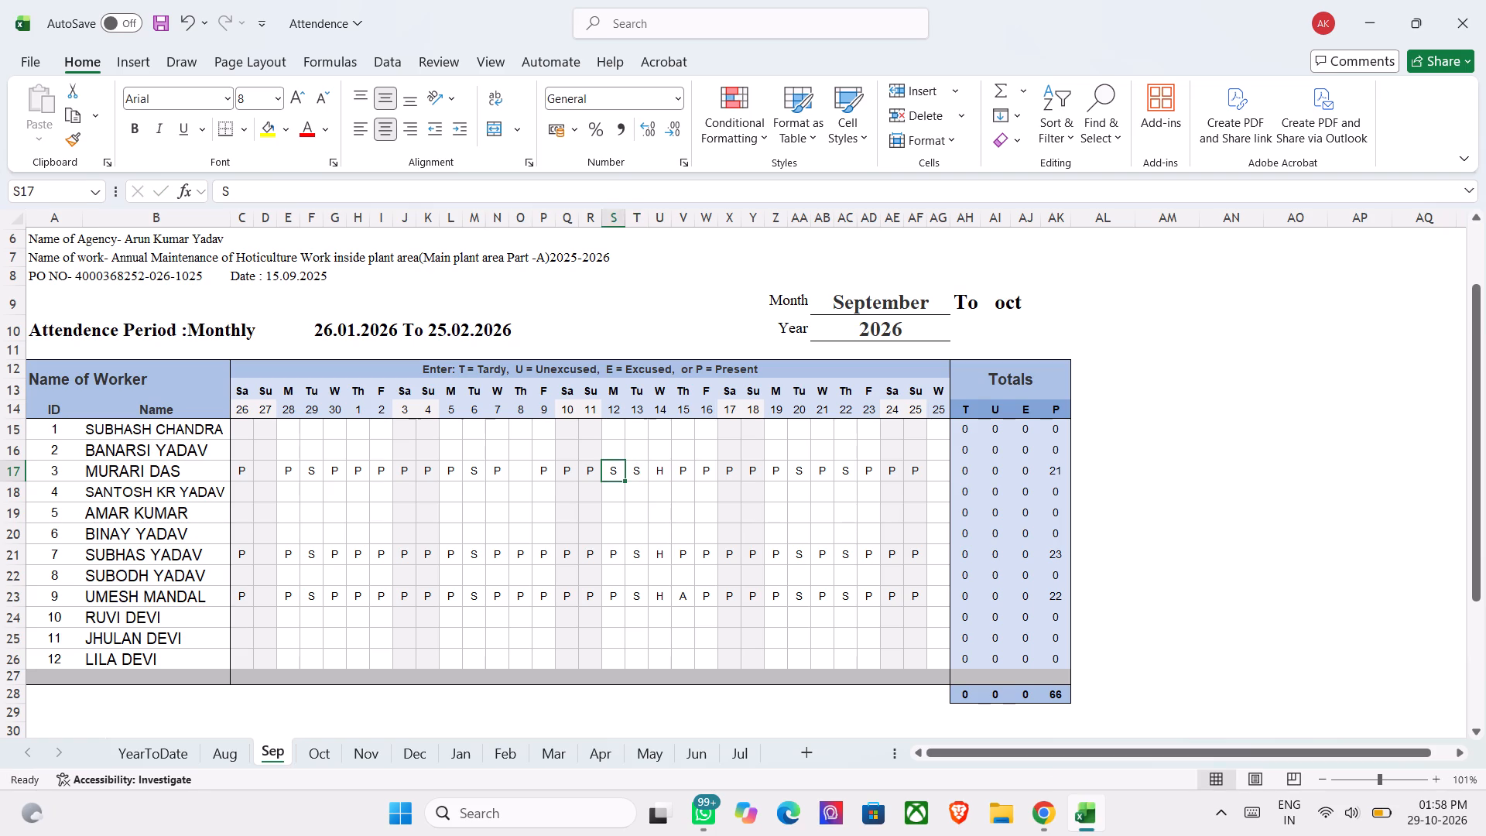
pyautogui.press('p')
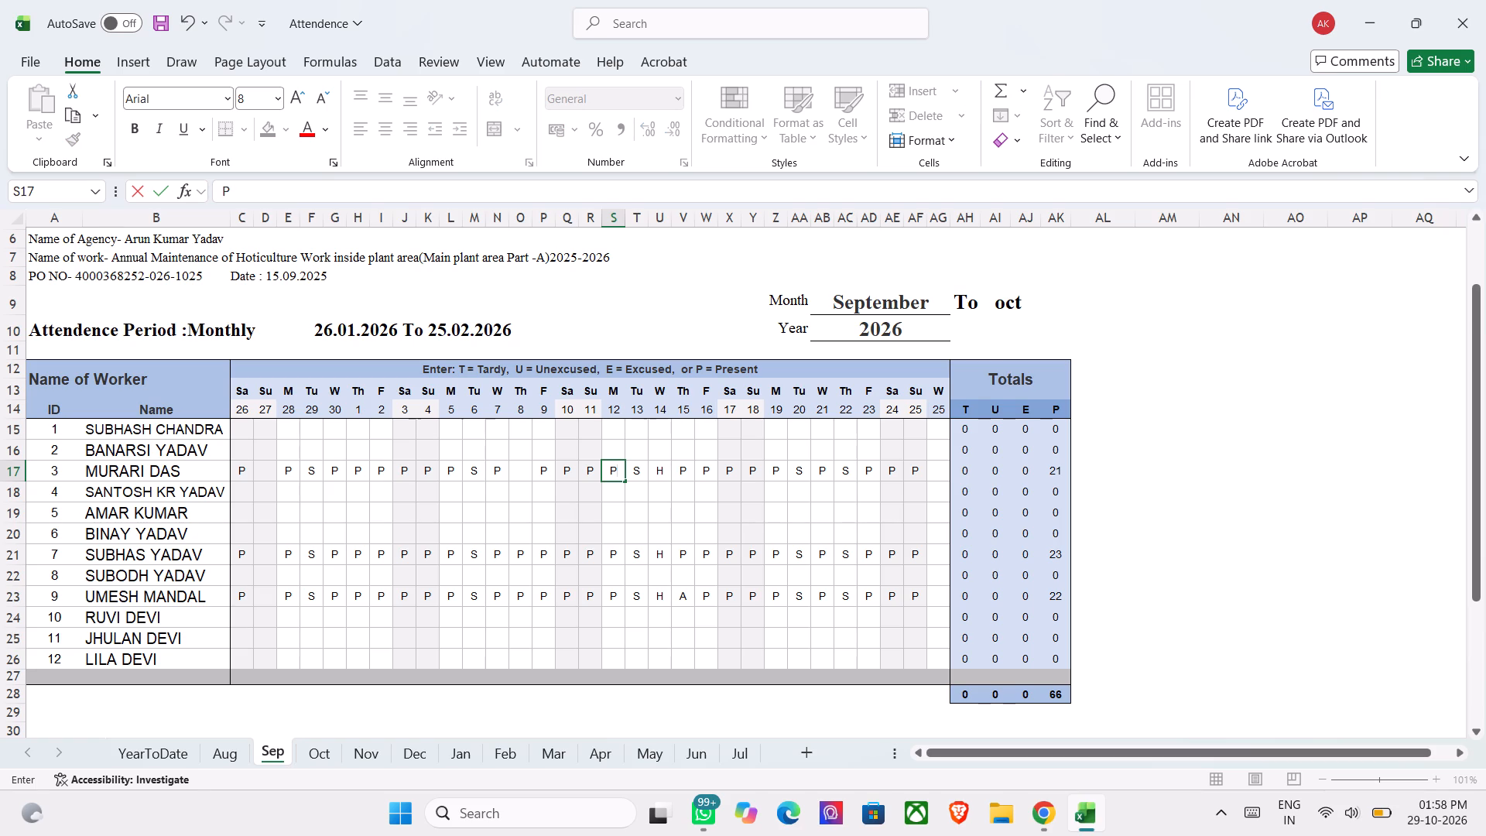
pyautogui.press('Left')
pyautogui.press('Left')
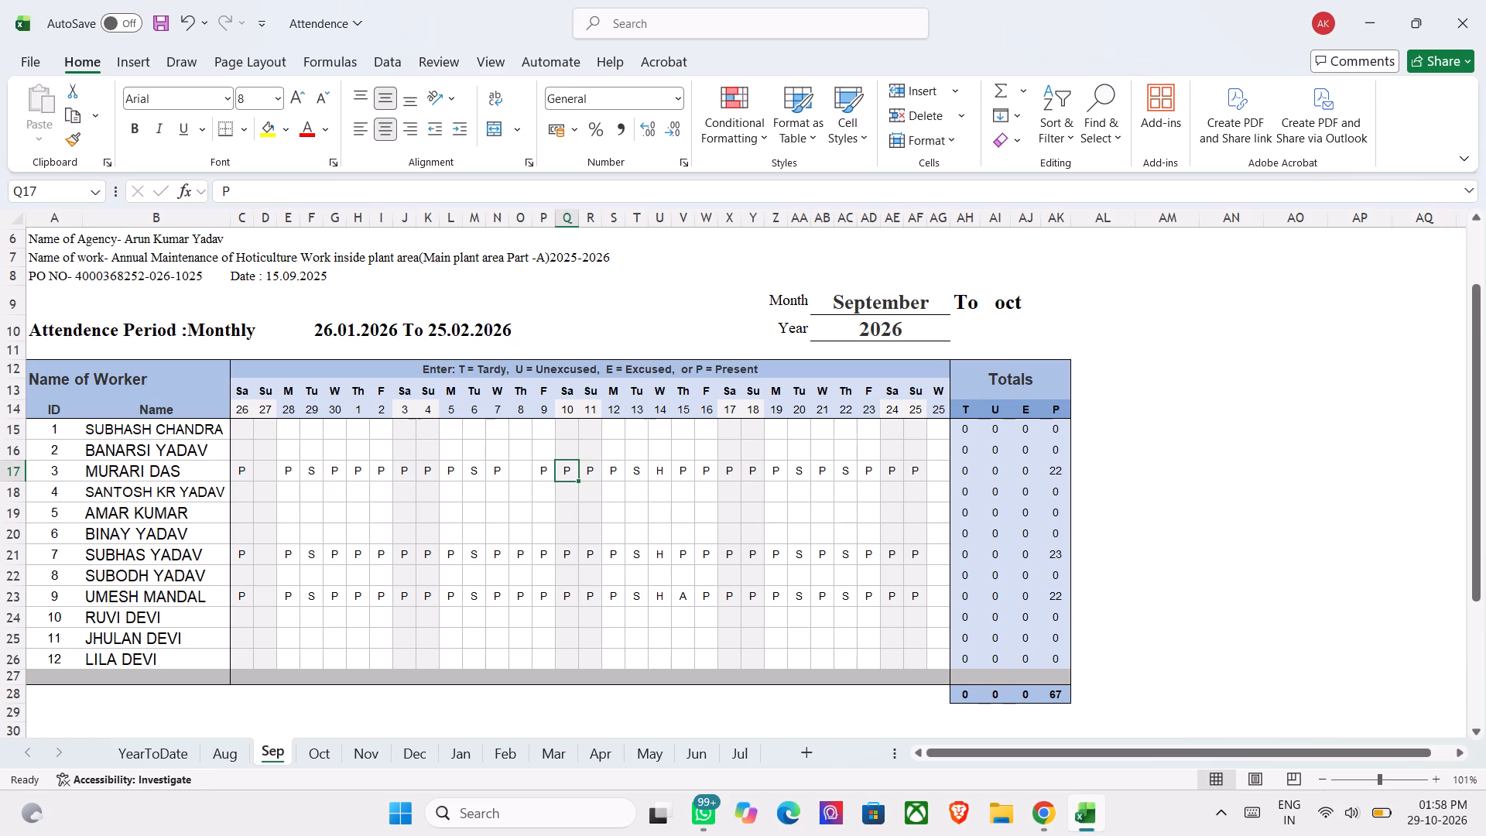
pyautogui.press('Left')
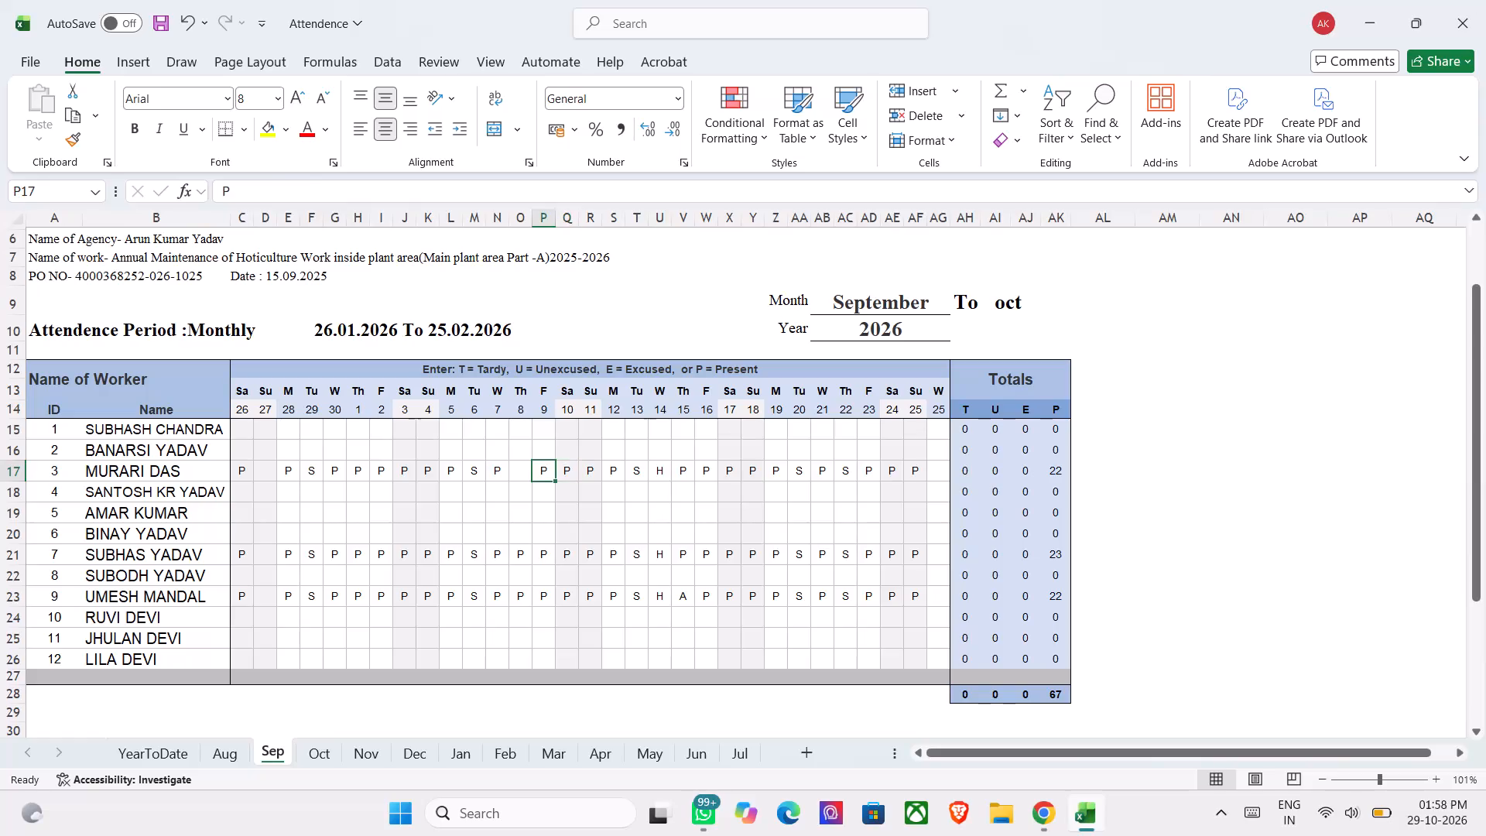
pyautogui.press('a')
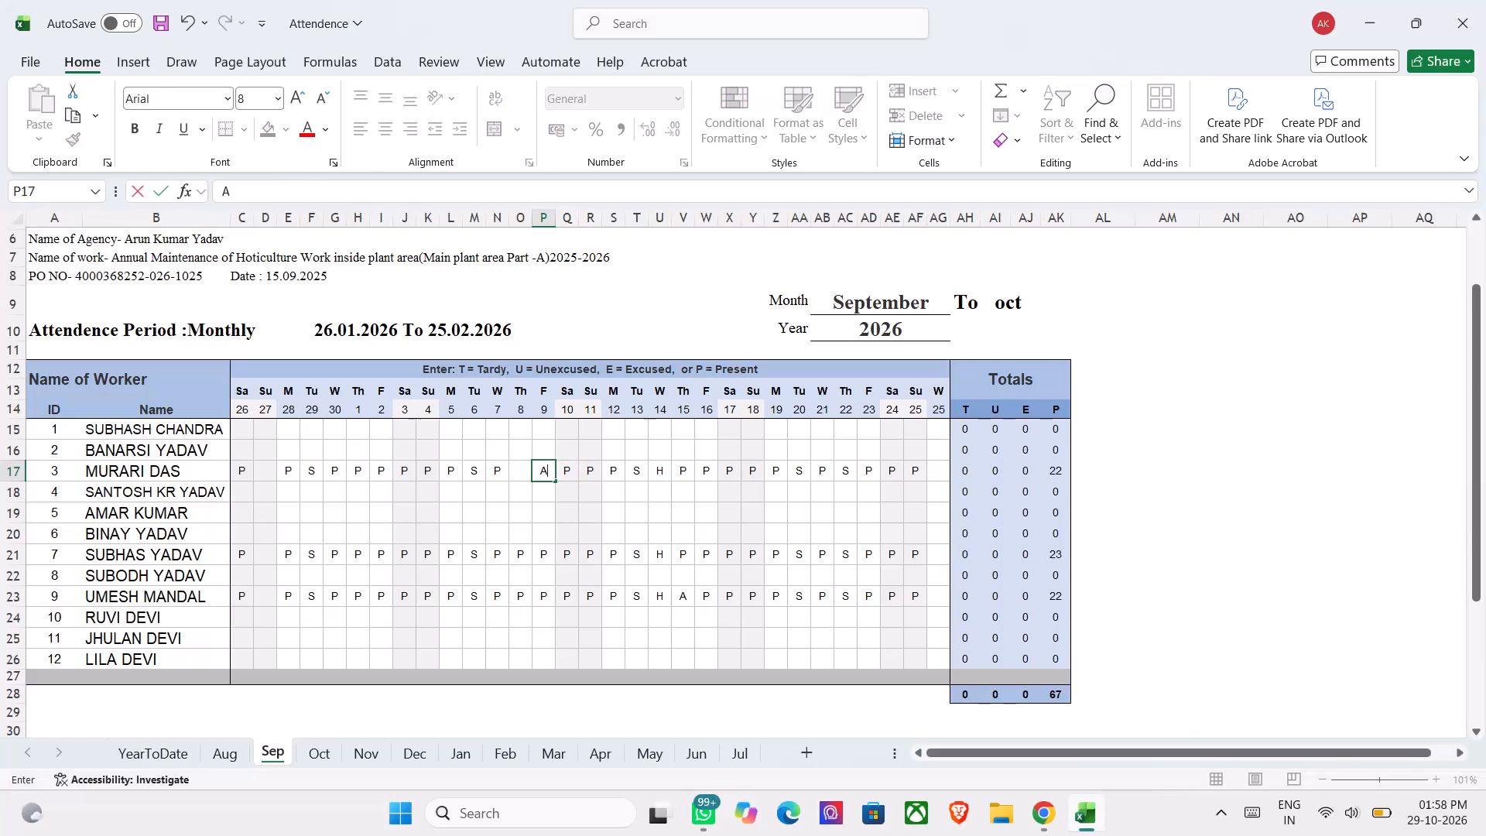
pyautogui.press('Left')
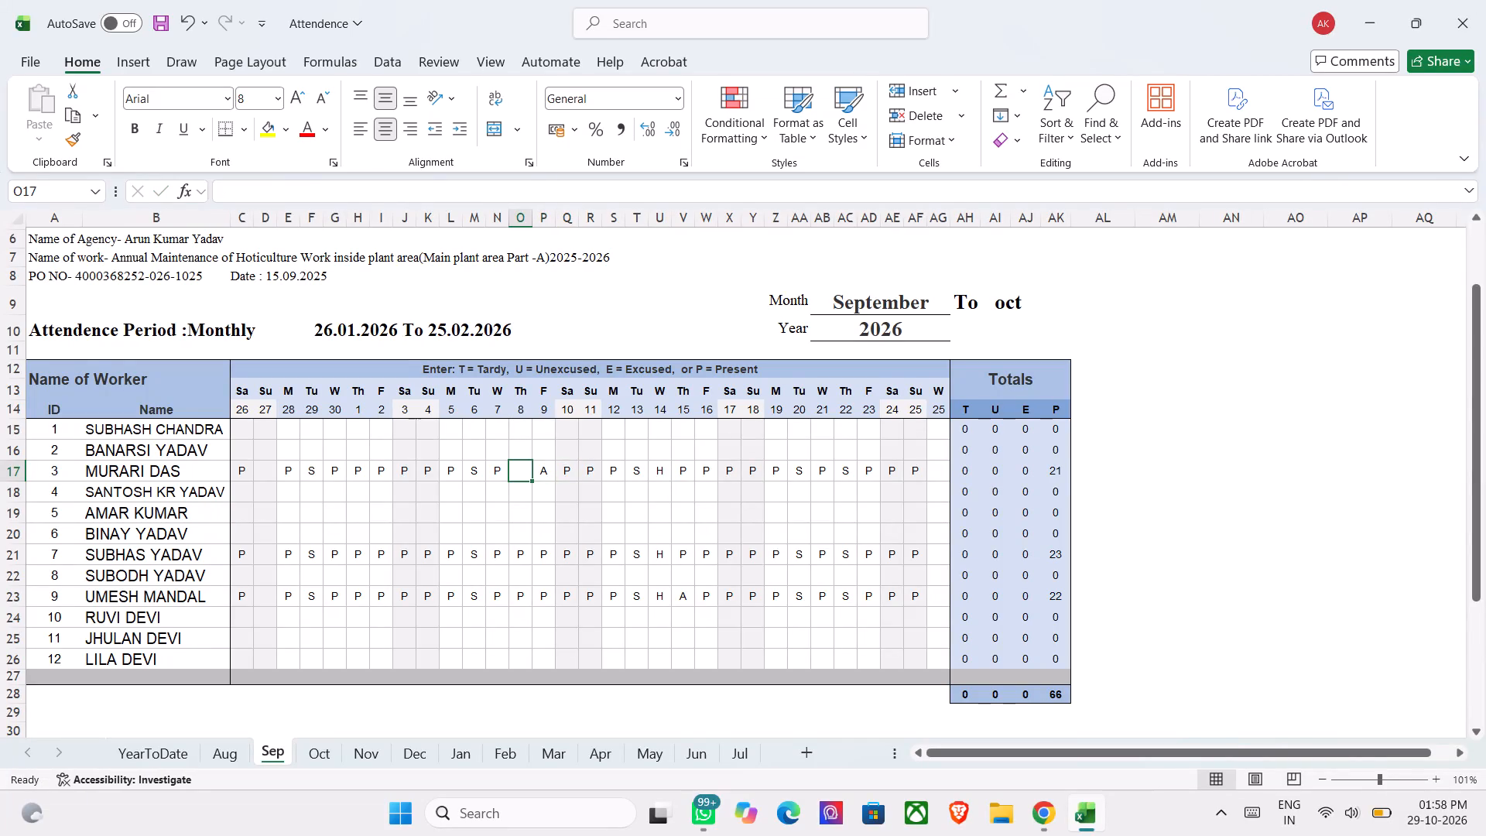
pyautogui.press('p')
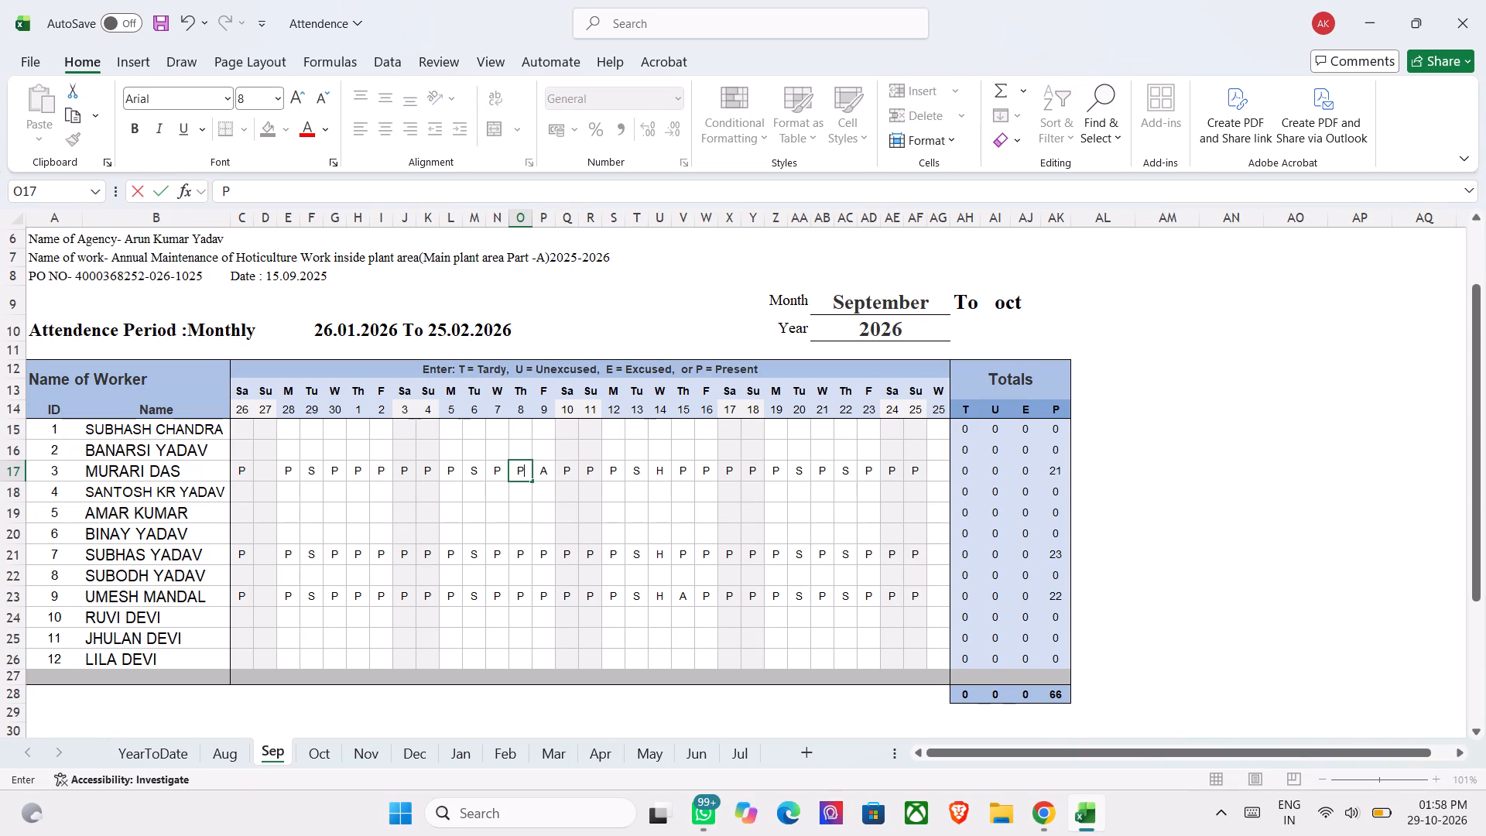
pyautogui.press('Left')
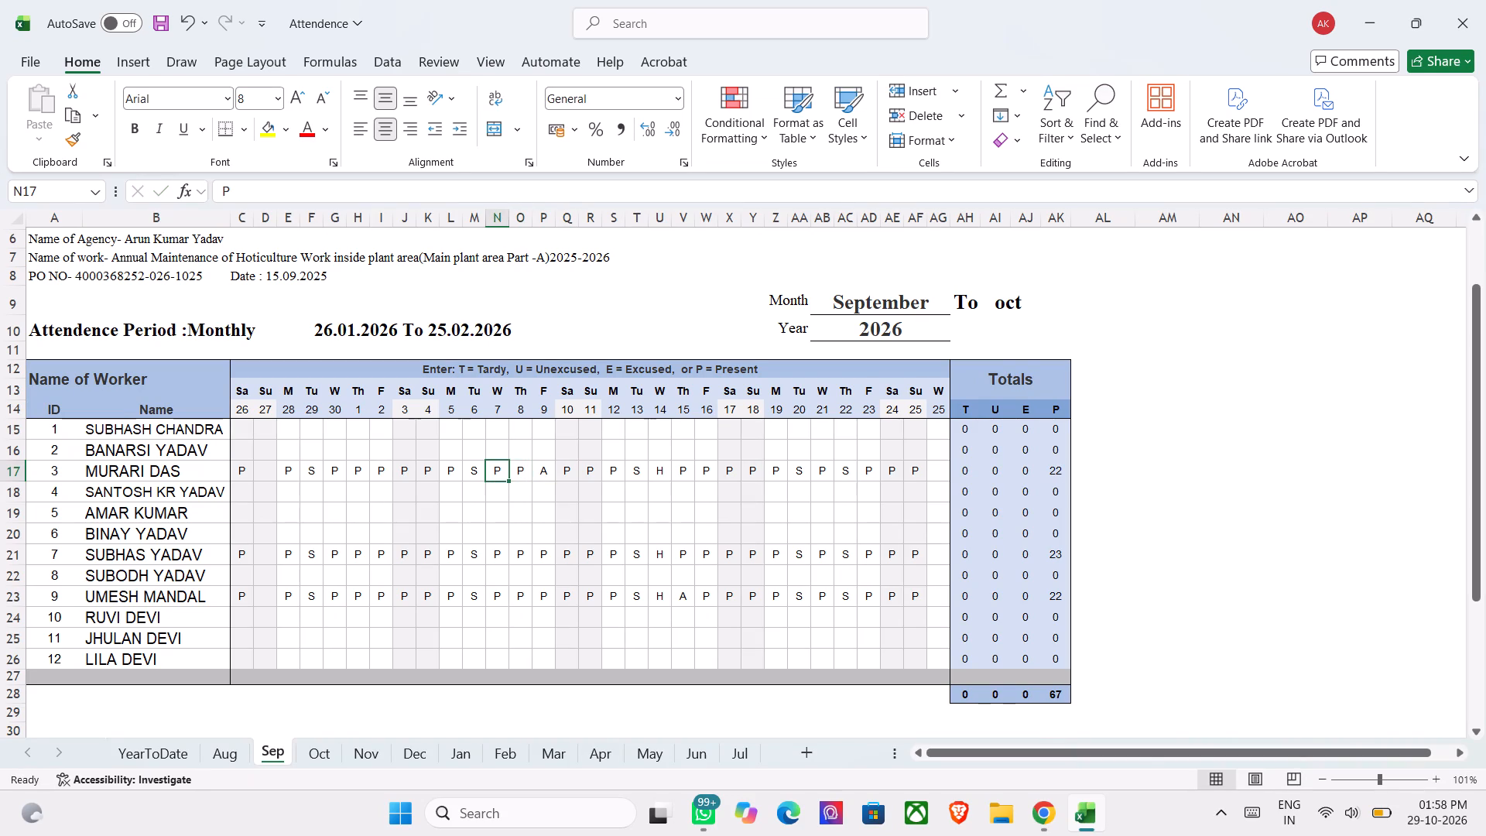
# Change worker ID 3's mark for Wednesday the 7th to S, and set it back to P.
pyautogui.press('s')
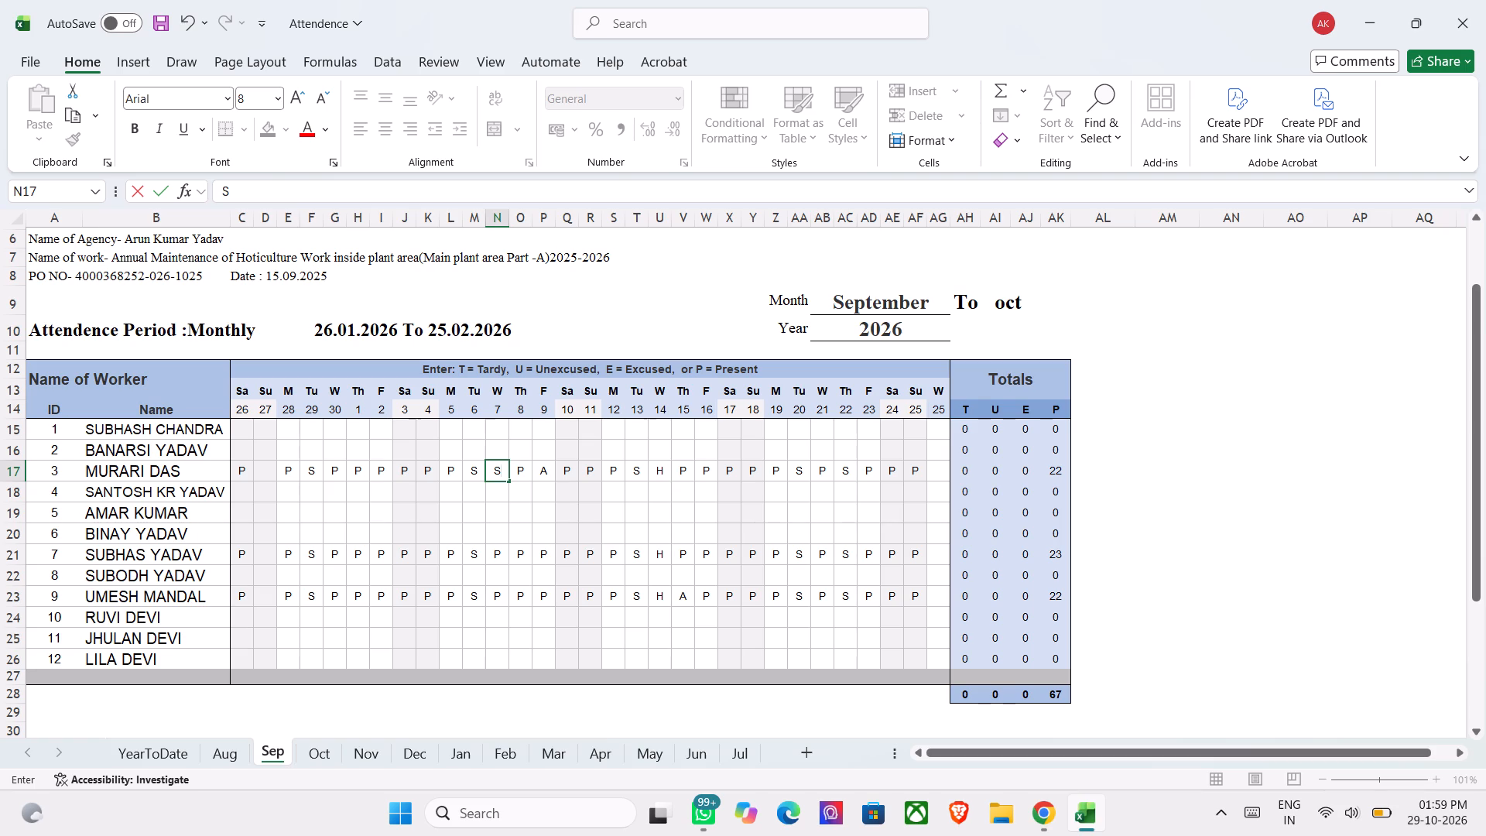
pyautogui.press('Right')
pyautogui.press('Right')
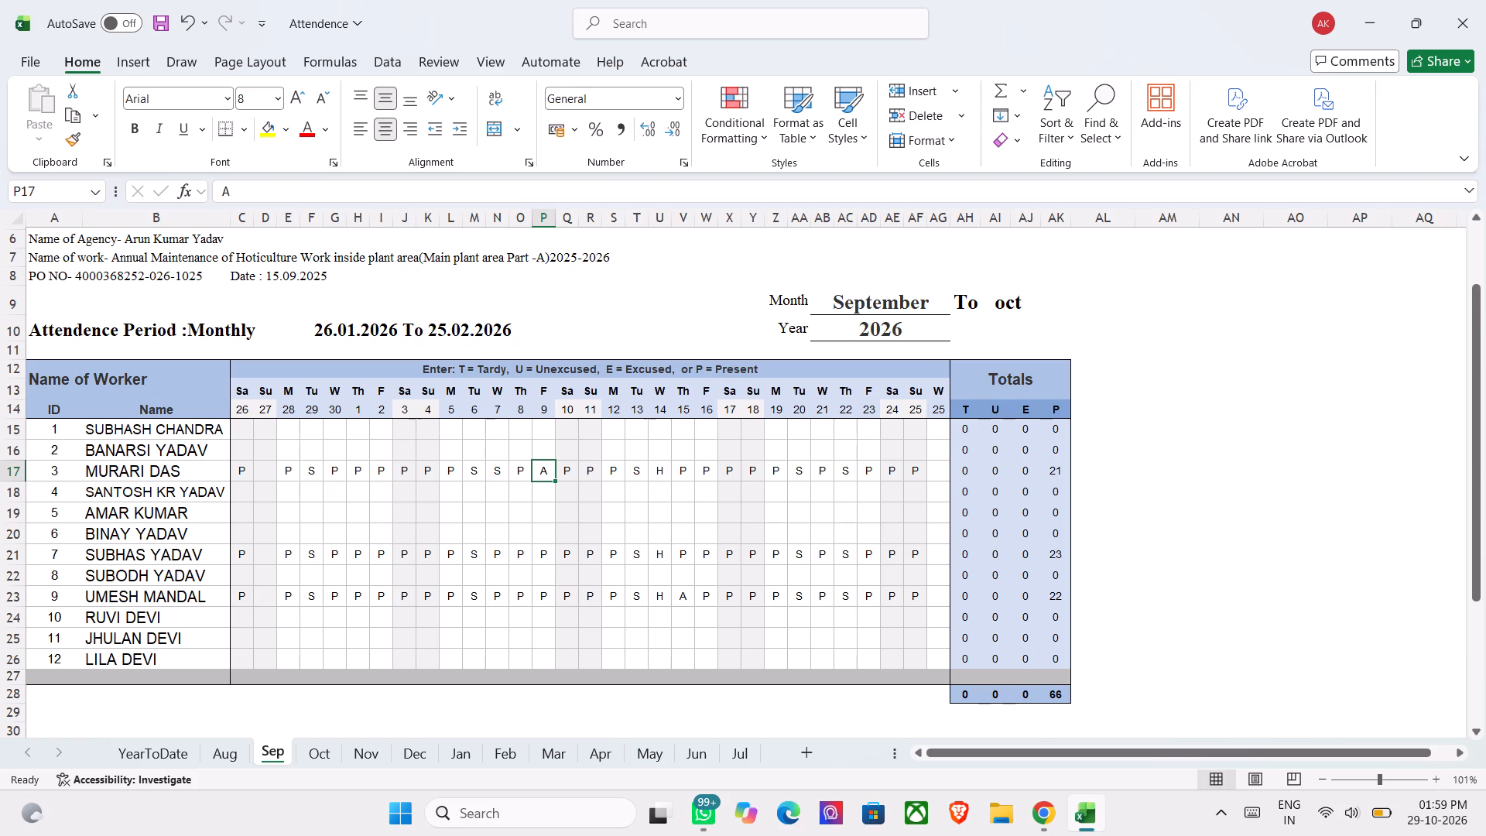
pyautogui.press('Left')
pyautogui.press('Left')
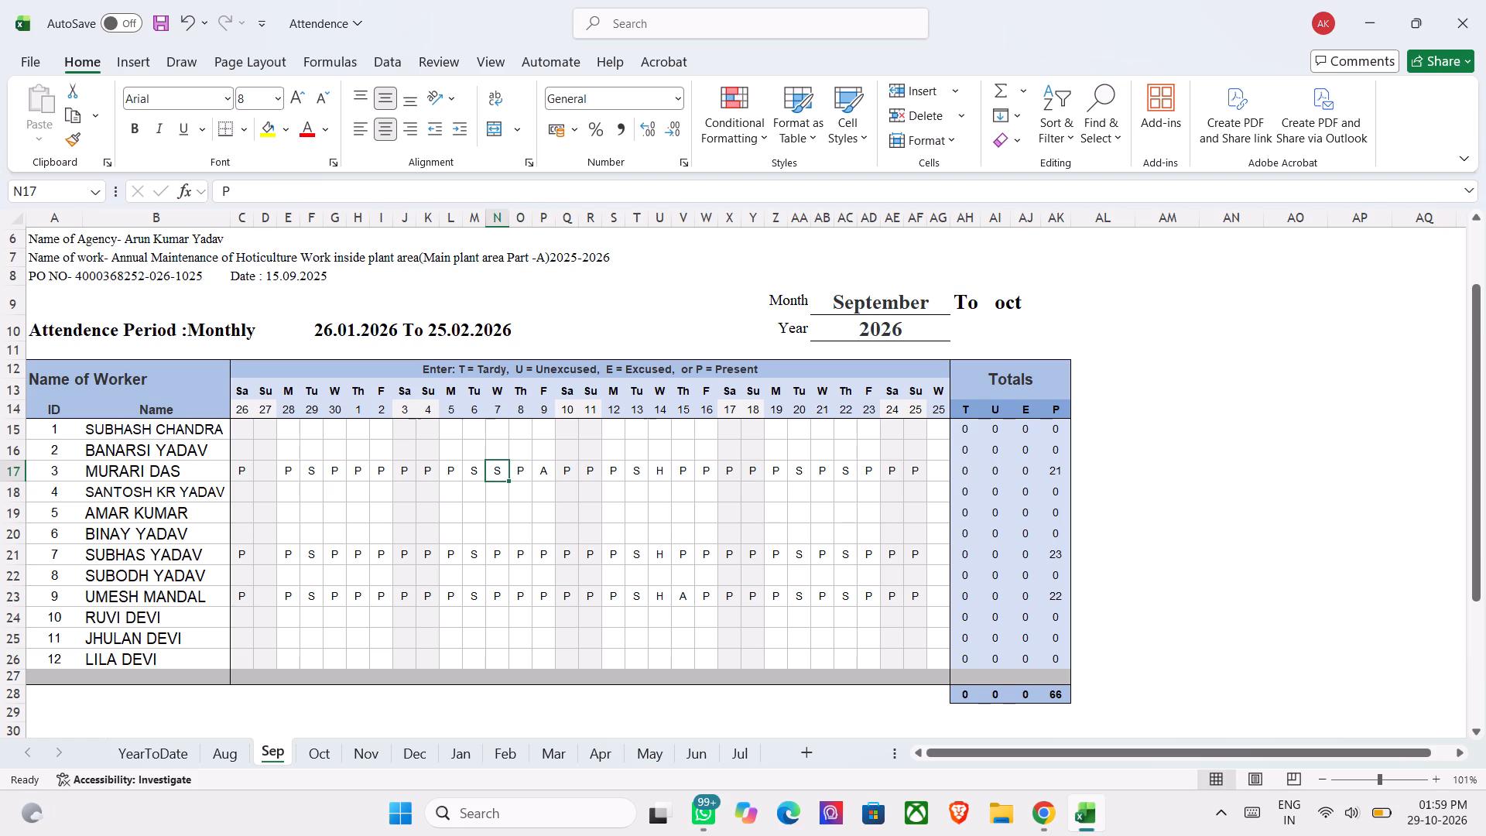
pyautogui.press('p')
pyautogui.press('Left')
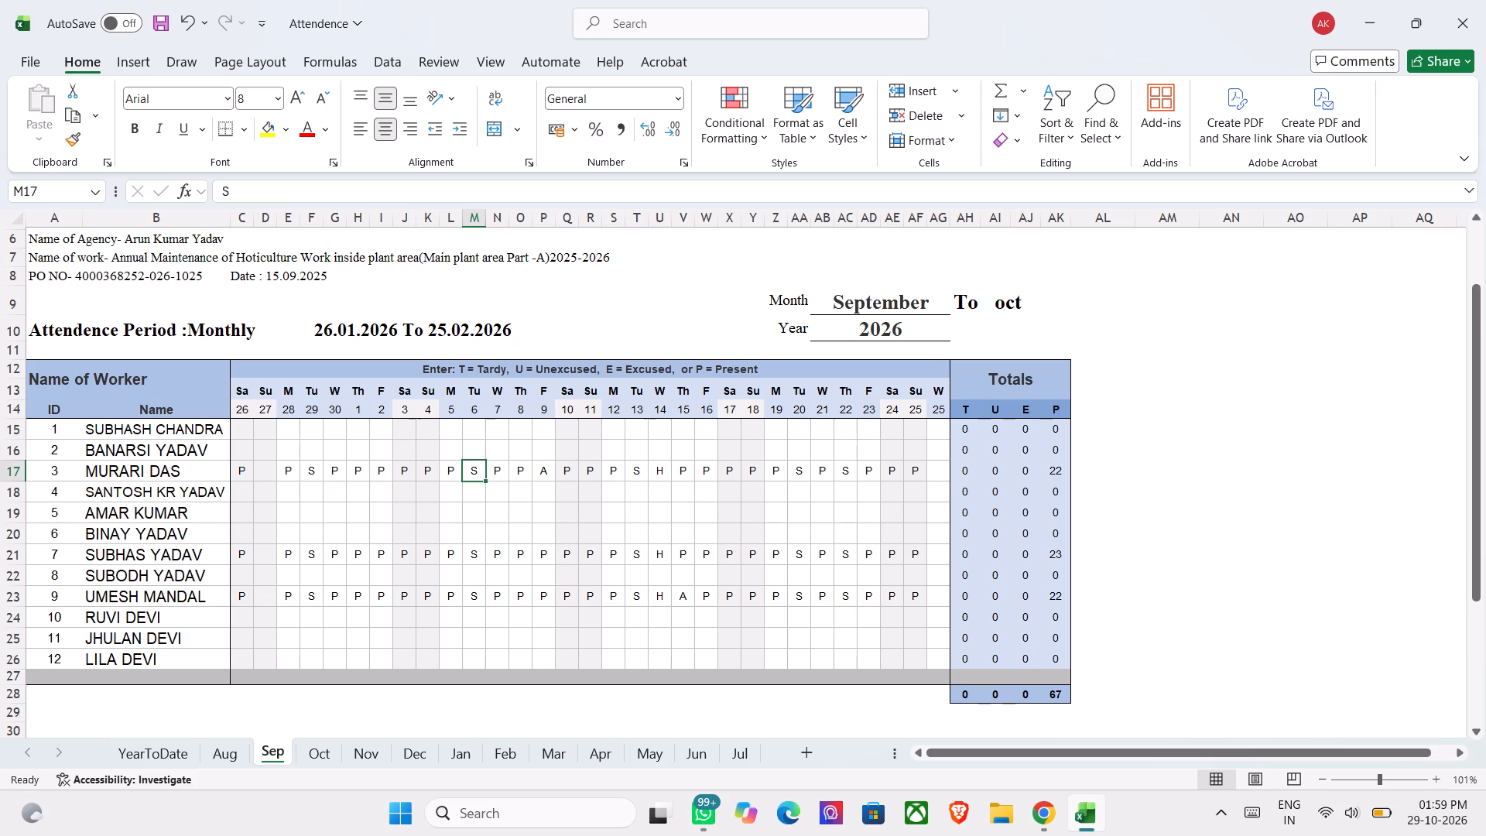
# Review worker ID 3's attendance marks from Monday the 5th back to Saturday the 26th.
pyautogui.press('Left')
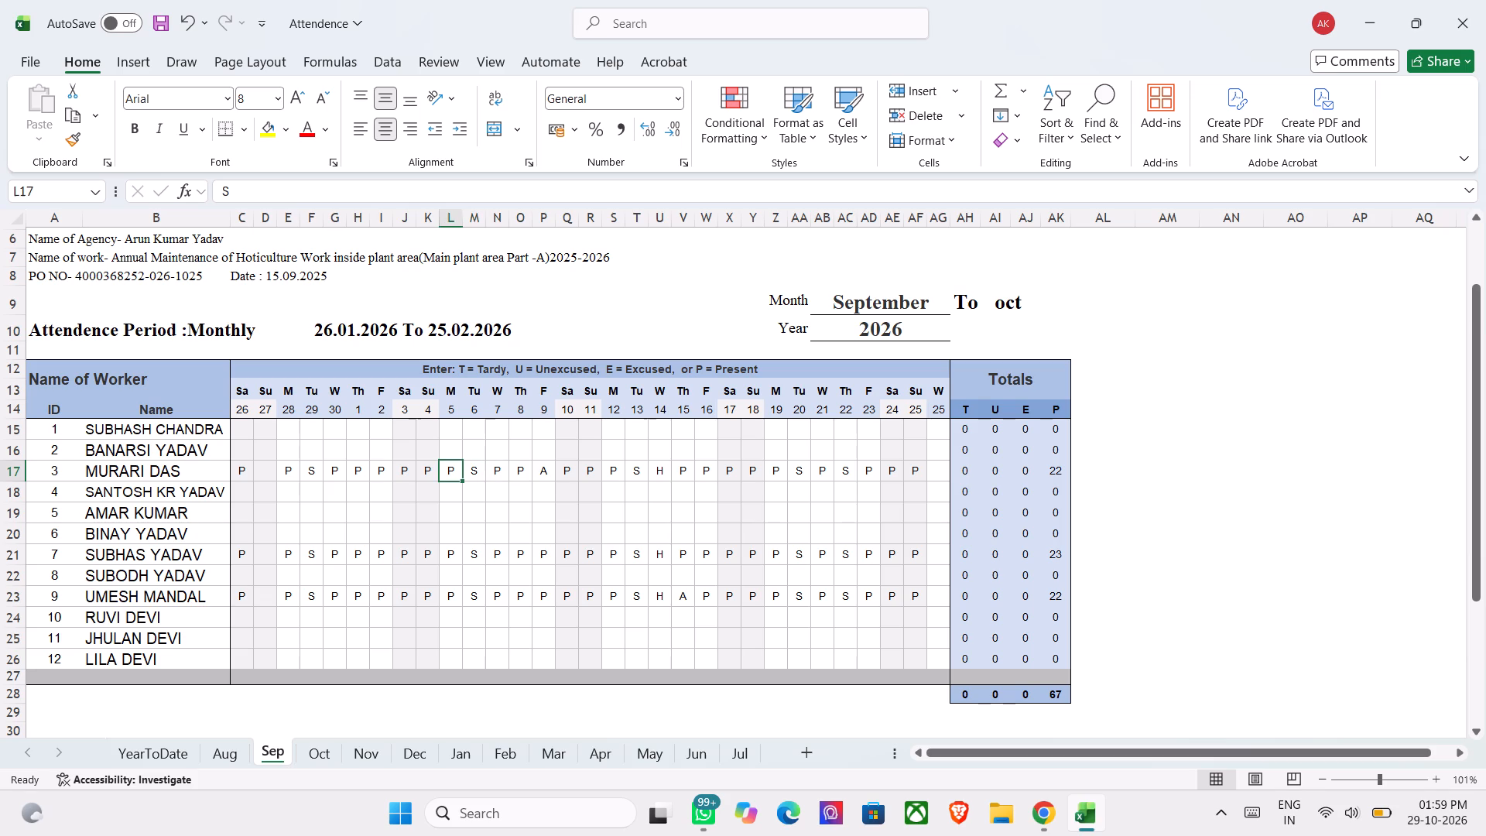
pyautogui.press('Left')
pyautogui.press('Left')
pyautogui.press('Left')
pyautogui.press('Left')
pyautogui.press('Left')
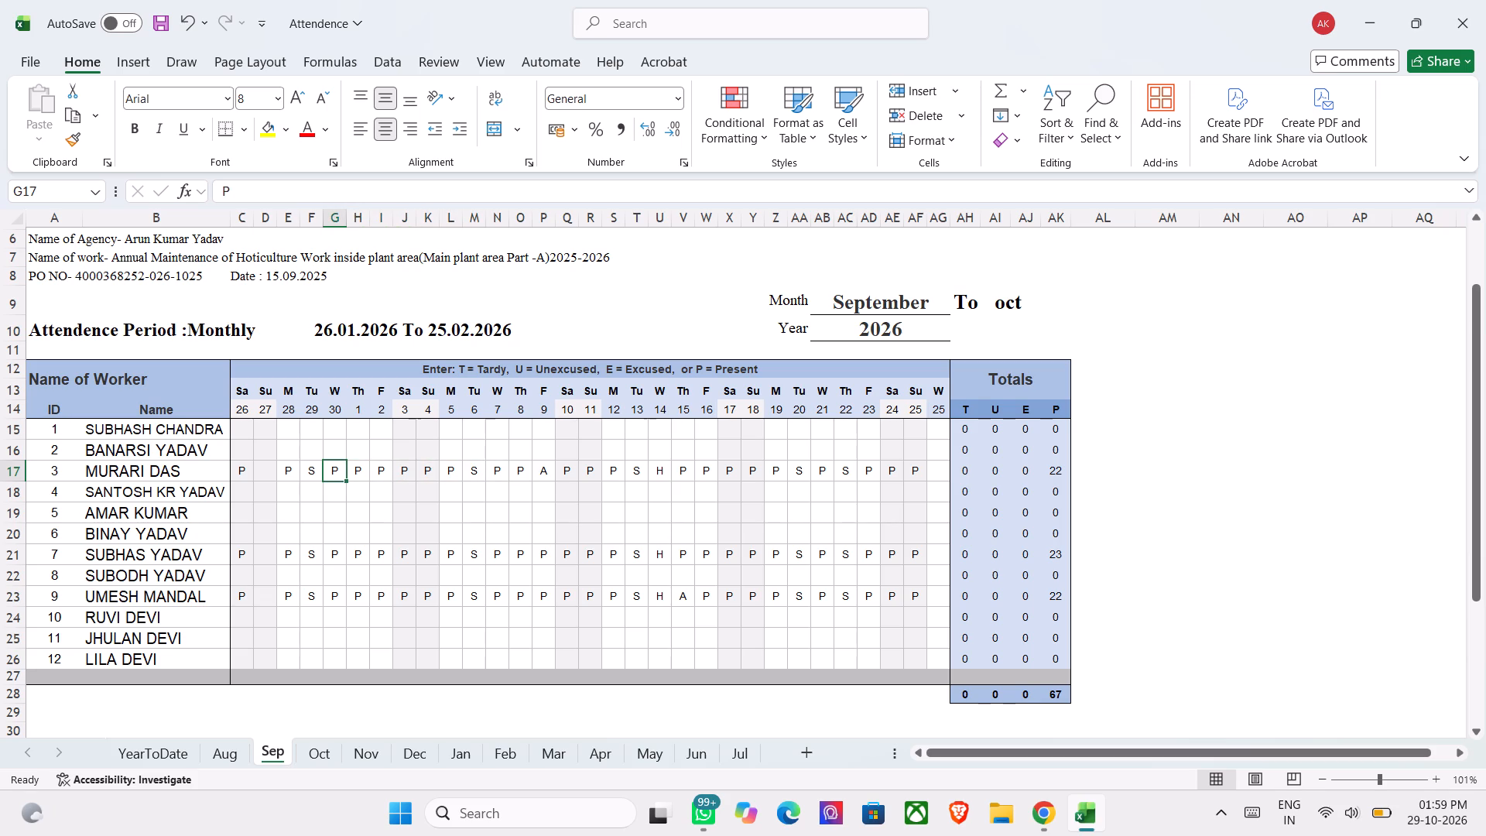
pyautogui.press('Left')
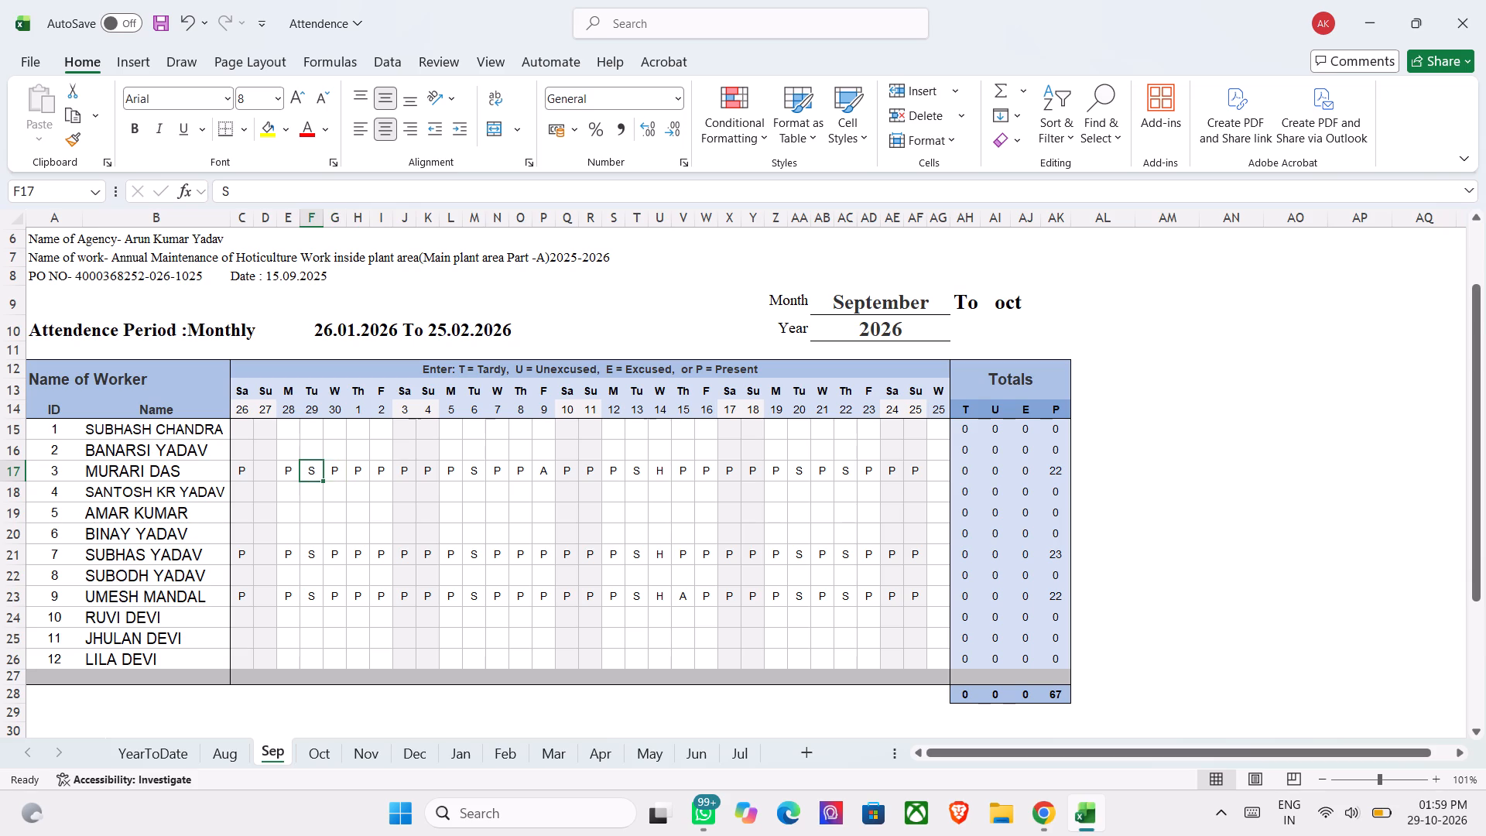
pyautogui.press('Left')
pyautogui.press('Left')
pyautogui.press('Left')
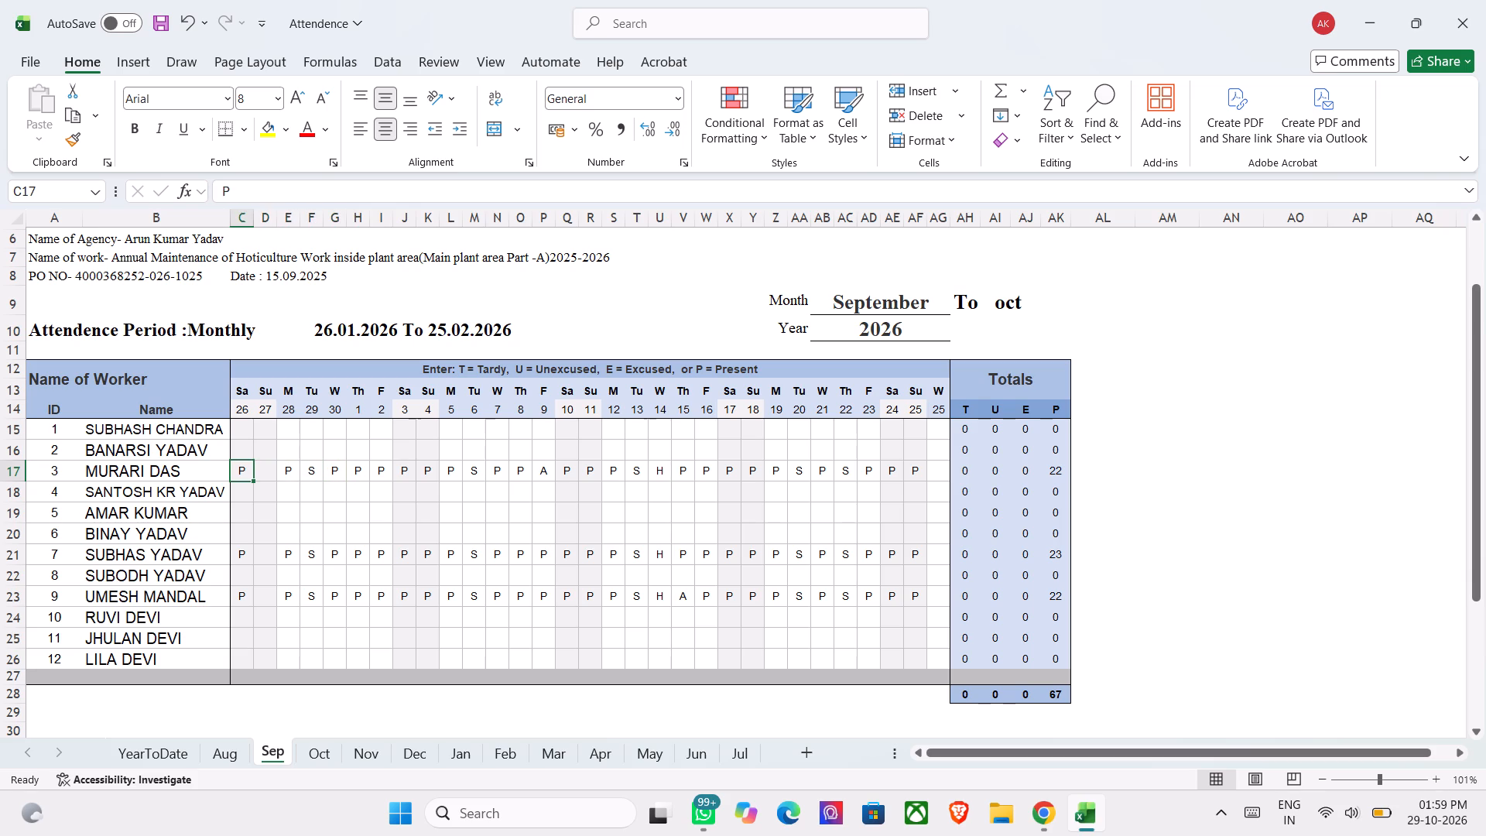
# Mark worker ID 6's attendance as P for Saturday the 26th and Monday the 28th, leaving Sunday the 27th blank.
pyautogui.click(235, 536)
pyautogui.press('p')
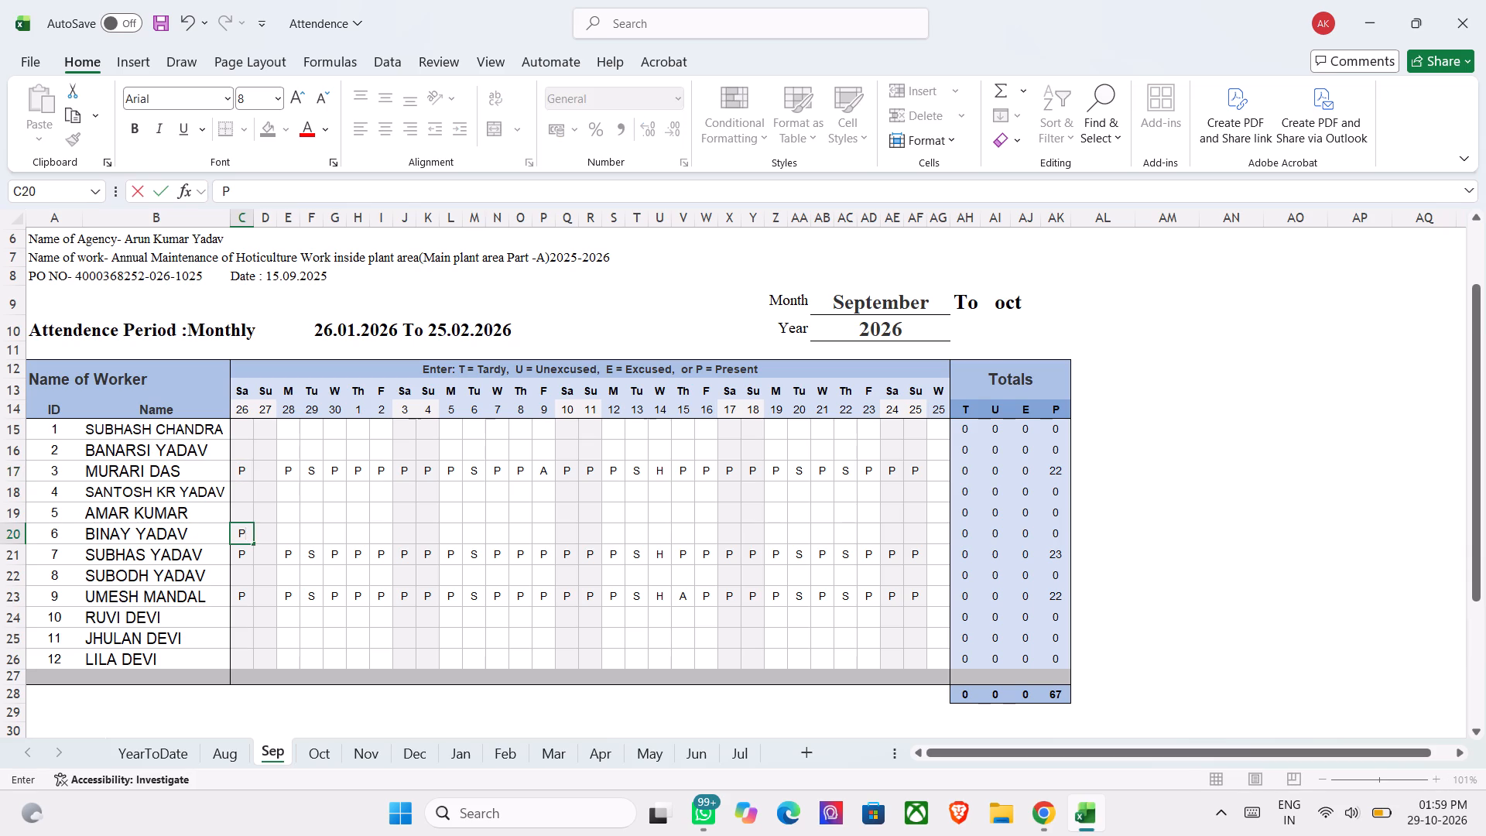
pyautogui.press('Right')
pyautogui.press('Right')
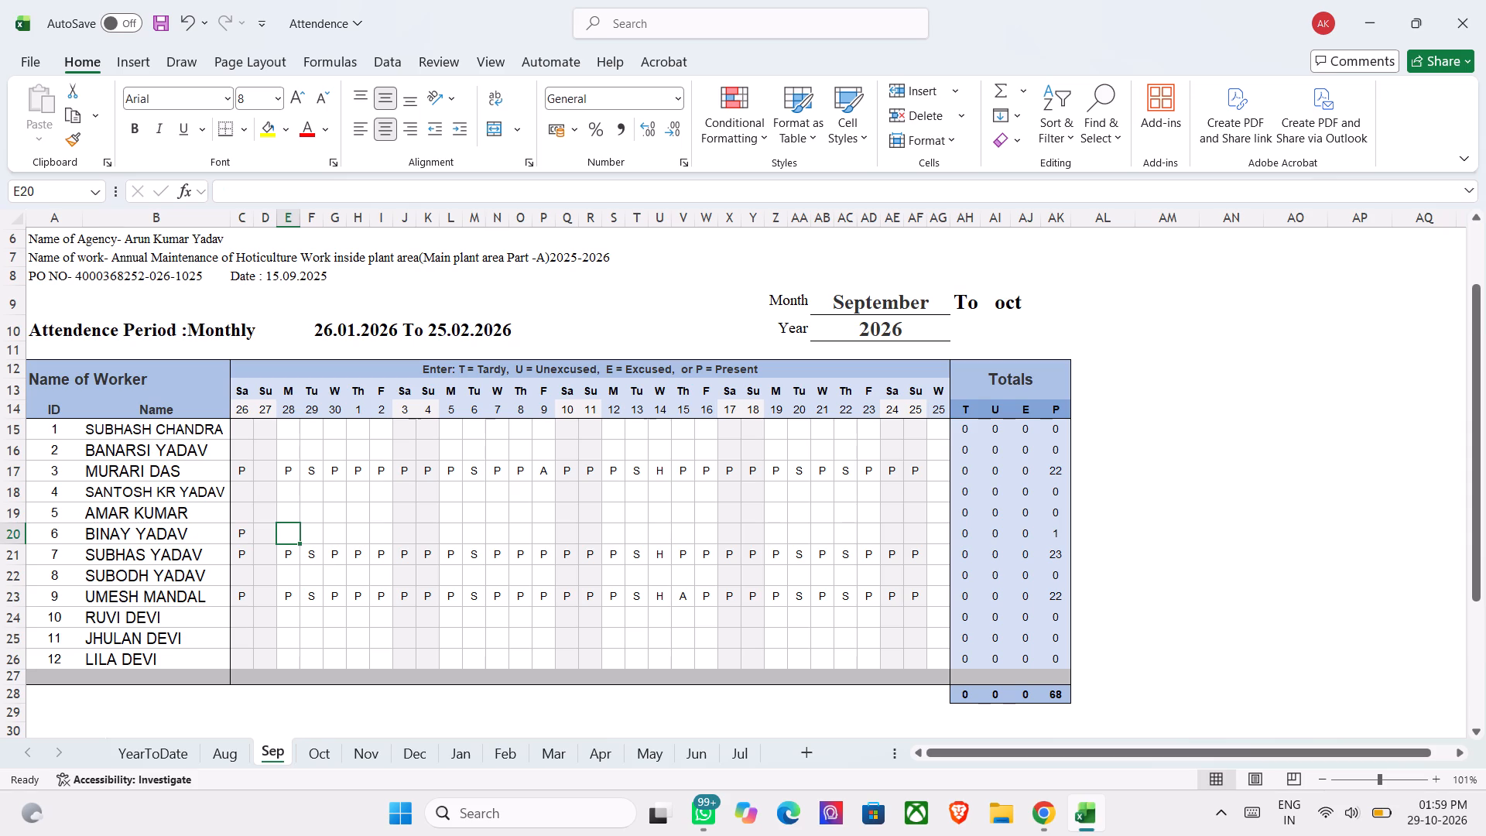
pyautogui.press('p')
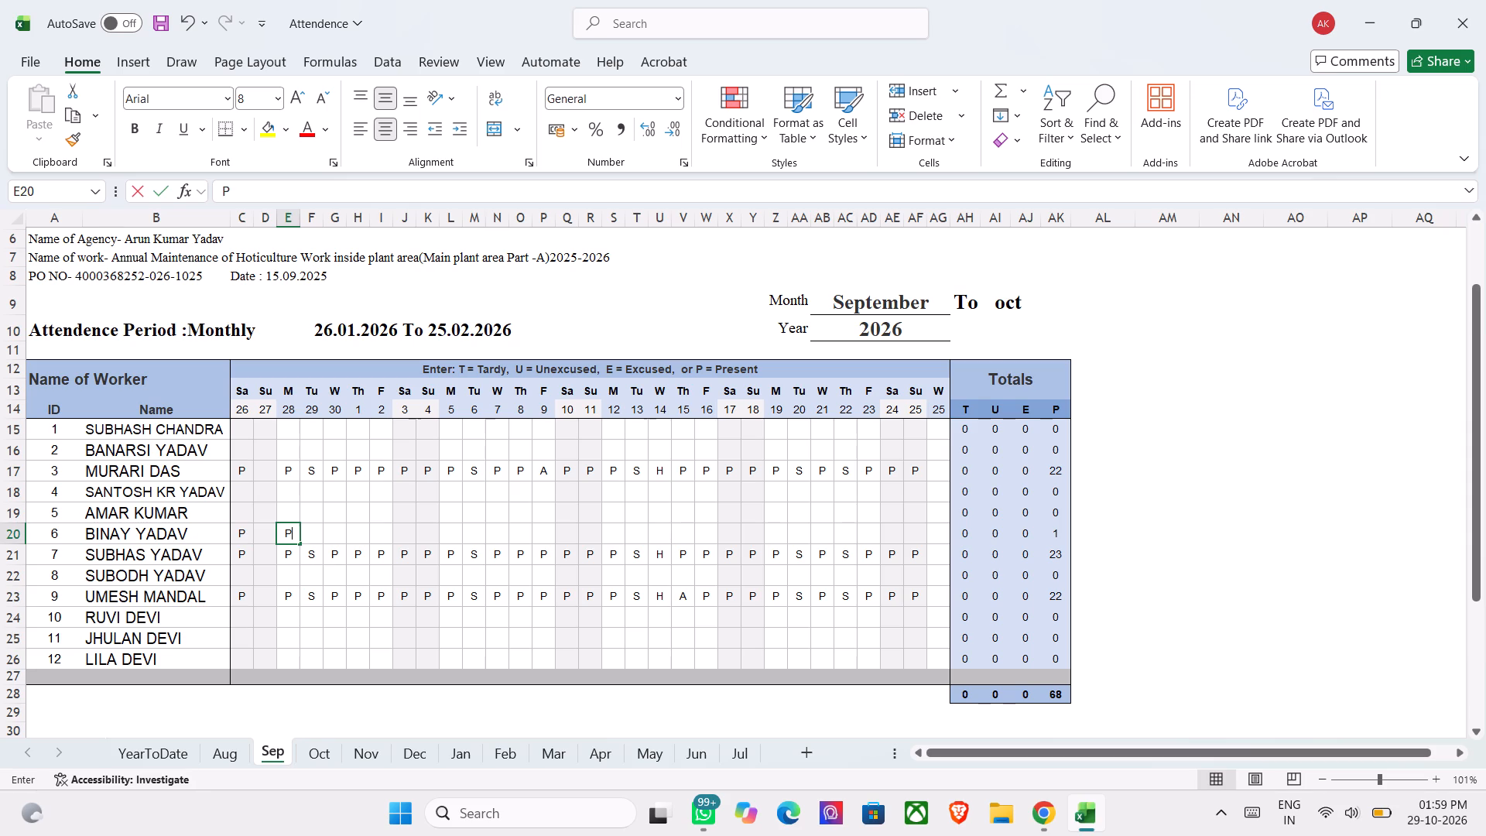
pyautogui.press('Right')
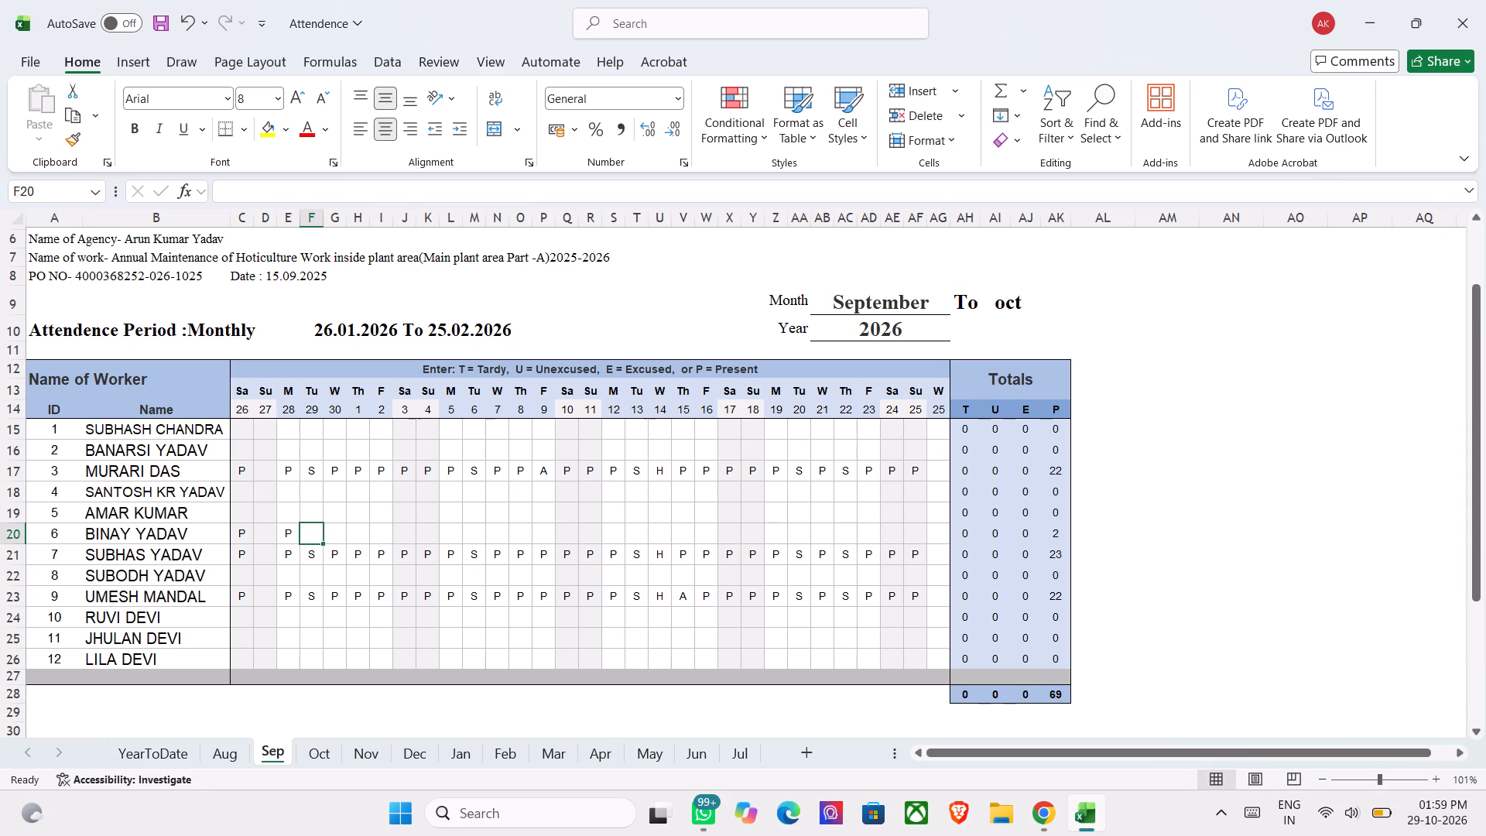
# Mark worker ID 6's attendance as S for every day from Tuesday the 29th through Tuesday the 6th.
pyautogui.press('s')
pyautogui.press('Right')
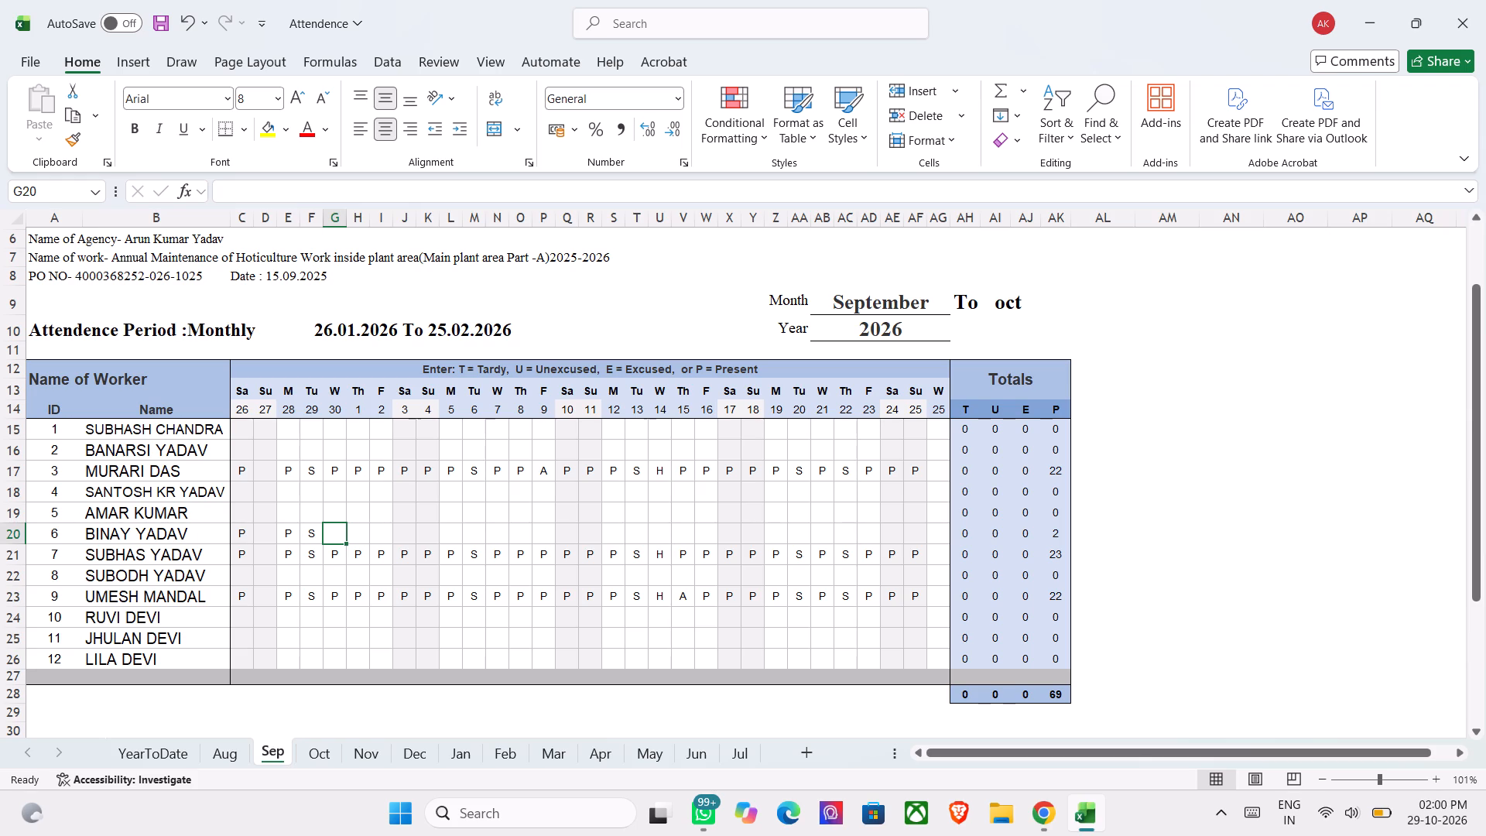
pyautogui.press('s')
pyautogui.press('Right')
pyautogui.press('s')
pyautogui.press('Right')
pyautogui.press('s')
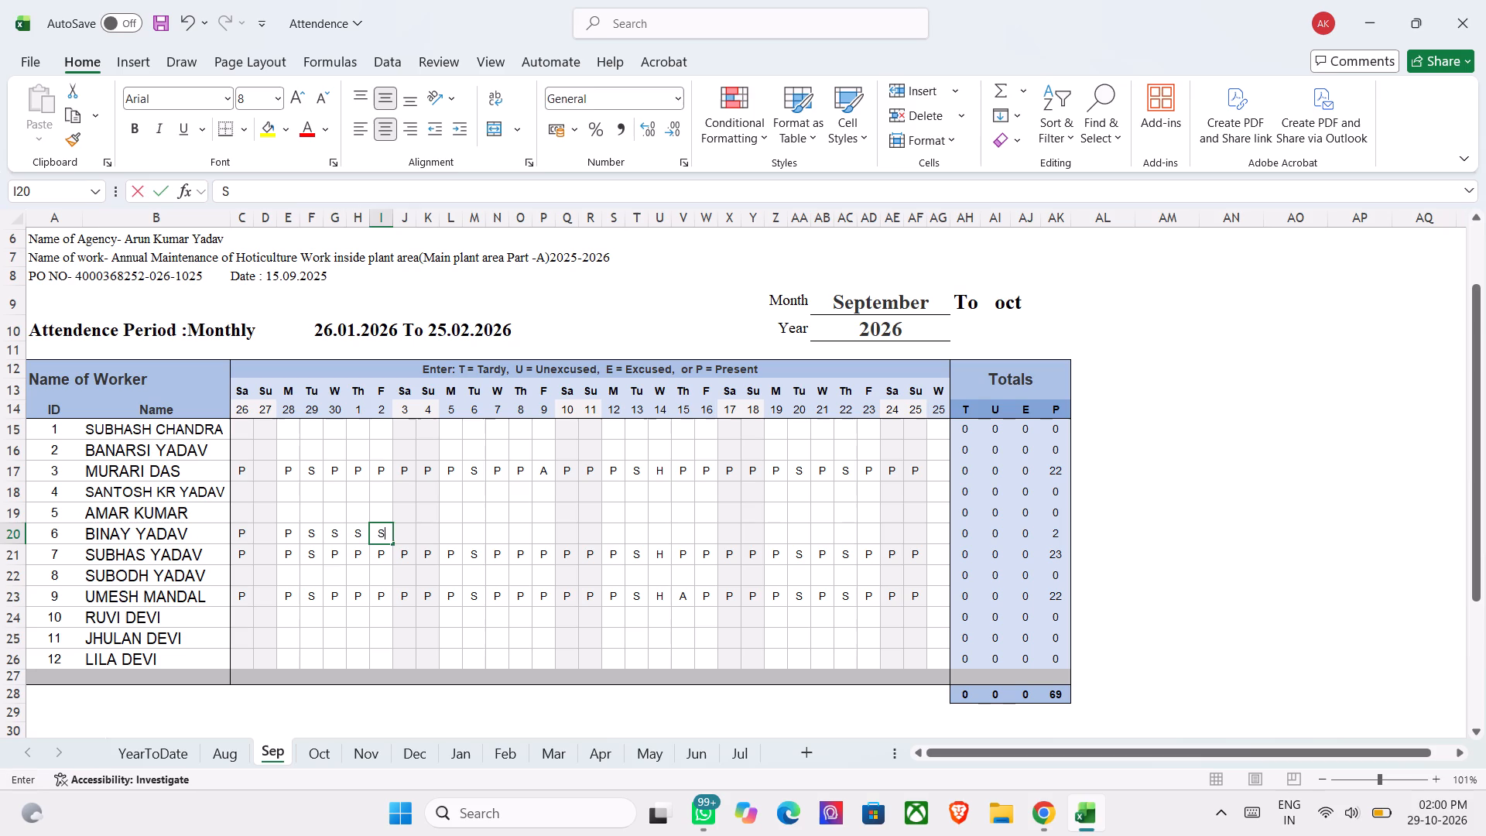
pyautogui.press('Right')
pyautogui.press('s')
pyautogui.press('Right')
pyautogui.press('s')
pyautogui.press('Right')
pyautogui.press('s')
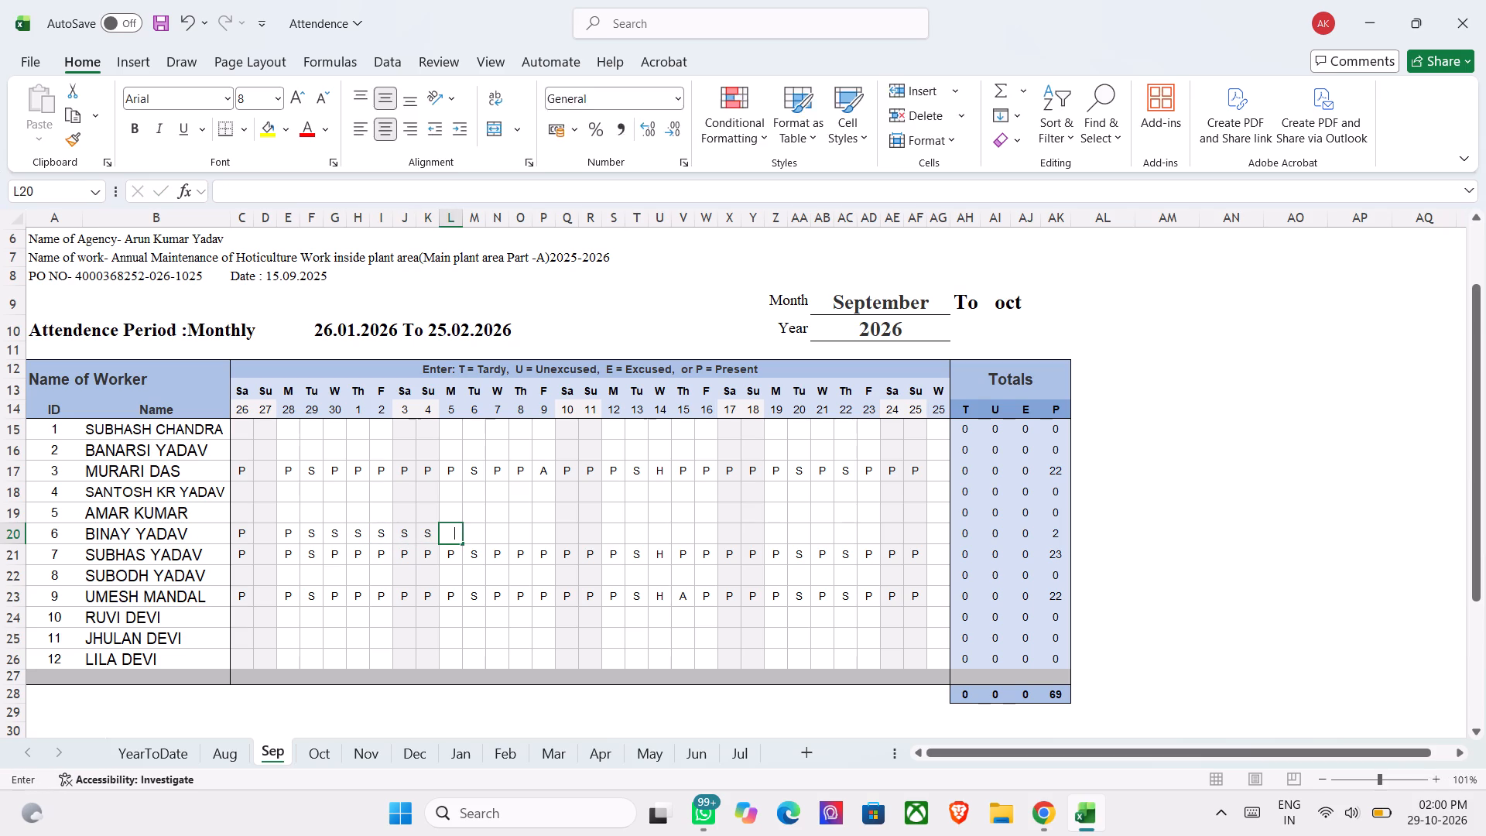
pyautogui.press('Right')
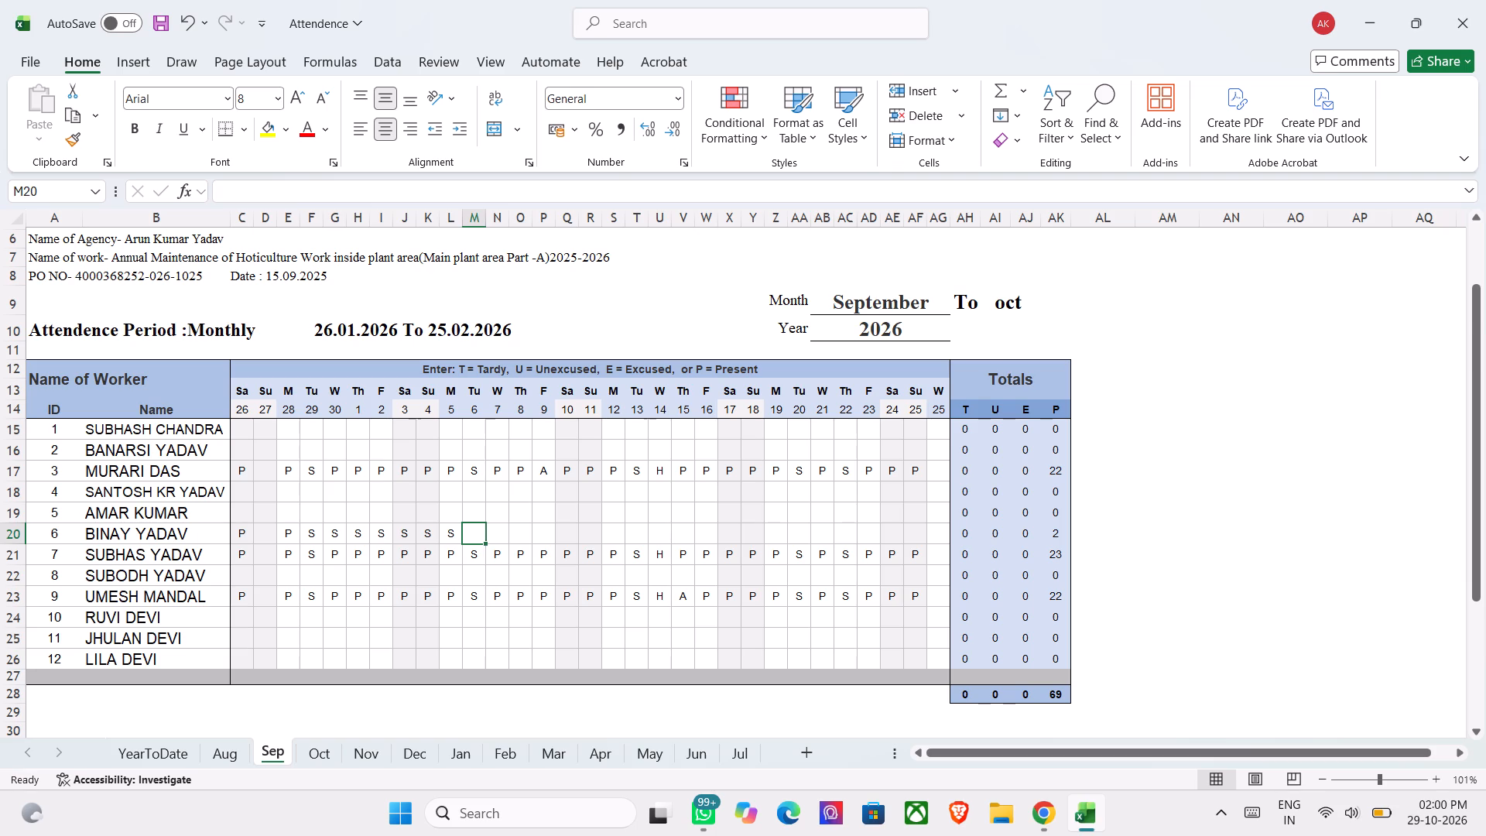
pyautogui.press('s')
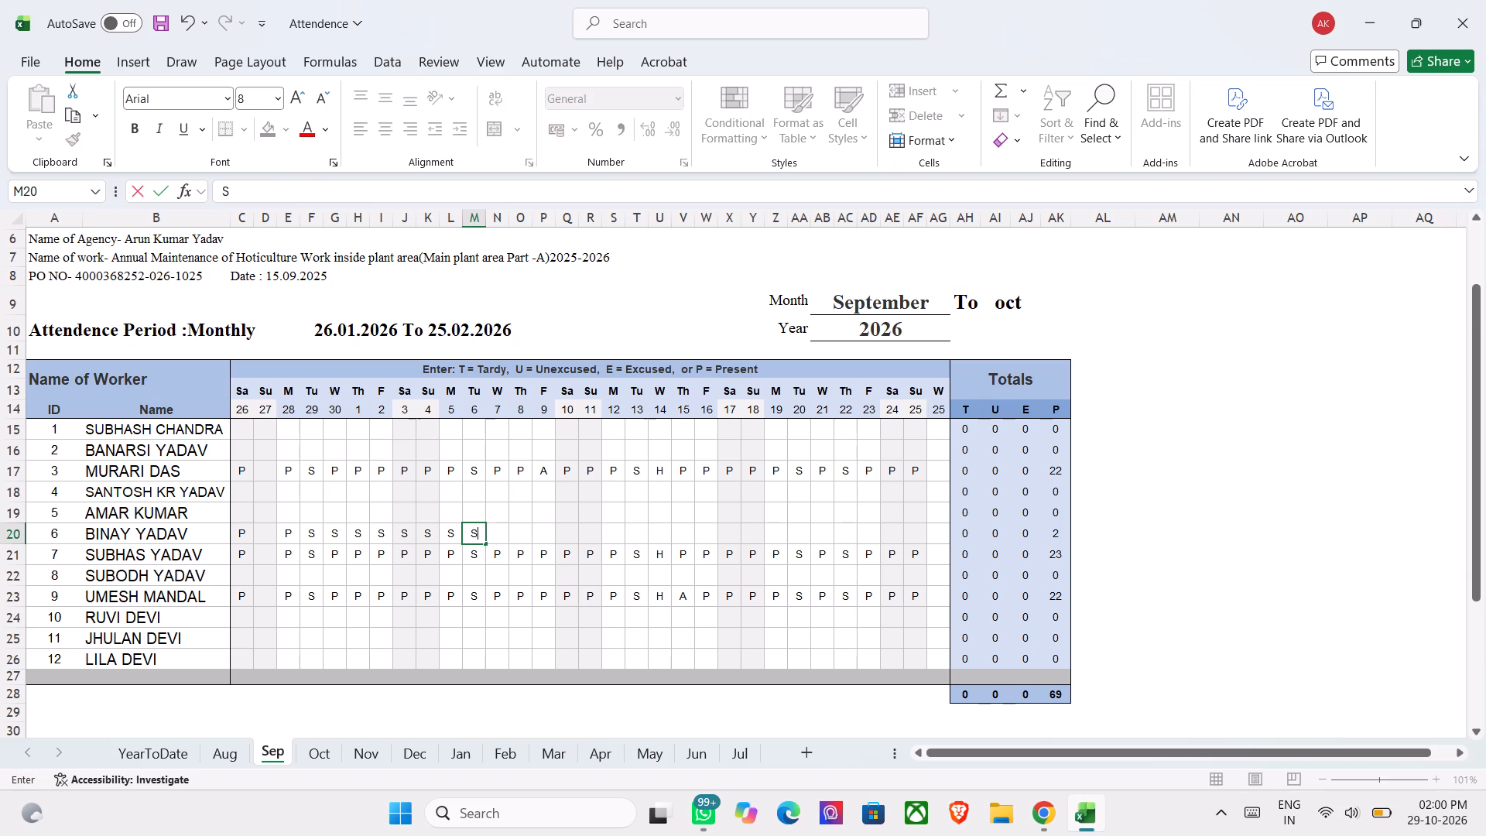
pyautogui.press('Right')
# Mark worker ID 6's attendance as P for every day from Wednesday the 7th through Monday the 12th.
pyautogui.press('p')
pyautogui.press('Right')
pyautogui.press('p')
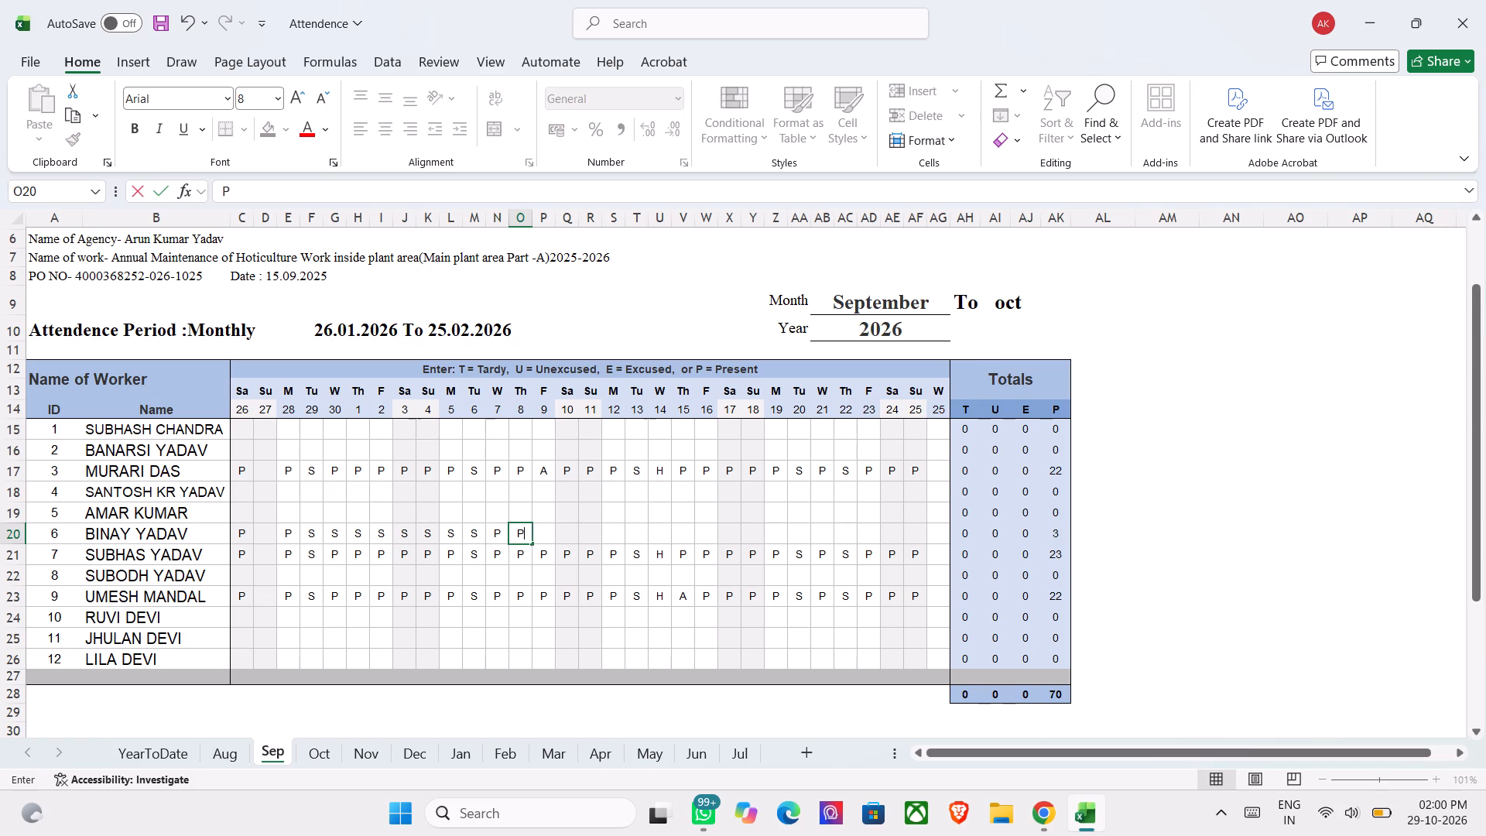
pyautogui.press('Right')
pyautogui.press('p')
pyautogui.press('Right')
pyautogui.press('p')
pyautogui.press('Right')
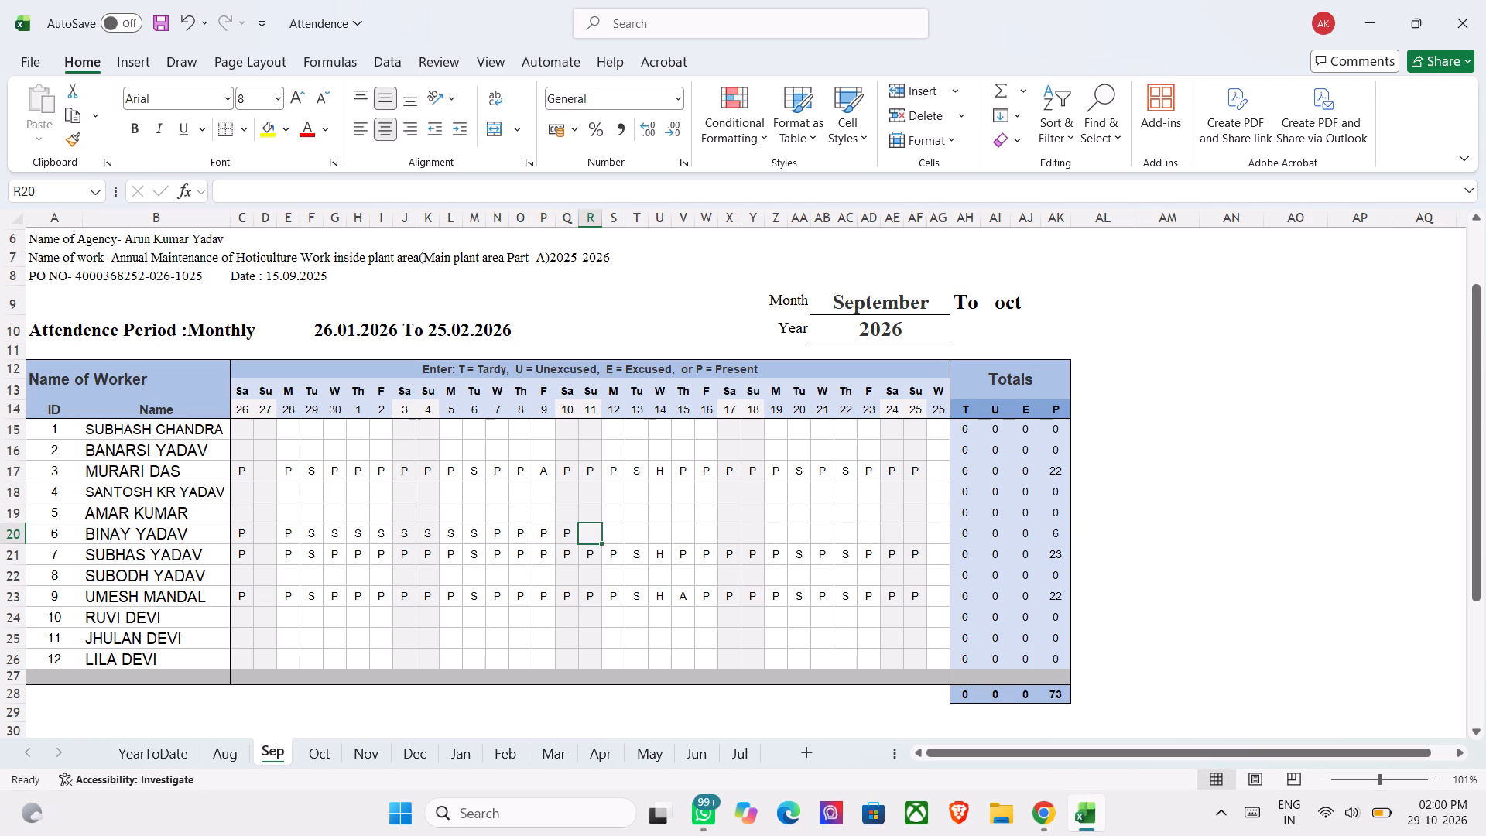
pyautogui.press('p')
pyautogui.press('Right')
pyautogui.press('p')
pyautogui.press('Right')
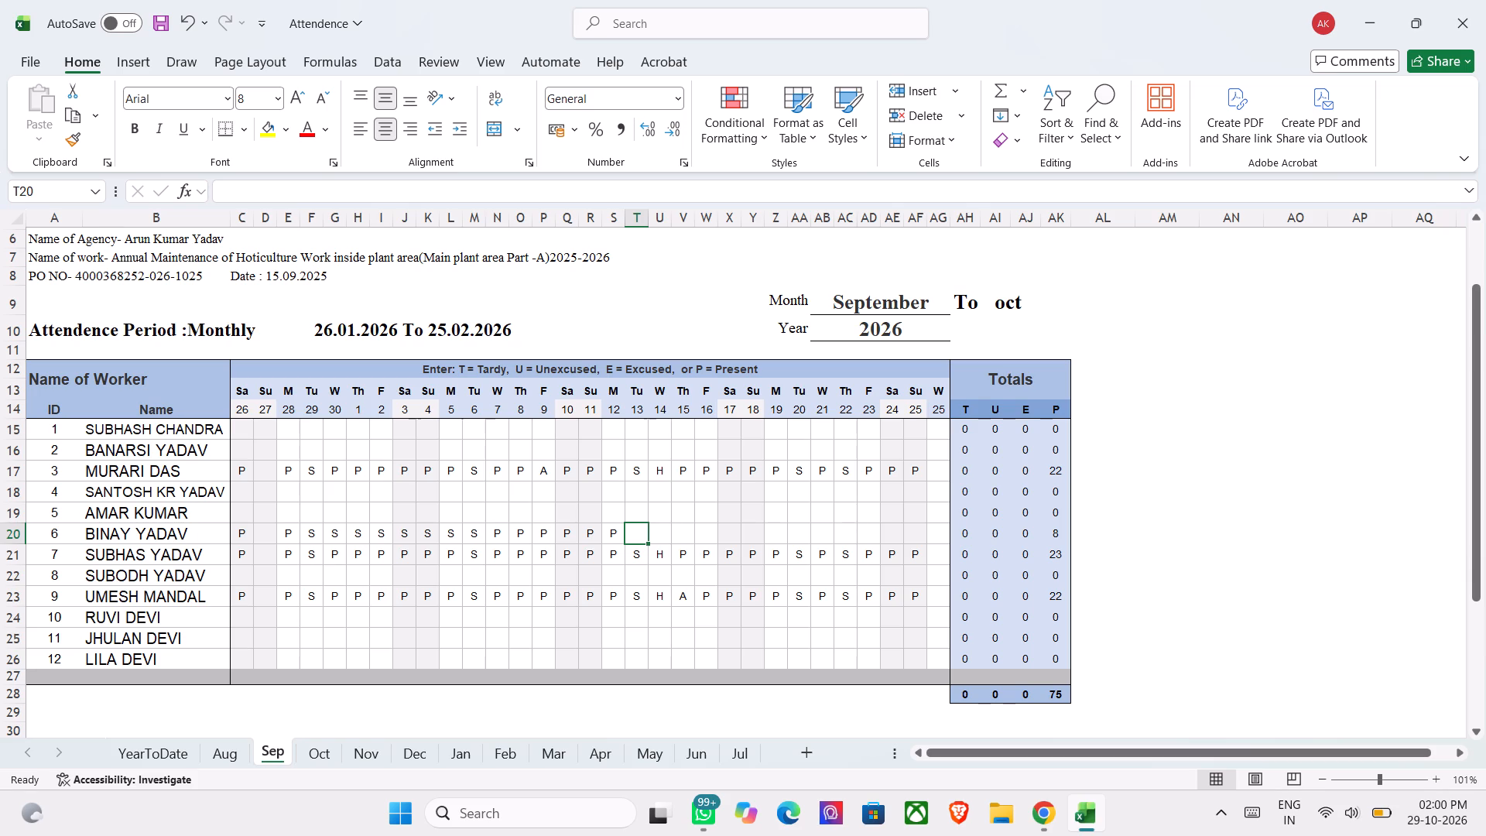
# Change worker ID 6's attendance mark for Monday the 12th to A, and mark Tuesday the 13th as S.
pyautogui.press('Left')
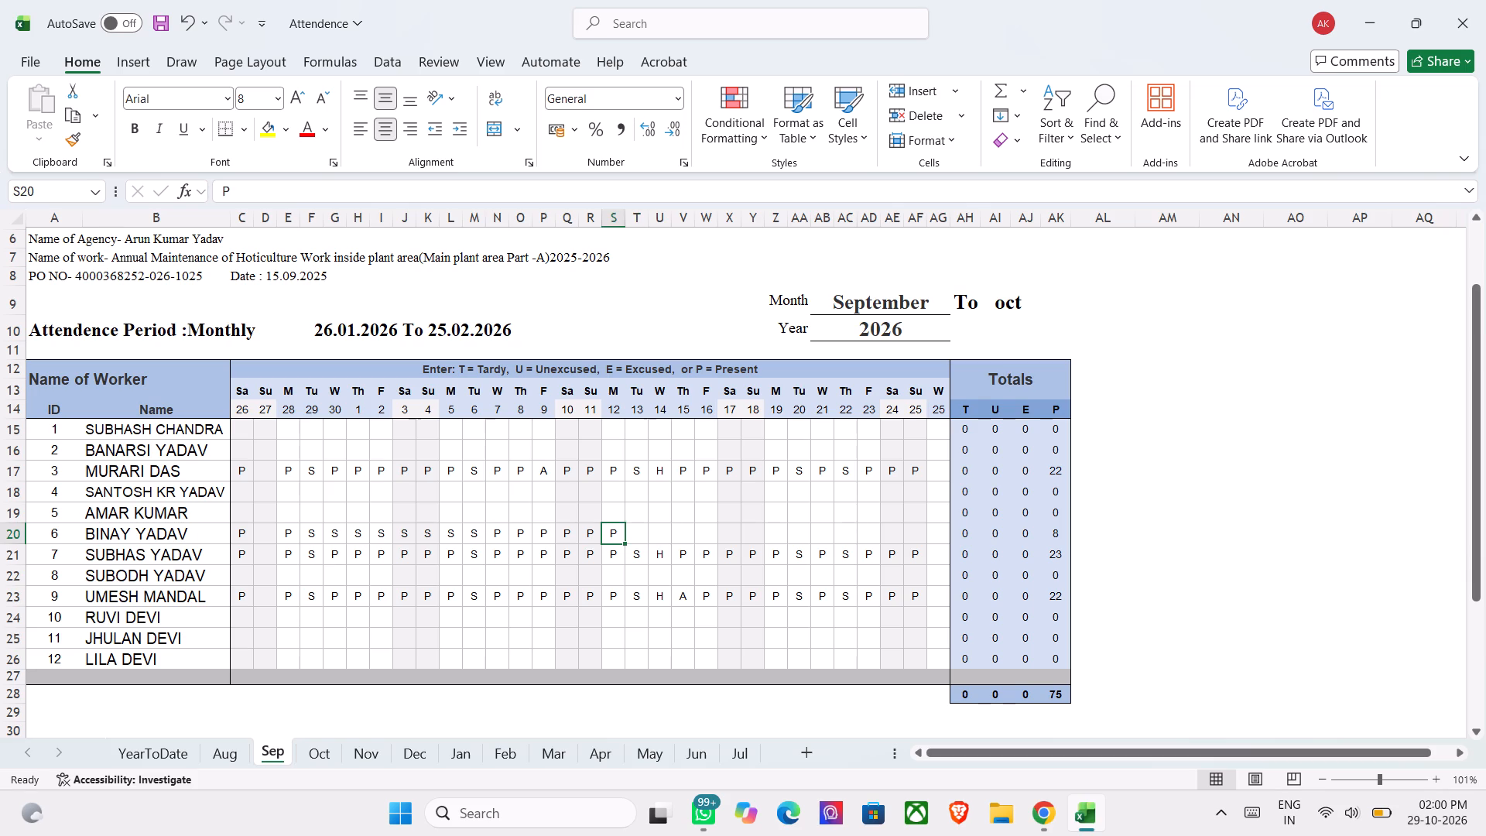
pyautogui.press('BackSpace')
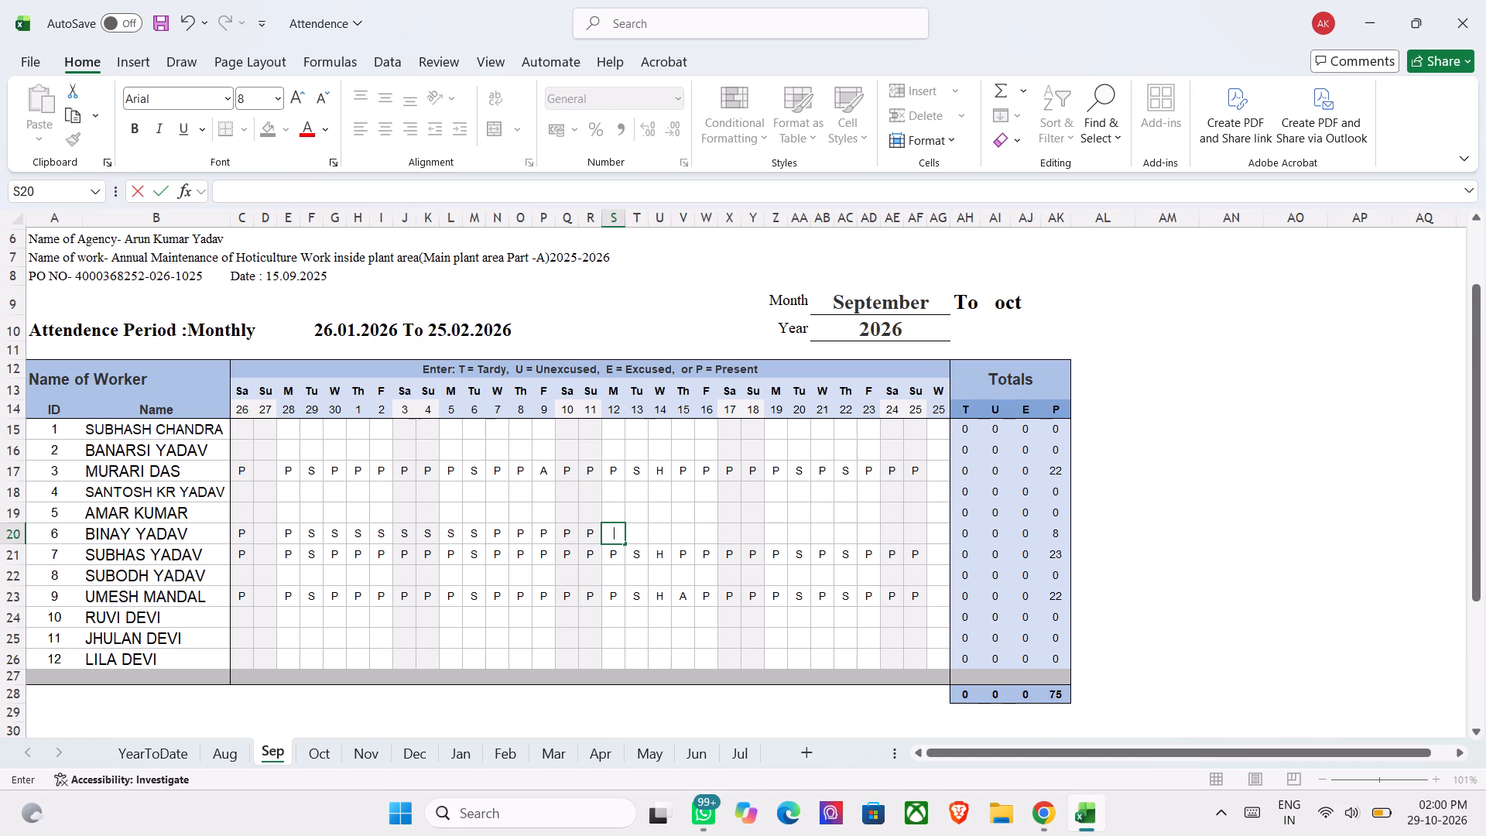
pyautogui.press('a')
pyautogui.press('Right')
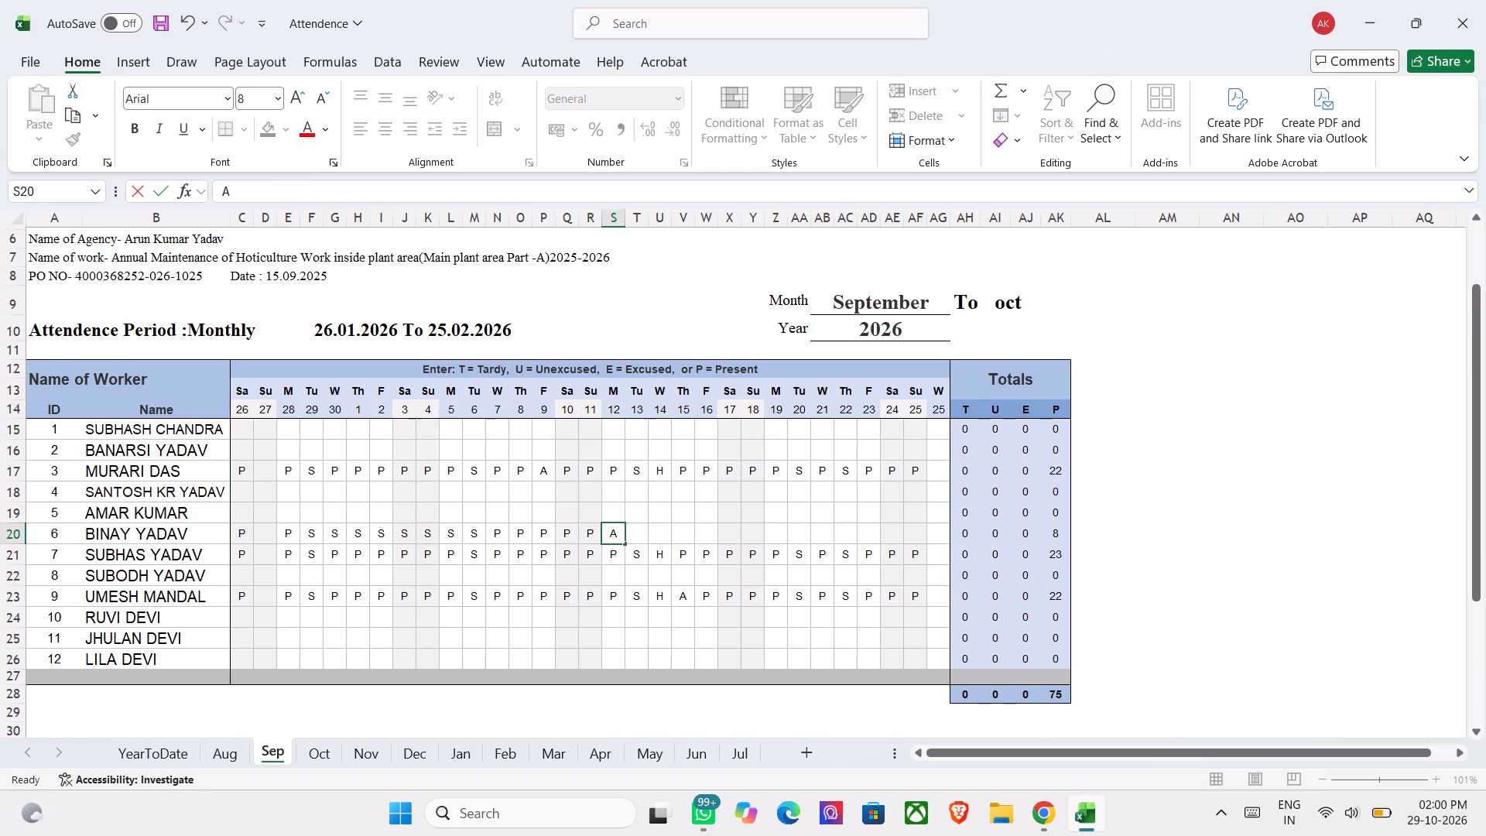
pyautogui.press('s')
pyautogui.press('Right')
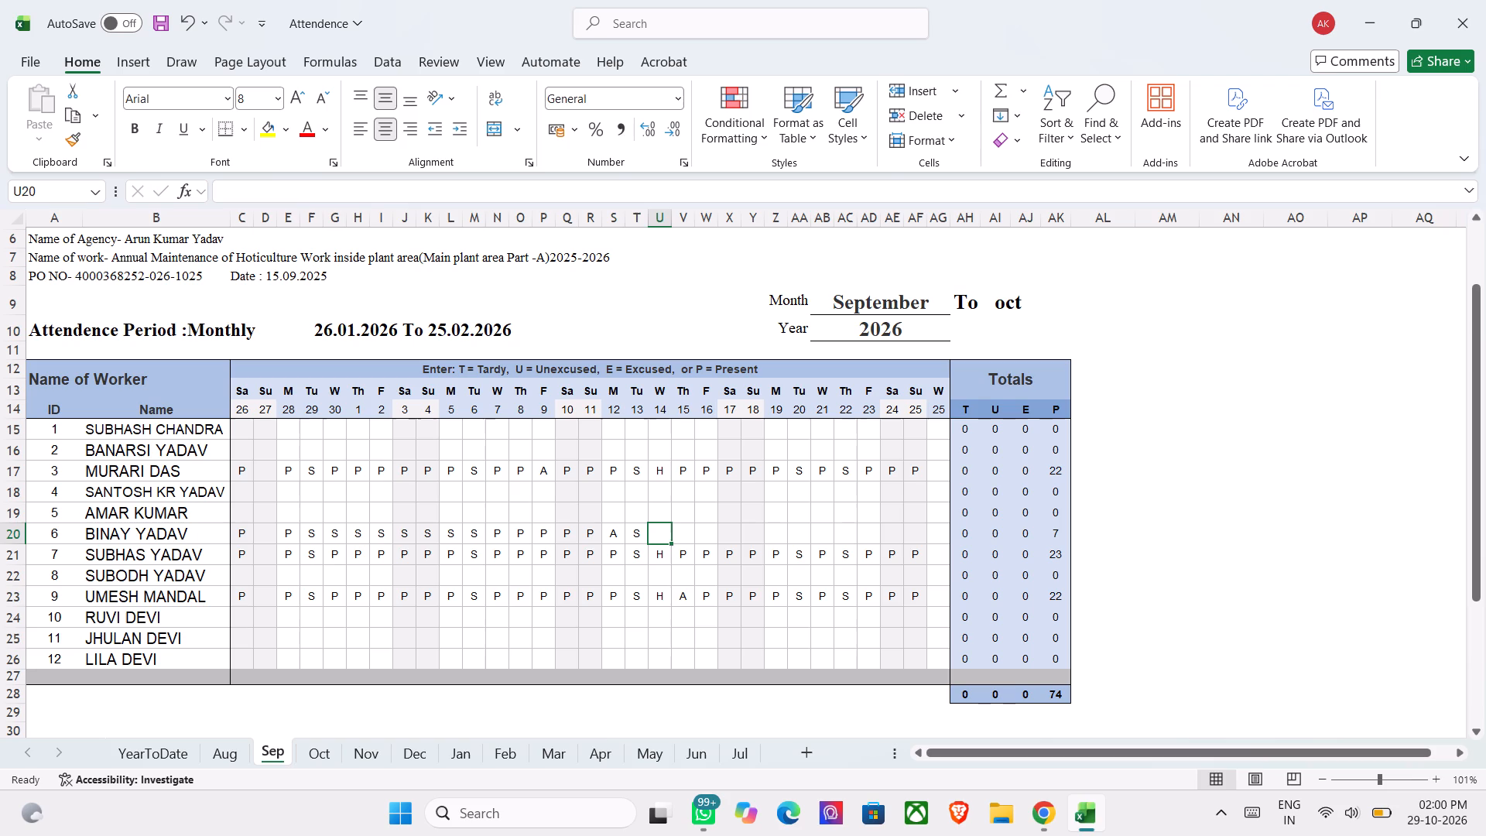
# Mark worker ID 6's attendance as H for Wednesday the 14th, A for Thursday the 15th, and P from Friday the 16th through Monday the 19th.
pyautogui.press('h')
pyautogui.press('Right')
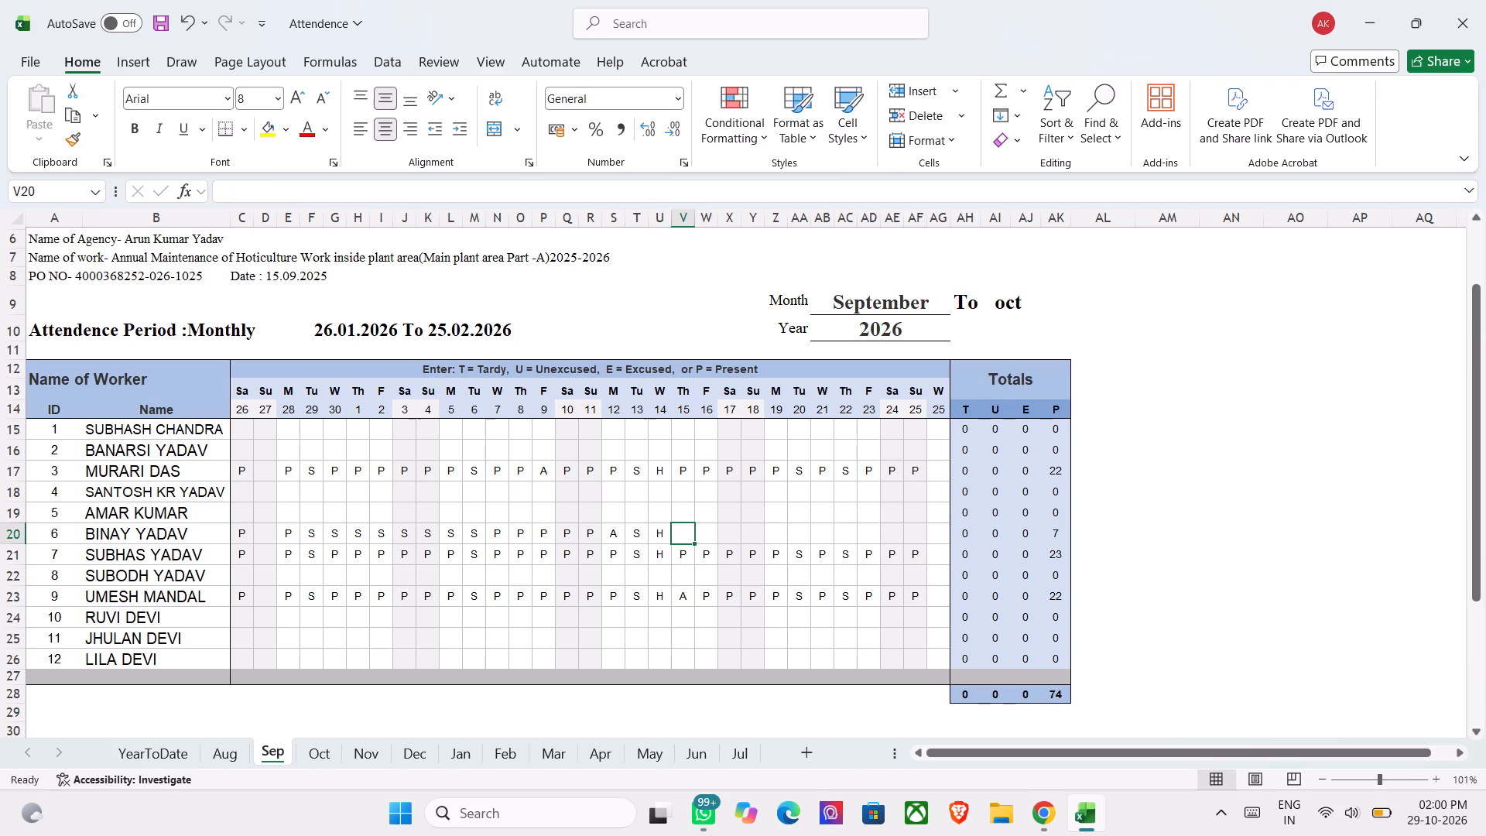
pyautogui.press('a')
pyautogui.press('Right')
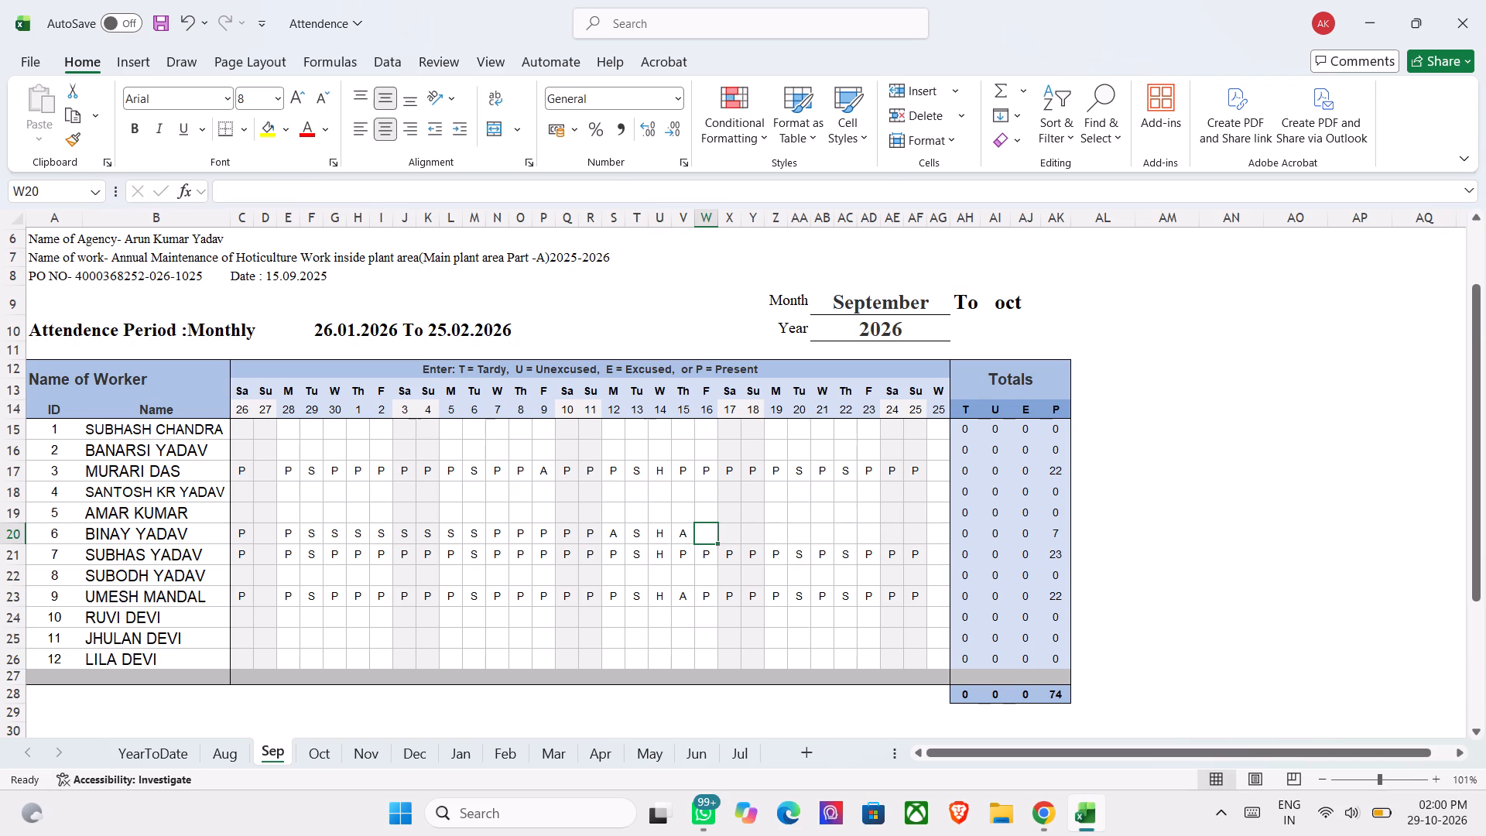
pyautogui.press('p')
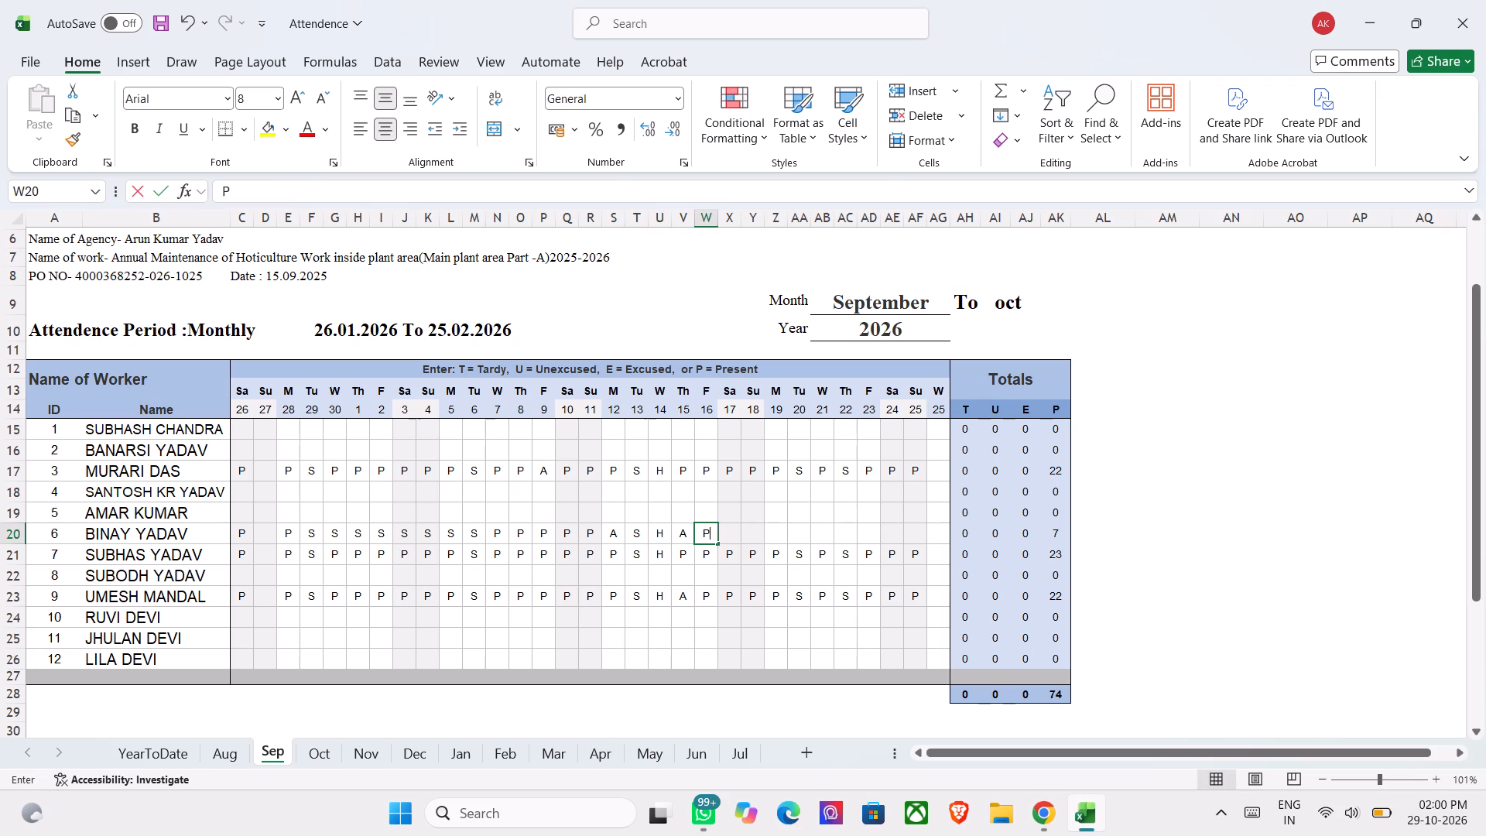
pyautogui.press('Right')
pyautogui.press('p')
pyautogui.press('Right')
pyautogui.press('p')
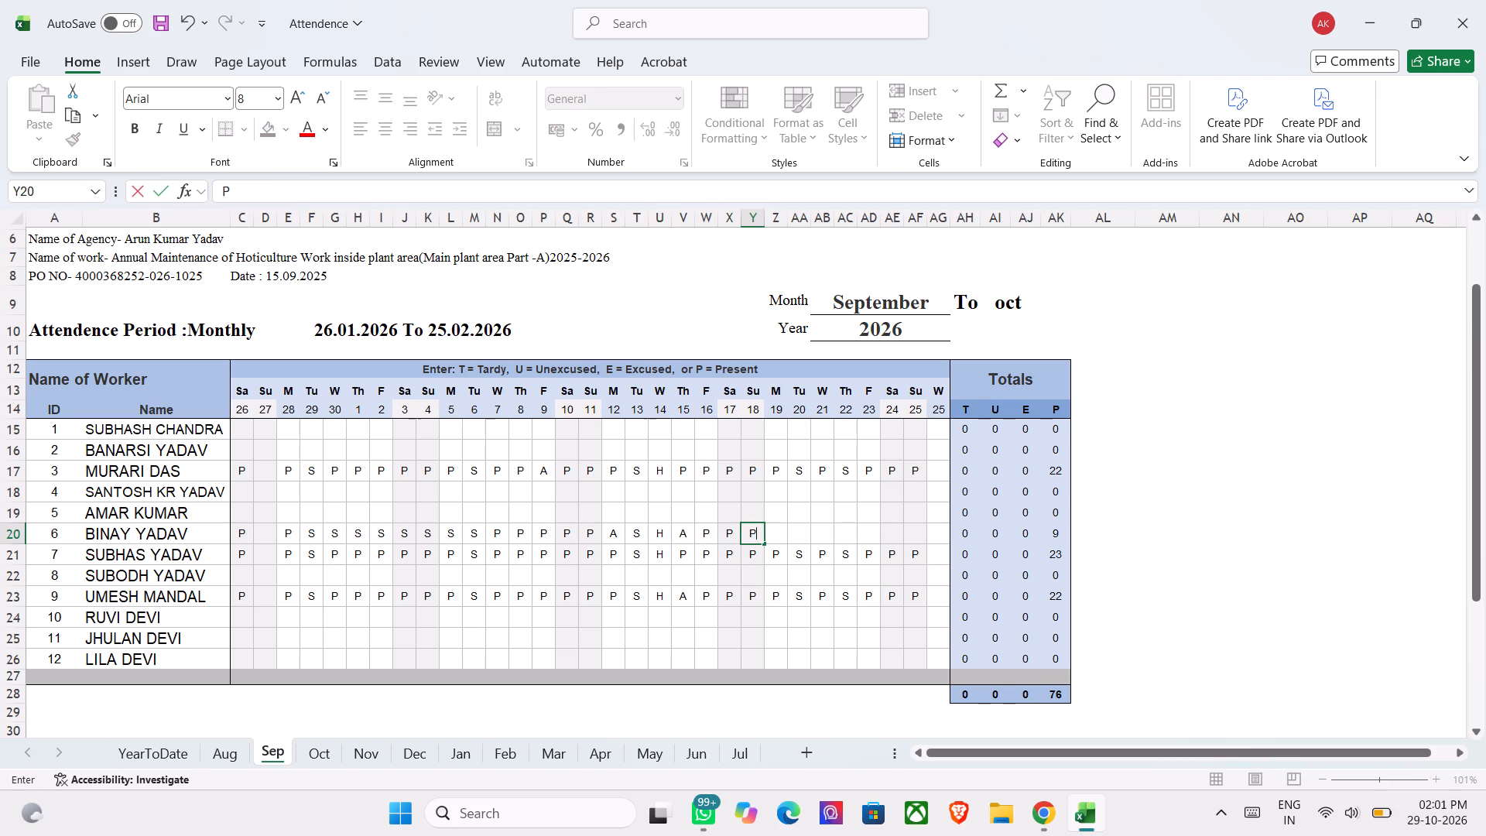
pyautogui.press('Right')
pyautogui.press('p')
pyautogui.press('Right')
# Complete worker ID 6's row with S on the 20th, P on the 21st, S on the 22nd, and P from Friday the 23rd through Sunday the 25th.
pyautogui.press('s')
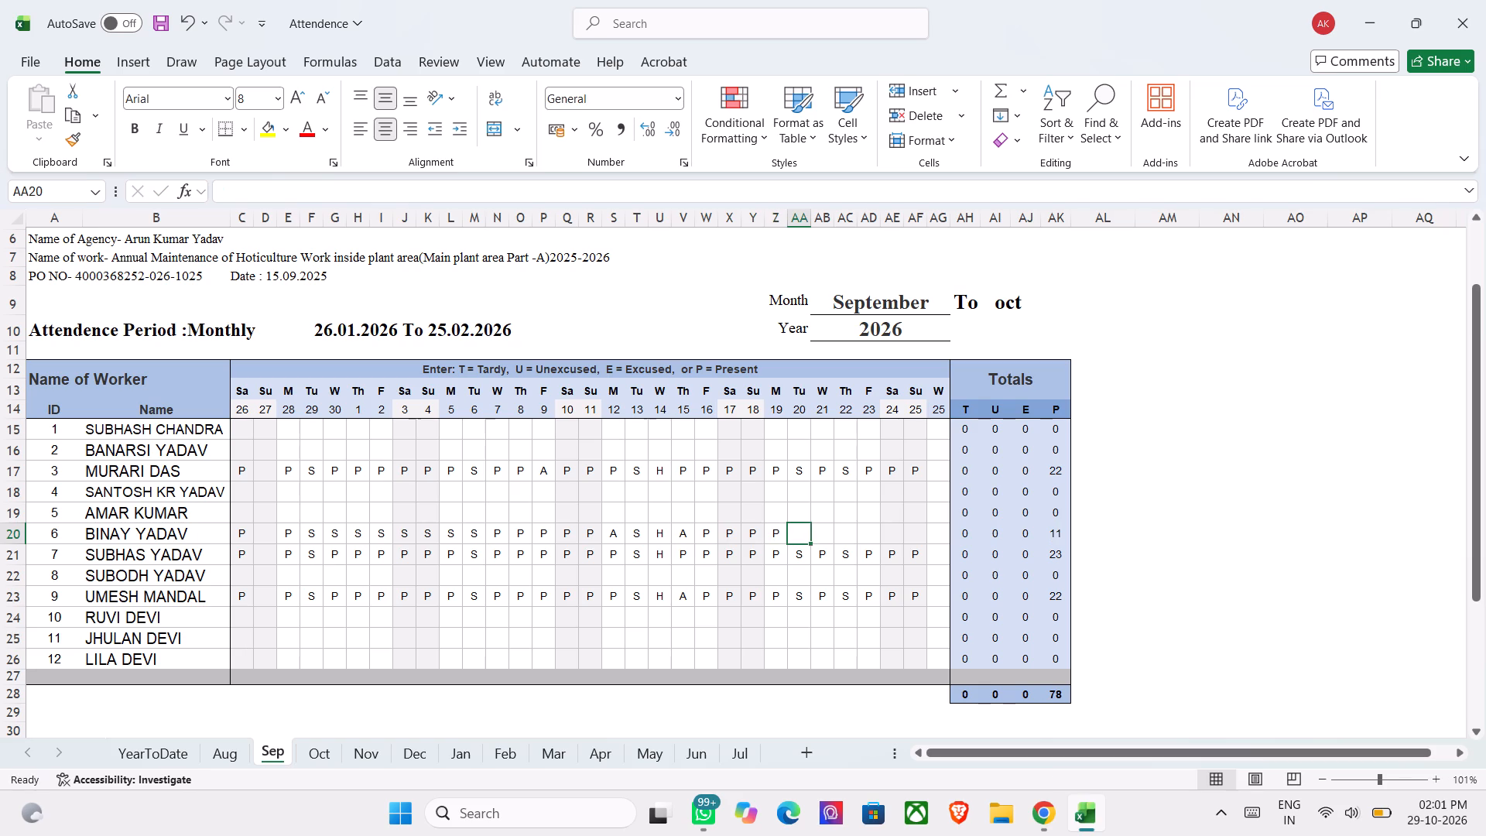
pyautogui.press('Right')
pyautogui.press('p')
pyautogui.press('Right')
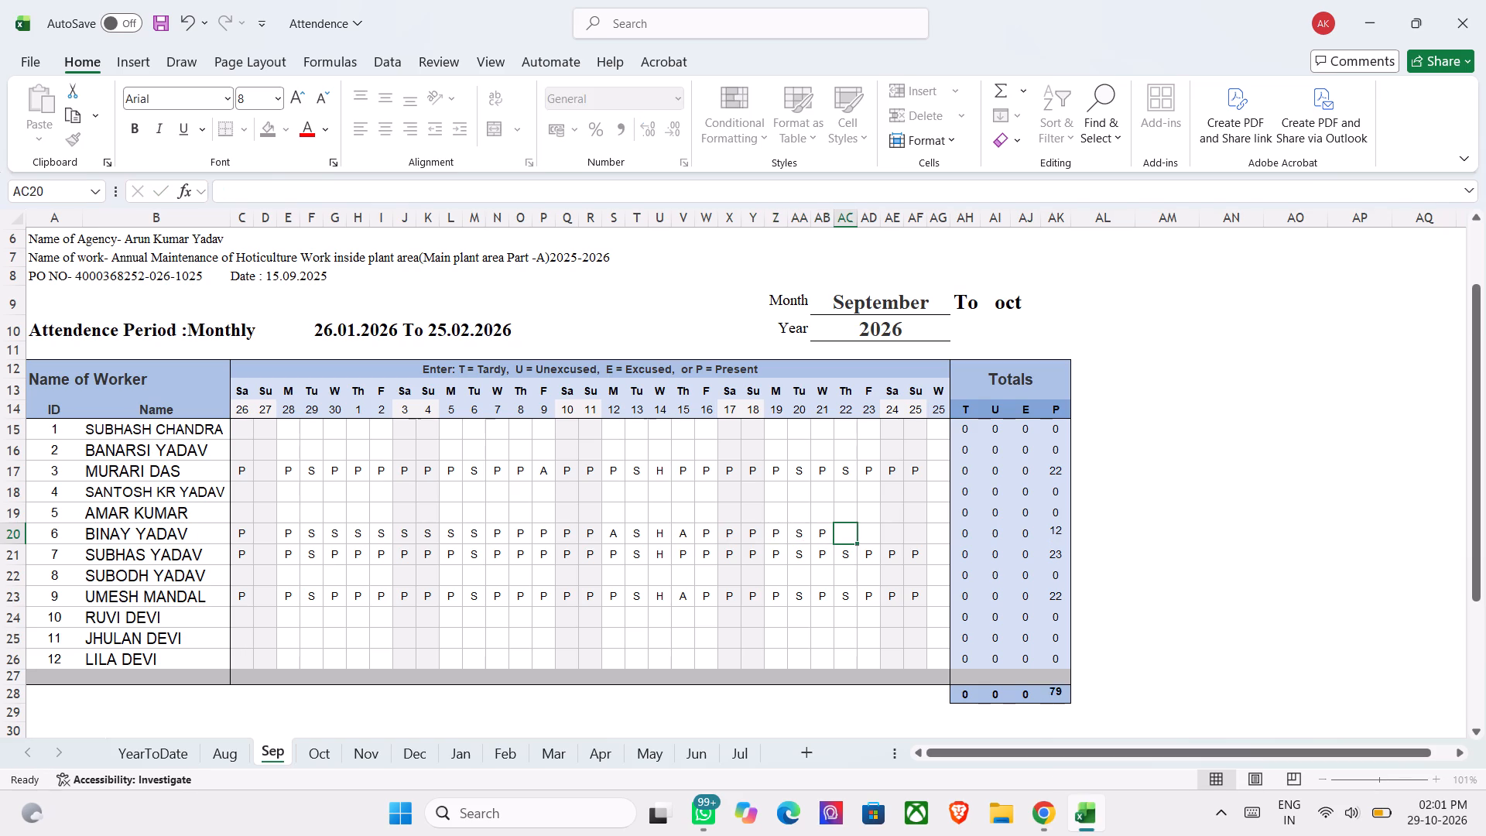
pyautogui.press('s')
pyautogui.press('Right')
pyautogui.press('p')
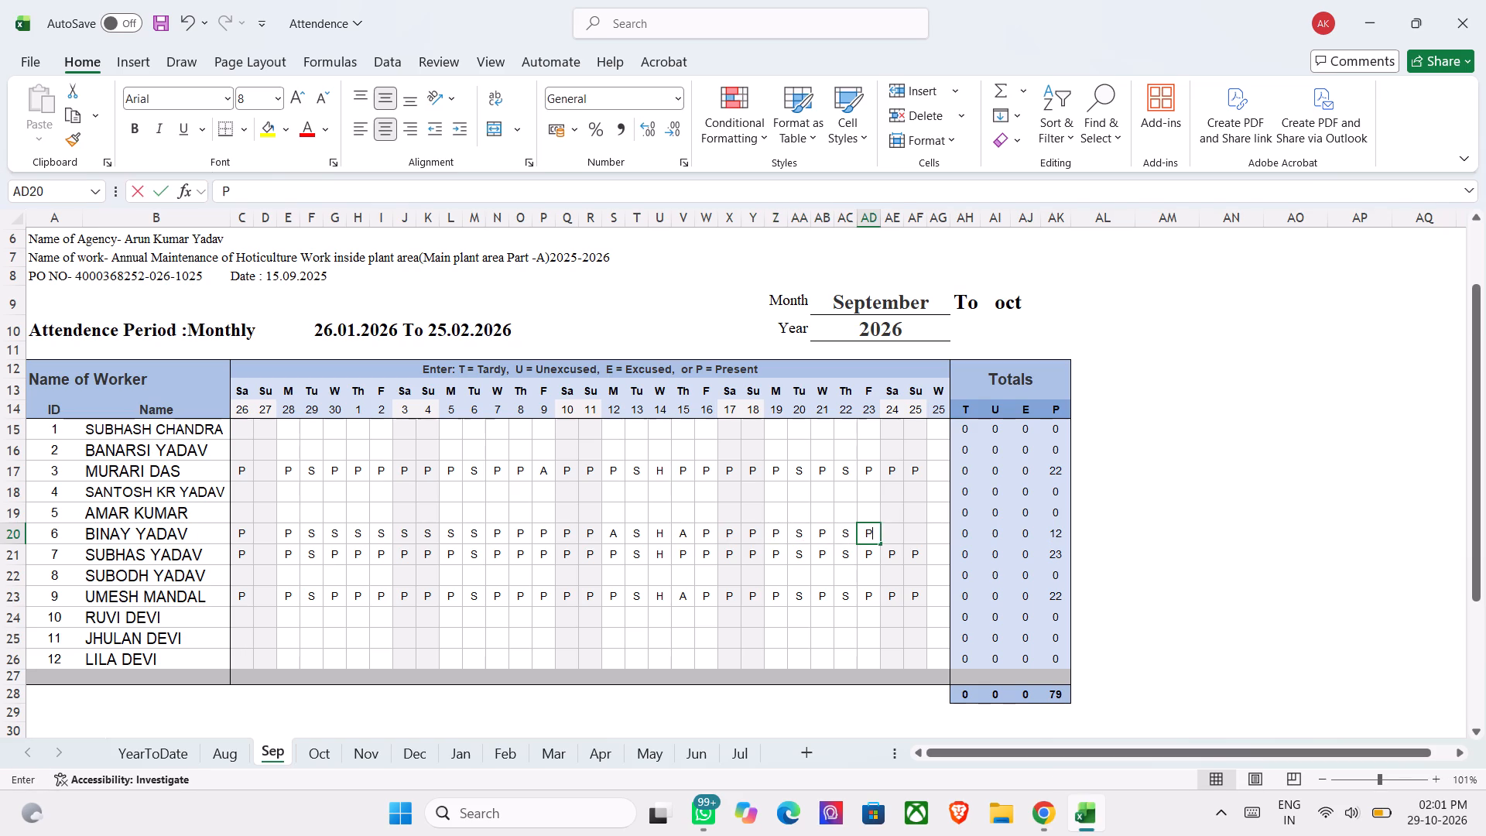
pyautogui.press('Right')
pyautogui.press('p')
pyautogui.press('Right')
pyautogui.press('p')
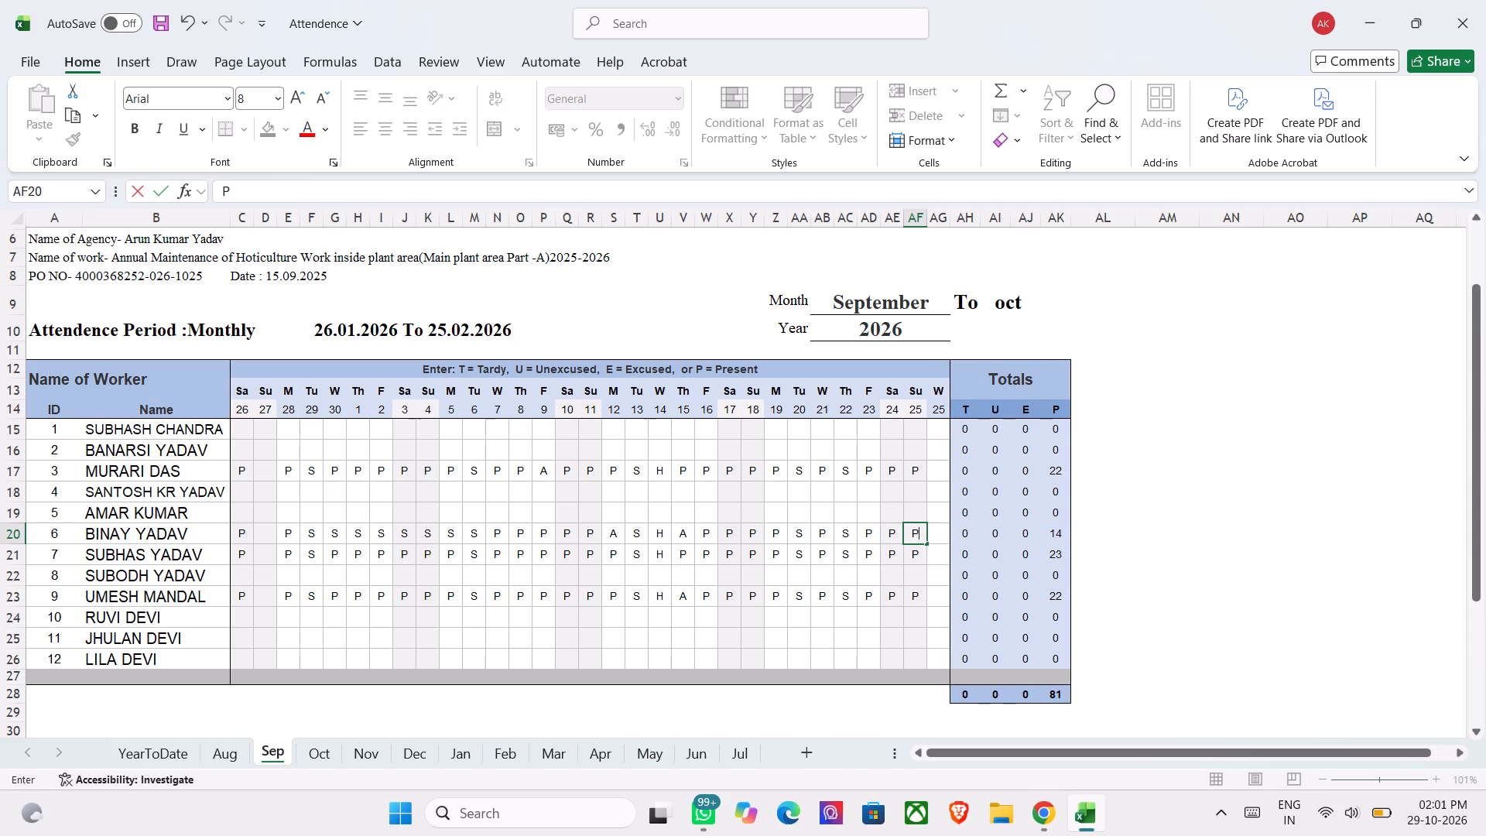
# Mark worker ID 11's attendance as P for Saturday the 26th, A for Monday the 28th and S for Tuesday the 29th, leaving Sunday blank.
pyautogui.click(247, 639)
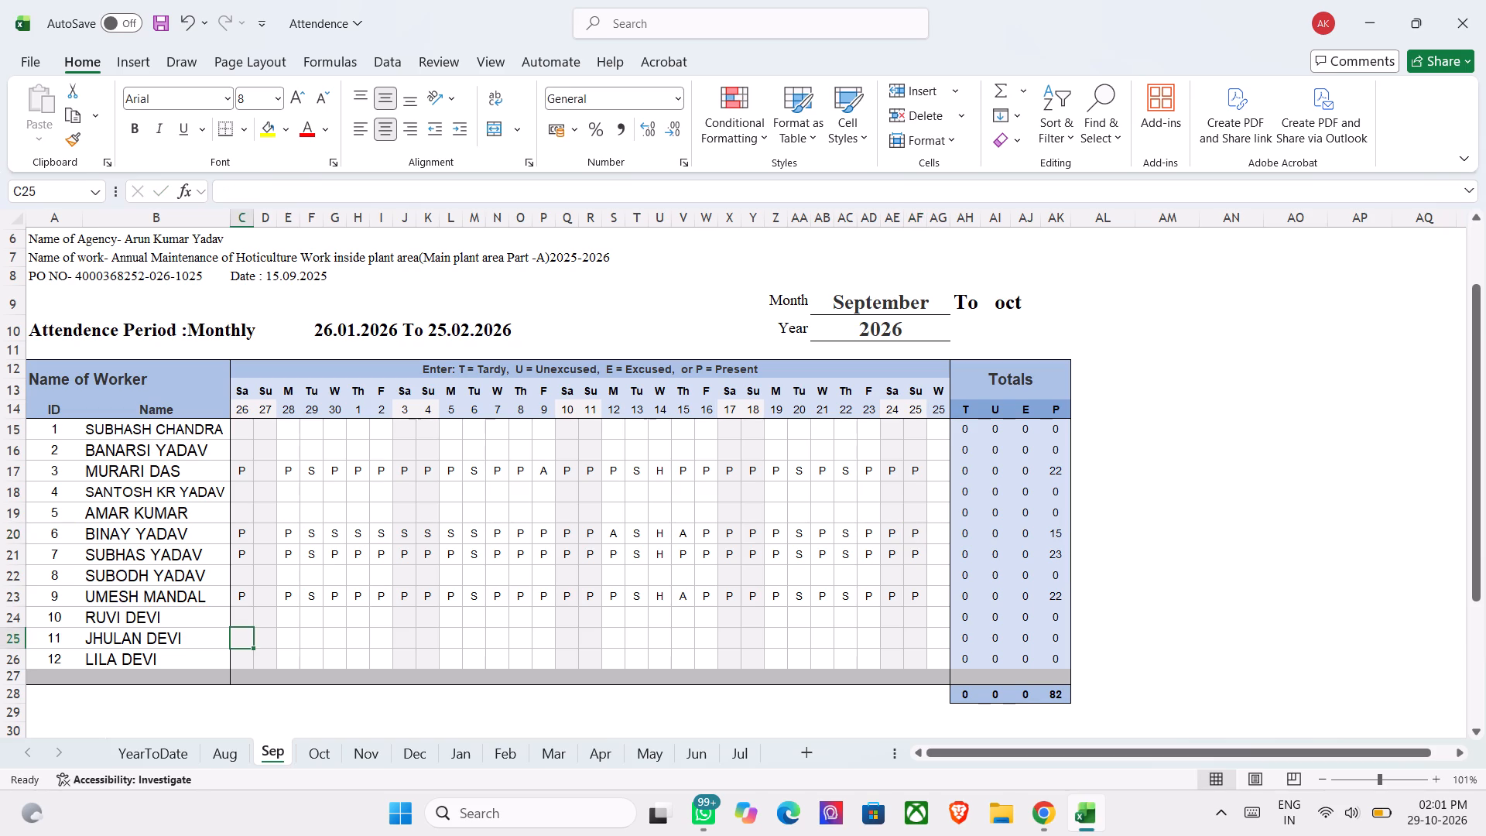
pyautogui.press('p')
pyautogui.press('Right')
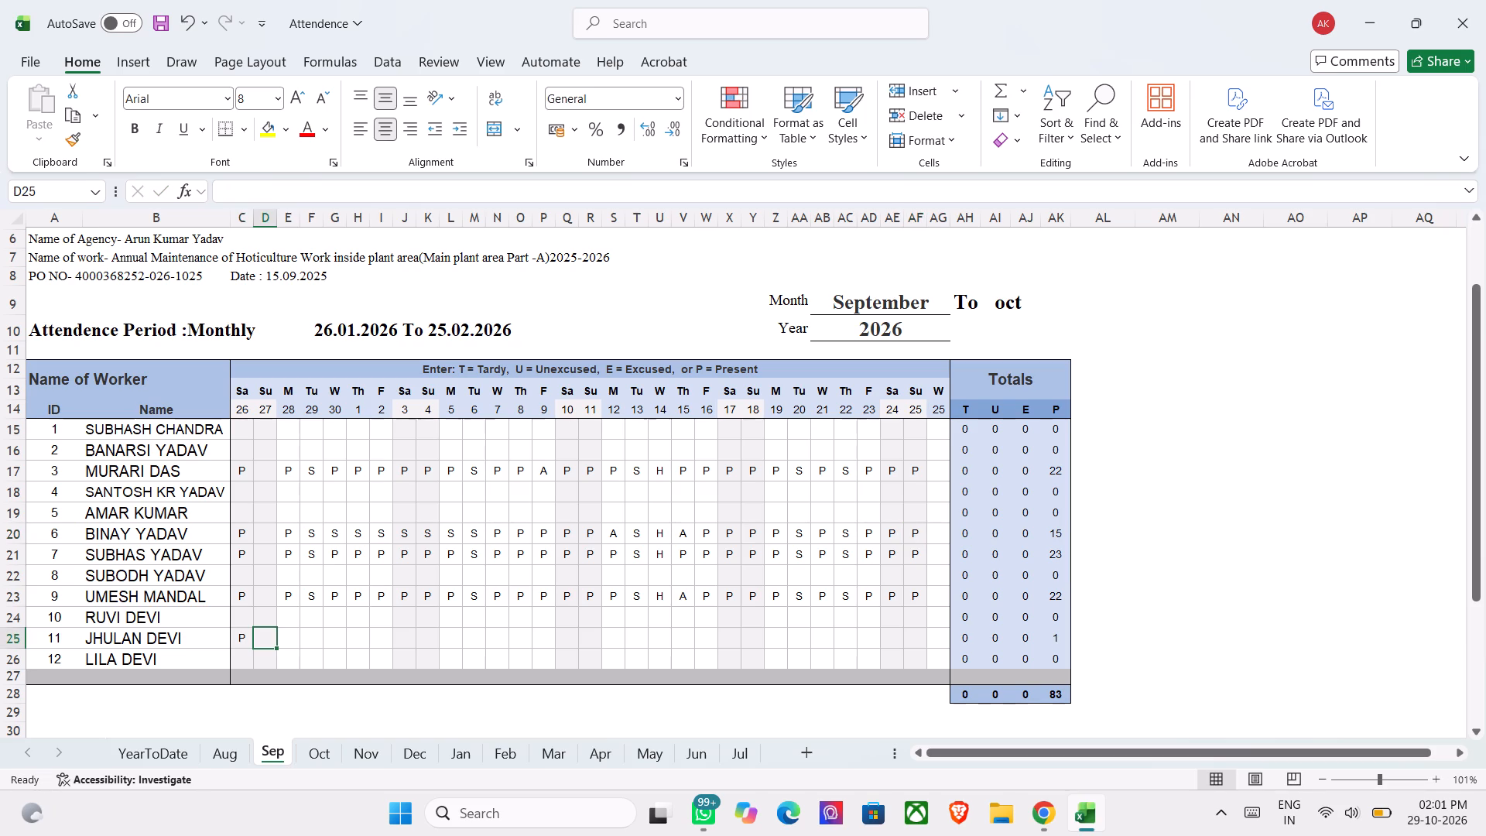
pyautogui.press('Right')
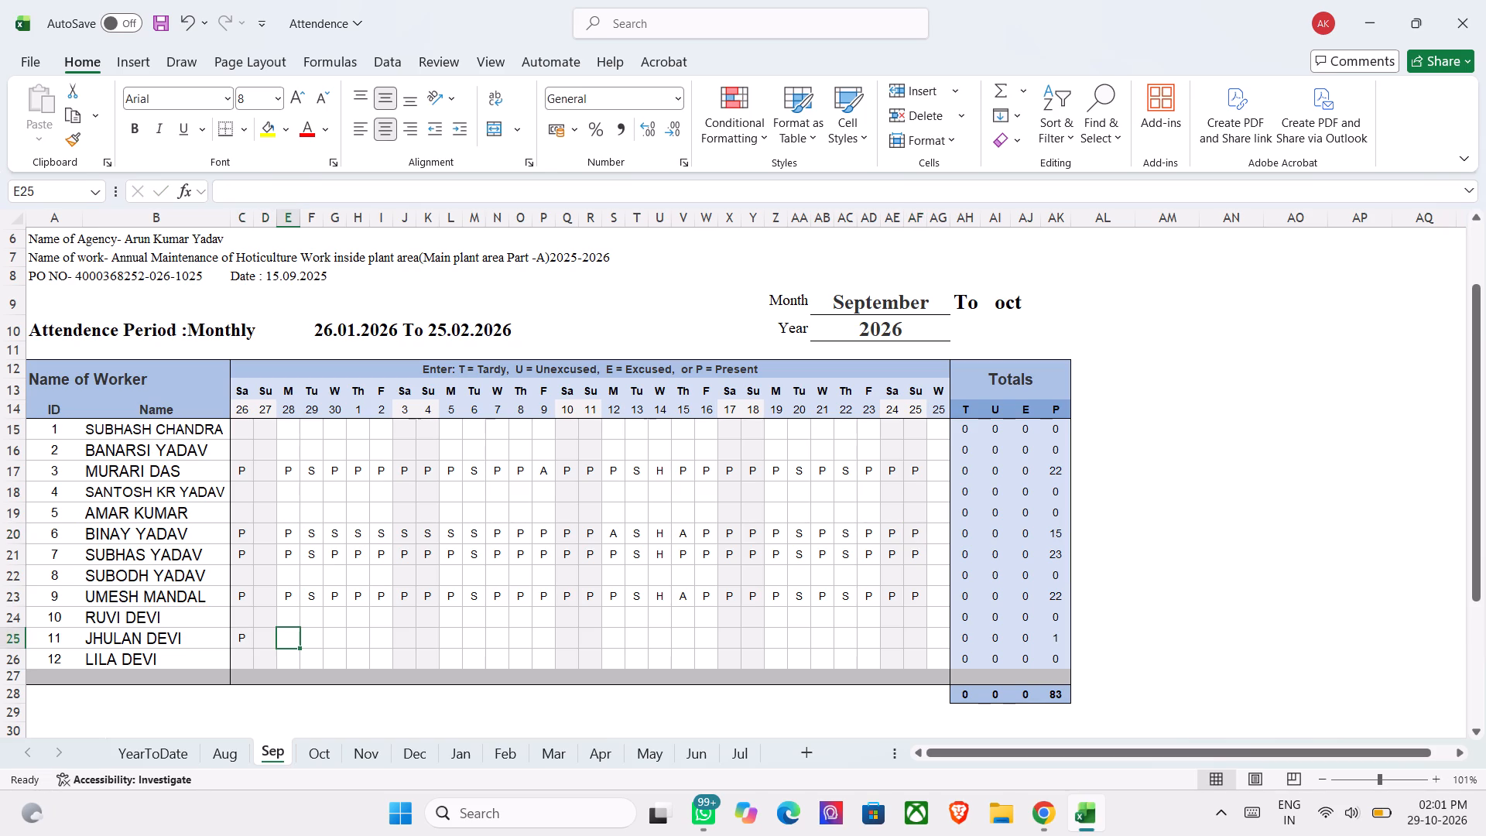
pyautogui.press('a')
pyautogui.press('Right')
pyautogui.press('s')
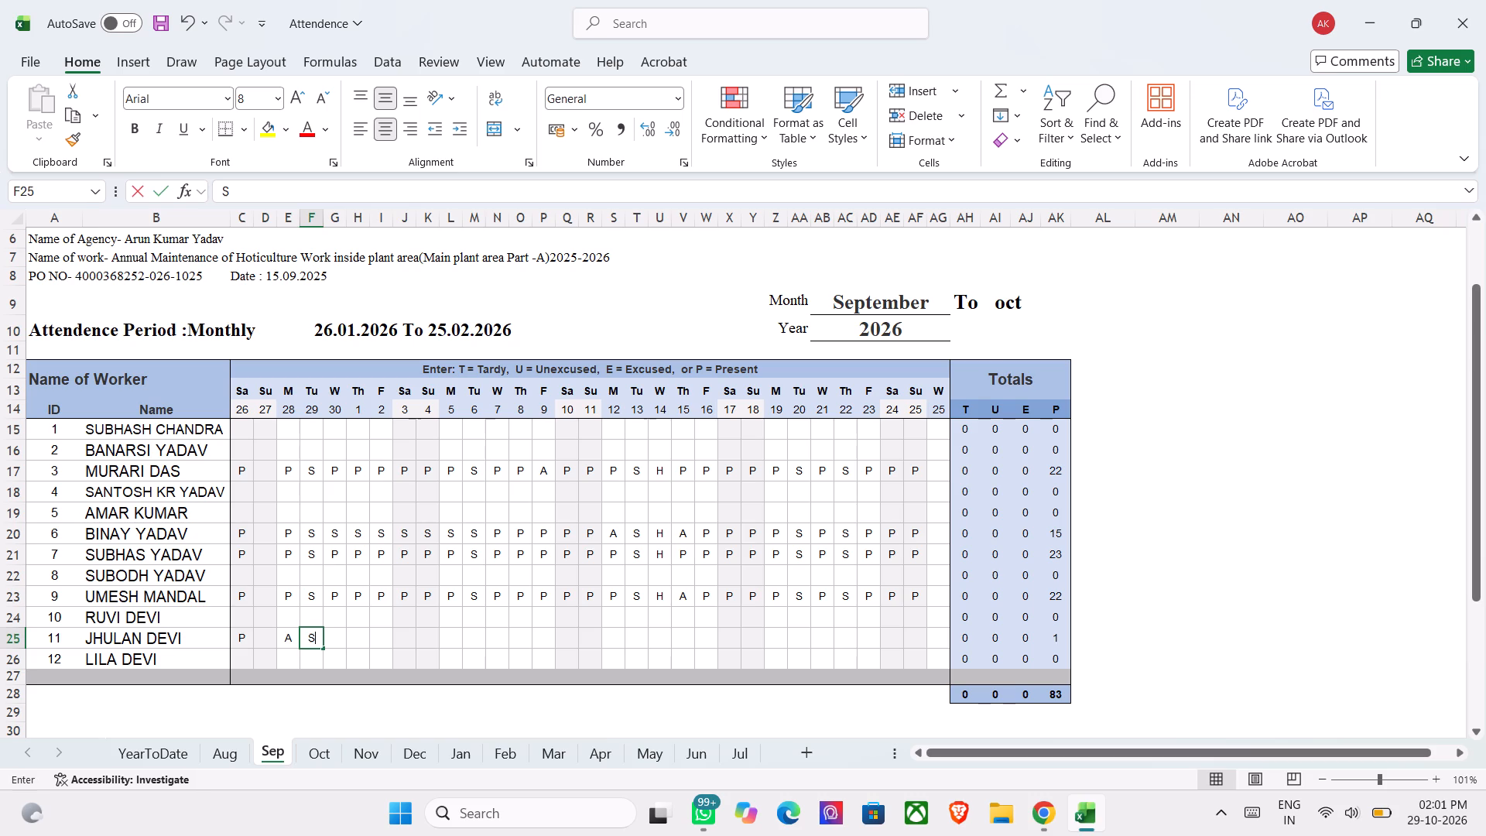
pyautogui.press('Right')
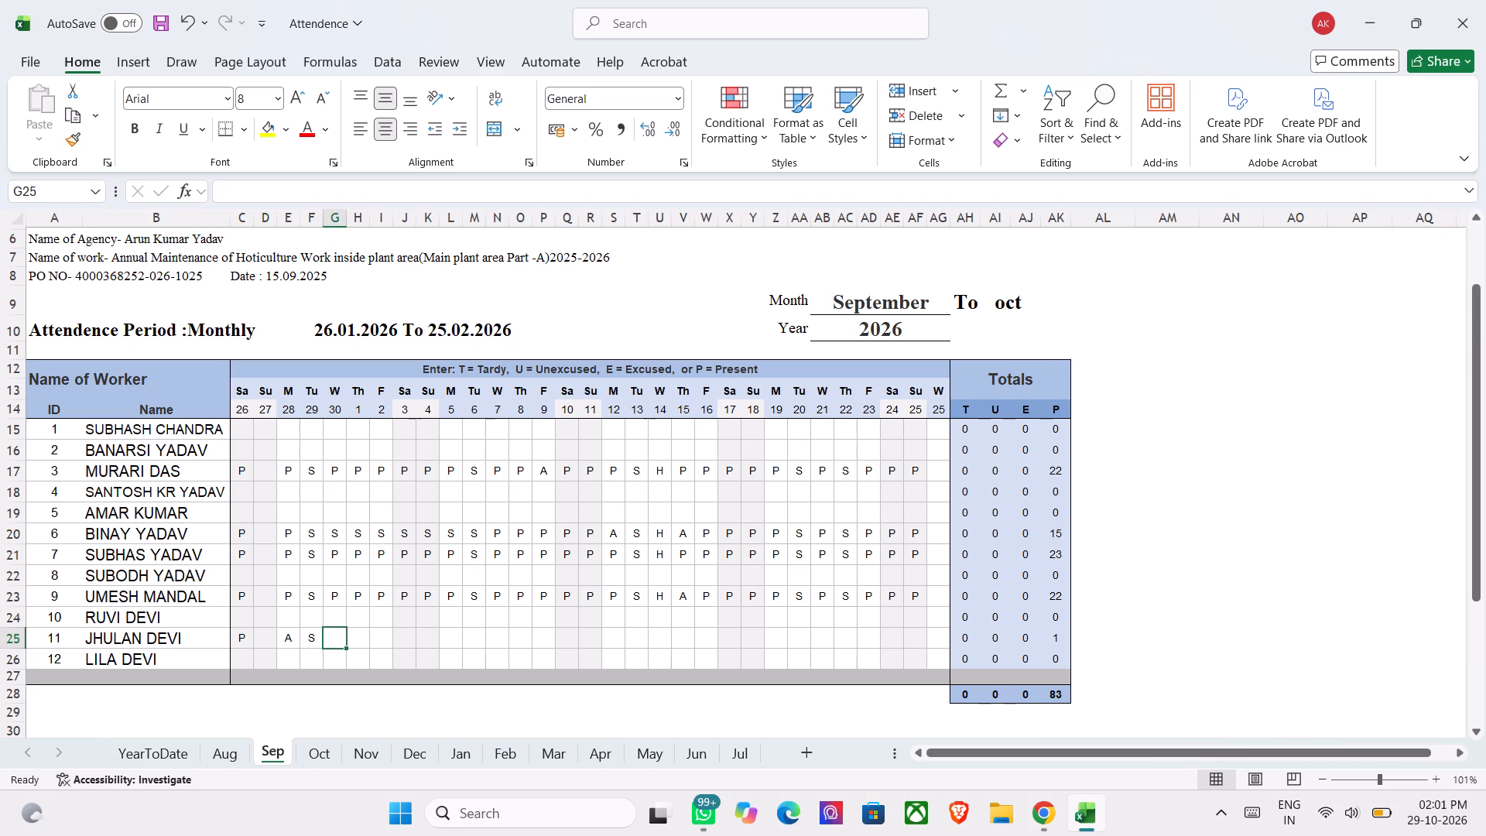
# Mark worker ID 11's attendance as P from Wednesday the 30th through Monday the 5th, and S for Tuesday the 6th.
pyautogui.press('p')
pyautogui.press('Right')
pyautogui.press('p')
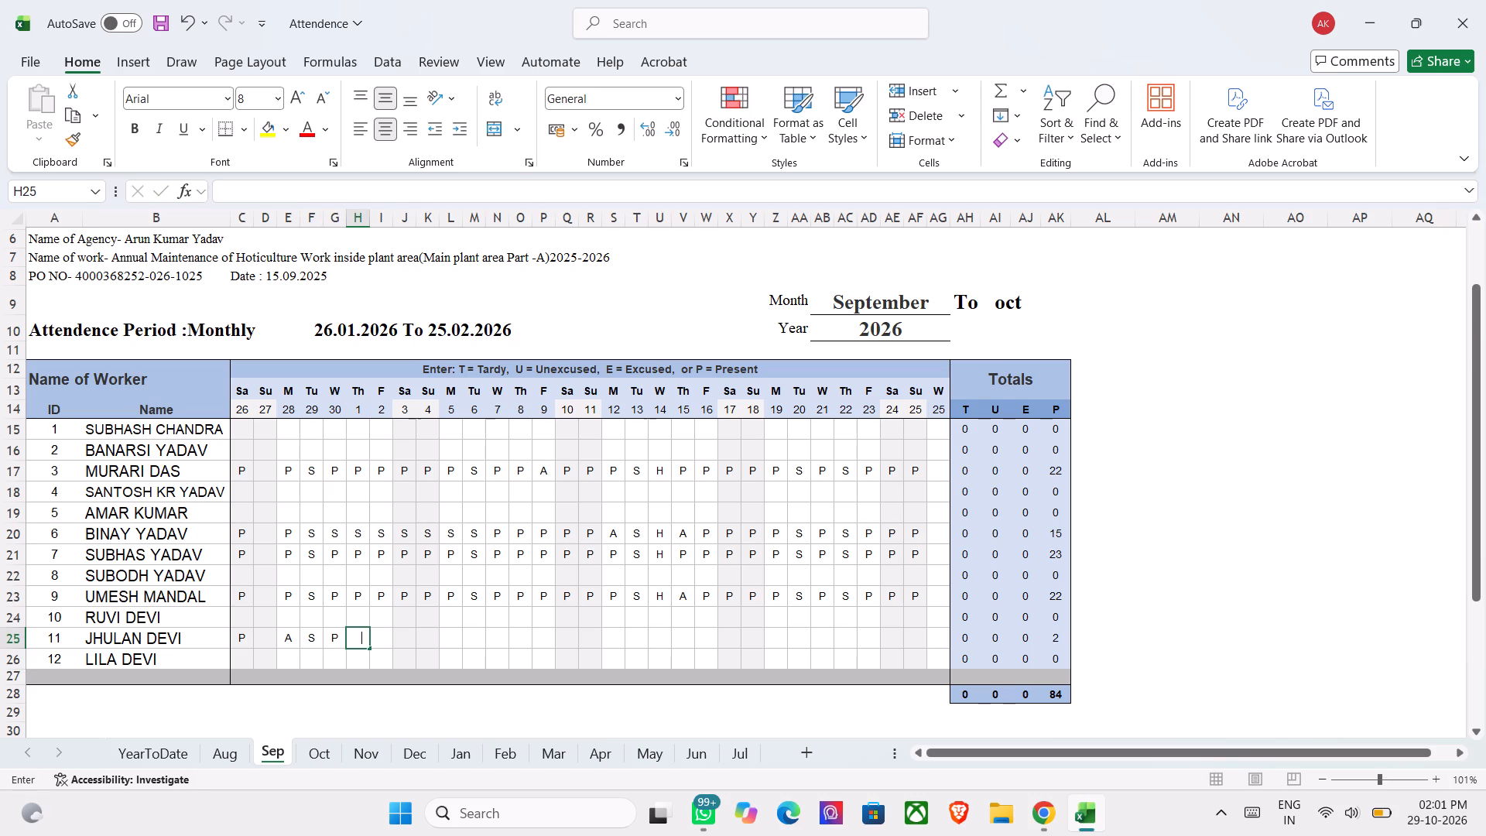
pyautogui.press('Right')
pyautogui.press('p')
pyautogui.press('Right')
pyautogui.press('p')
pyautogui.press('Right')
pyautogui.press('p')
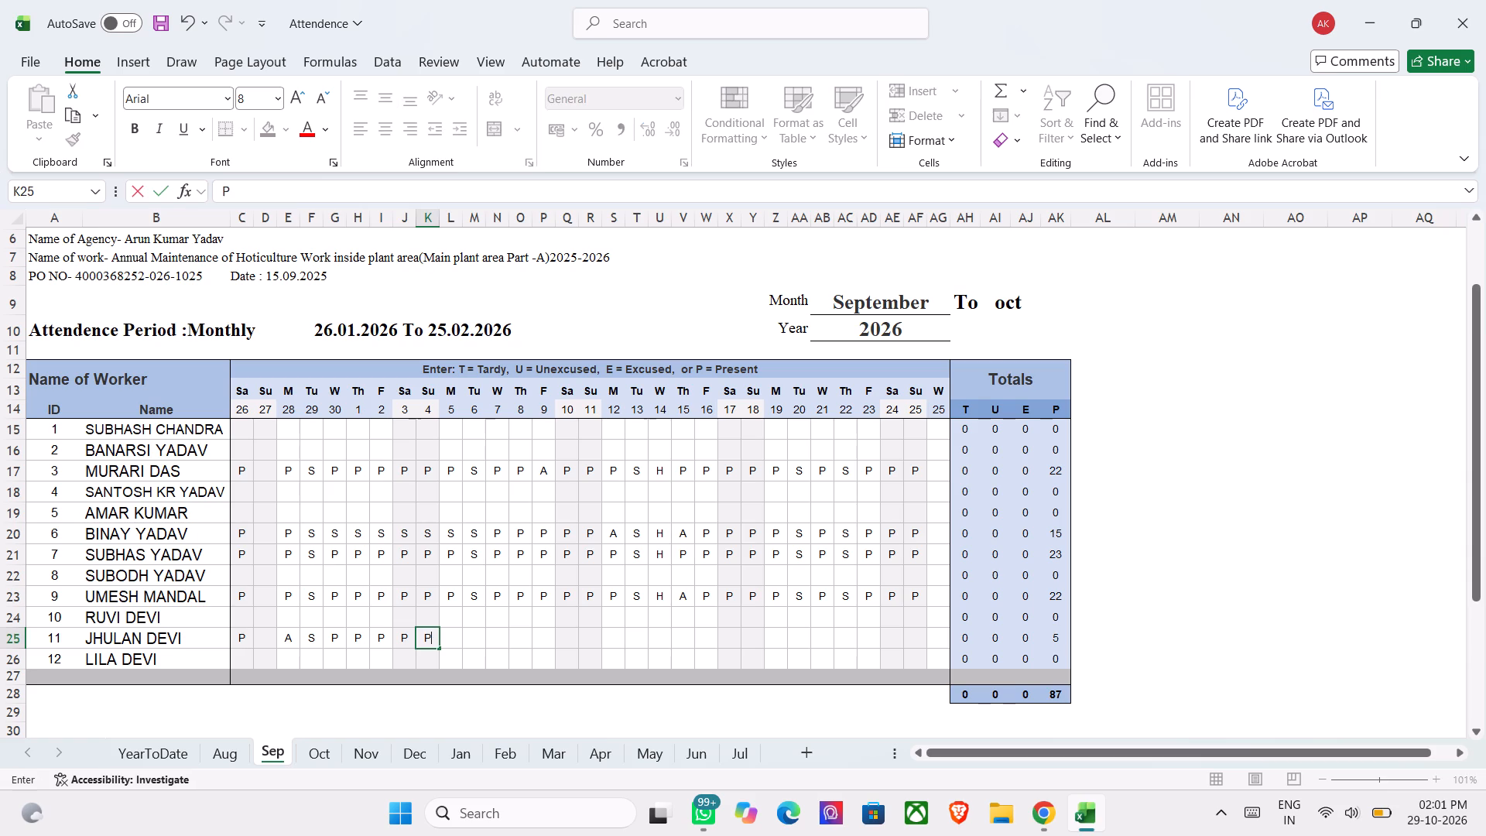
pyautogui.press('Right')
pyautogui.press('p')
pyautogui.press('Right')
pyautogui.press('s')
pyautogui.press('Right')
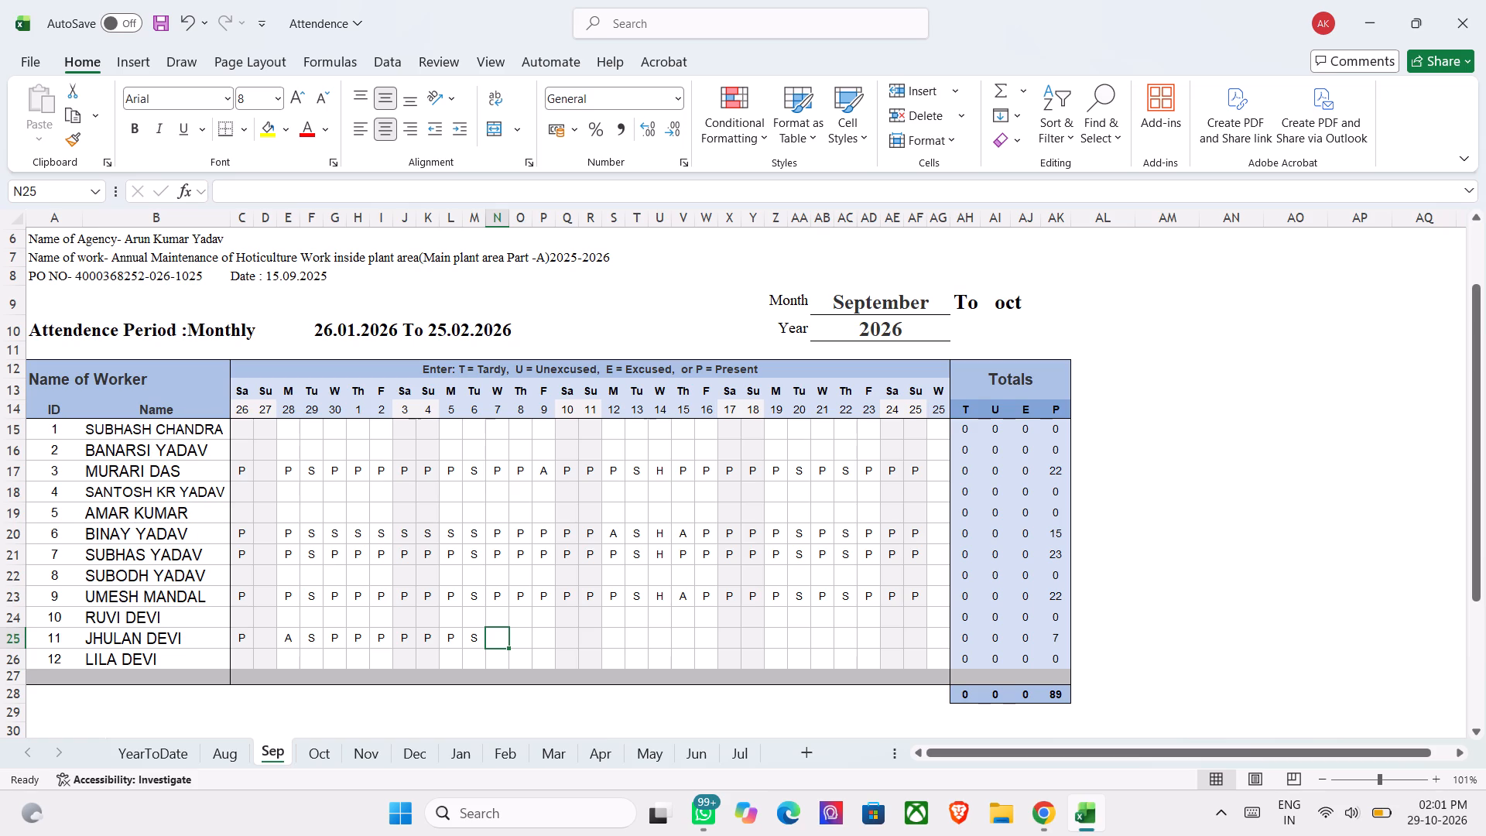
# Mark worker ID 11's attendance as P for every day from Wednesday the 7th through Monday the 12th.
pyautogui.press('p')
pyautogui.press('Right')
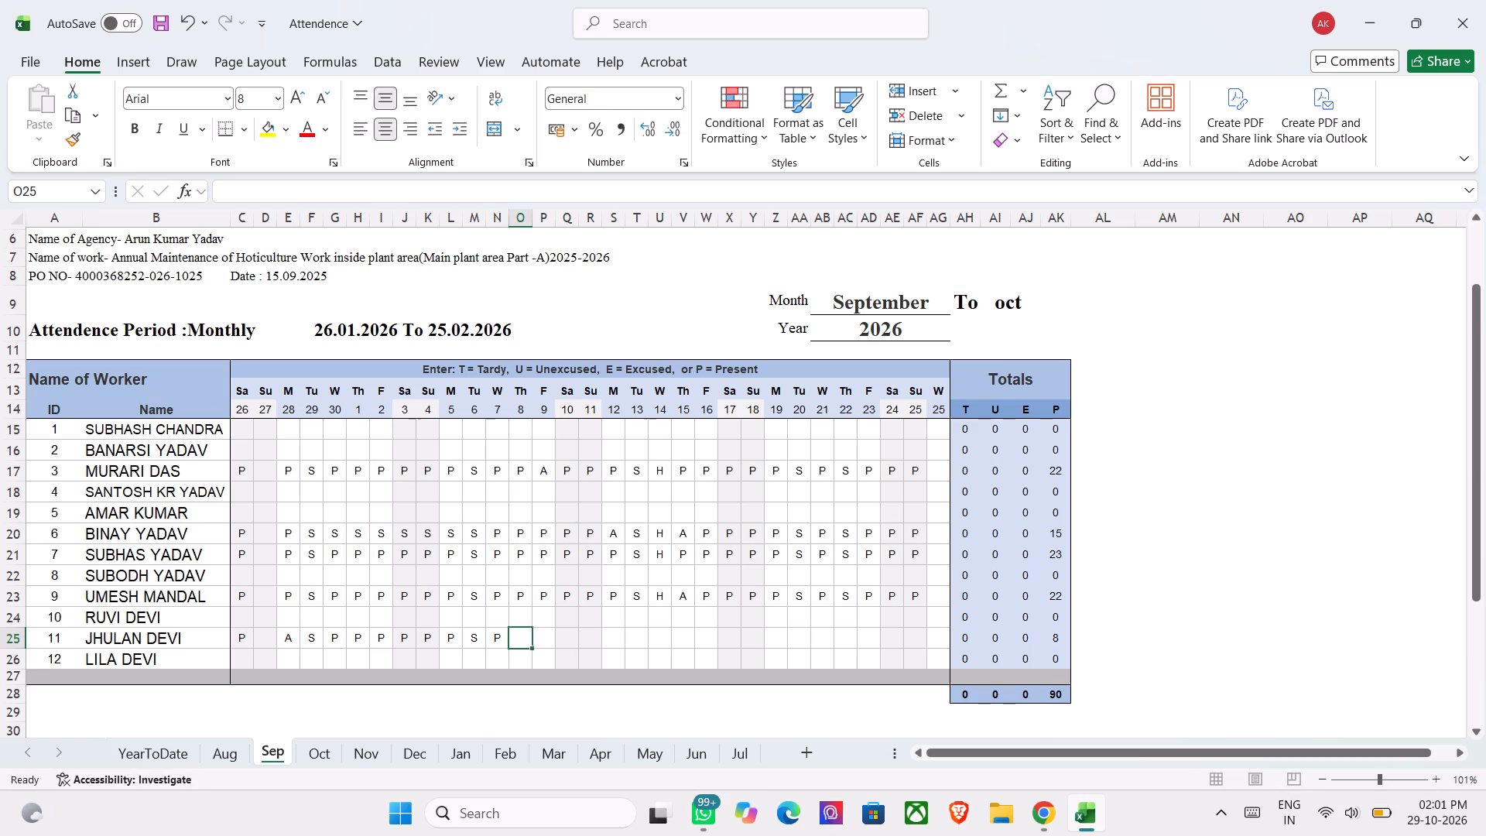
pyautogui.press('p')
pyautogui.press('Right')
pyautogui.press('p')
pyautogui.press('Right')
pyautogui.press('p')
pyautogui.press('Right')
pyautogui.press('p')
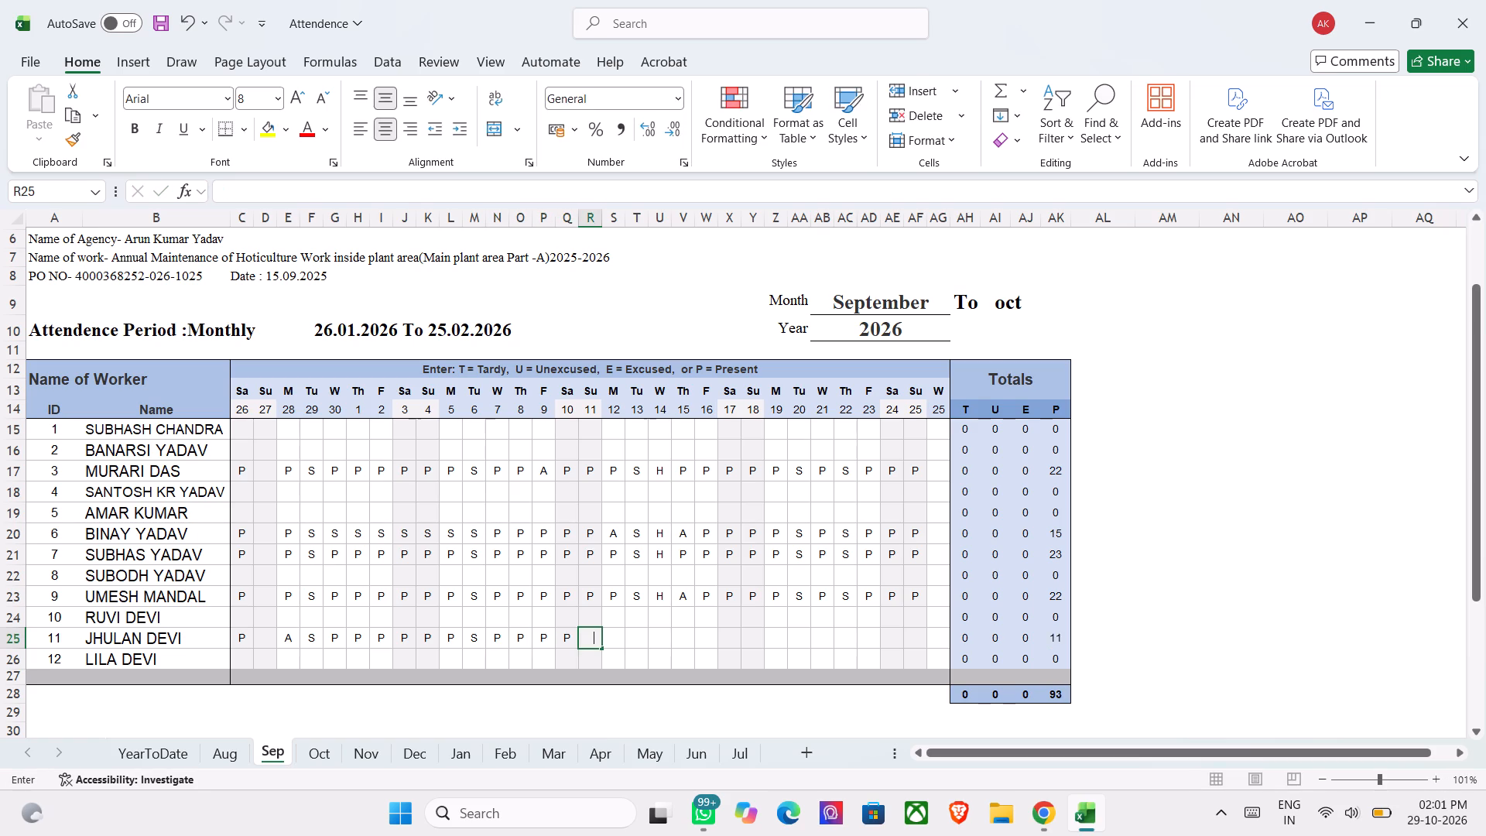
pyautogui.press('Right')
pyautogui.press('p')
pyautogui.press('Right')
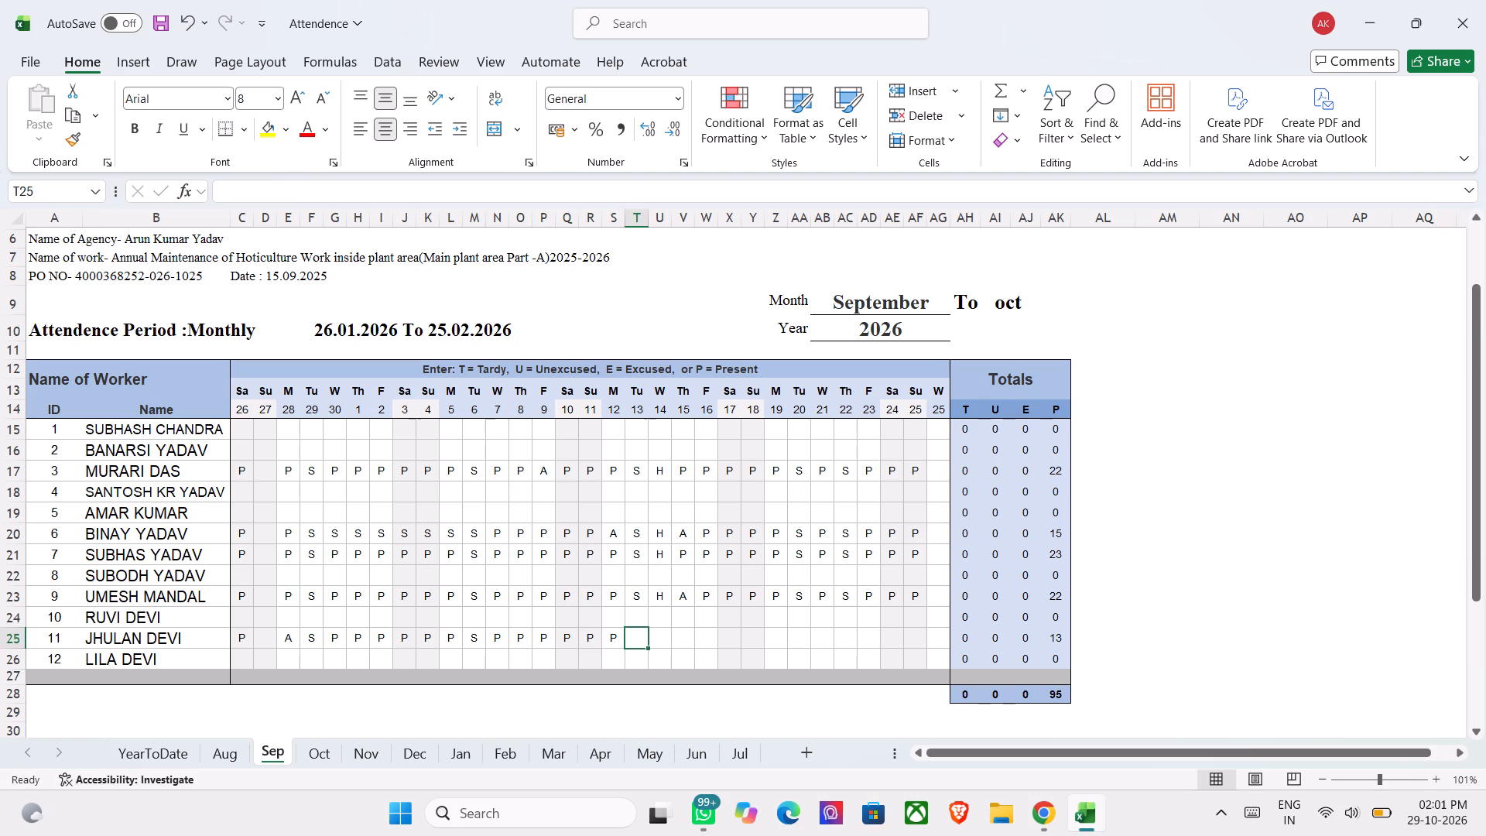
# Mark worker ID 11's attendance as S for Tuesday the 13th, H for Wednesday the 14th, and P from Thursday the 15th through Monday the 19th.
pyautogui.press('s')
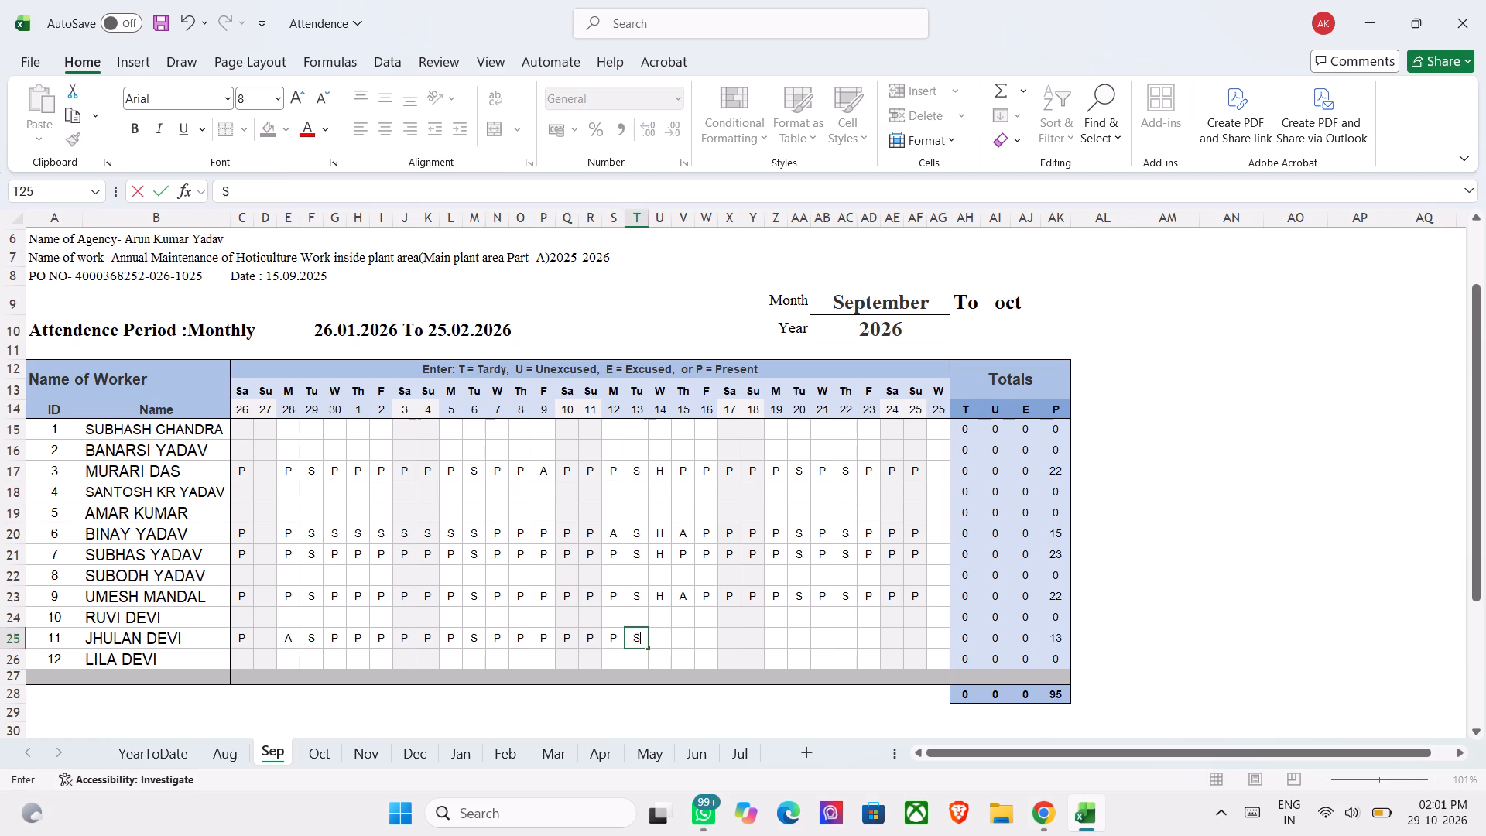
pyautogui.press('Right')
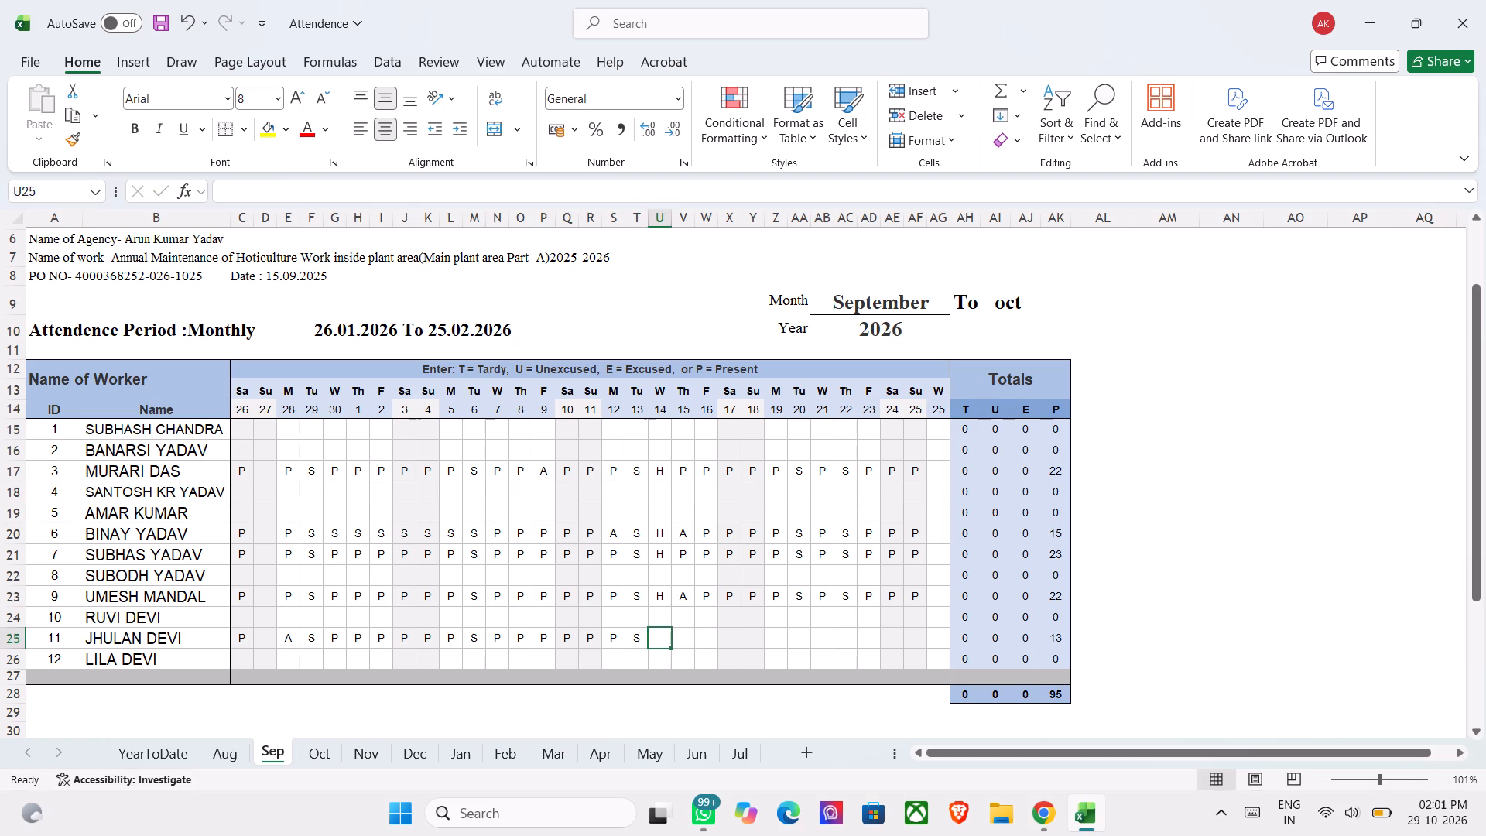
pyautogui.press('h')
pyautogui.press('Right')
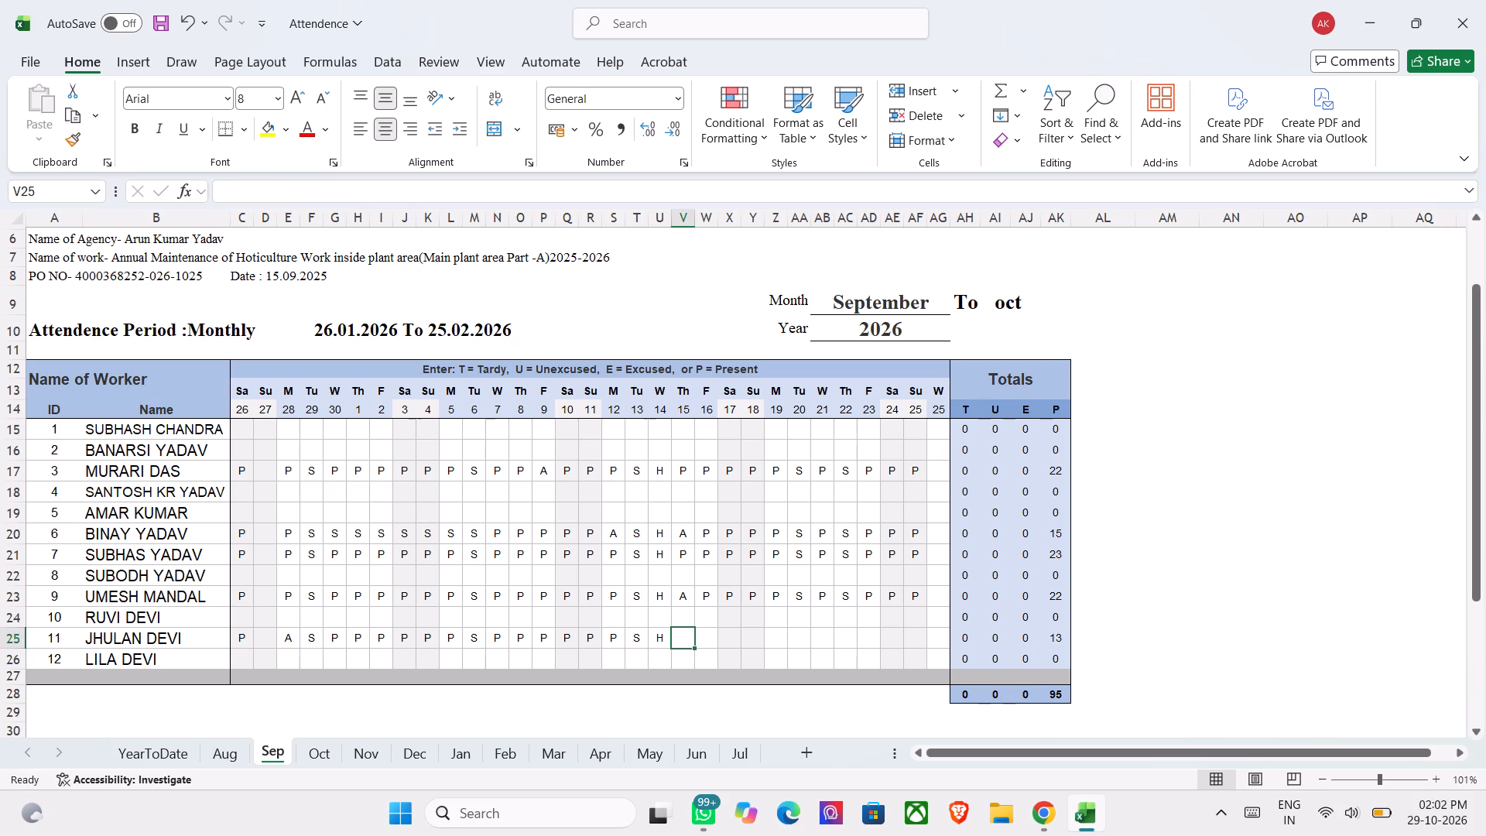
pyautogui.press('p')
pyautogui.press('Right')
pyautogui.press('p')
pyautogui.press('Right')
pyautogui.press('p')
pyautogui.press('Right')
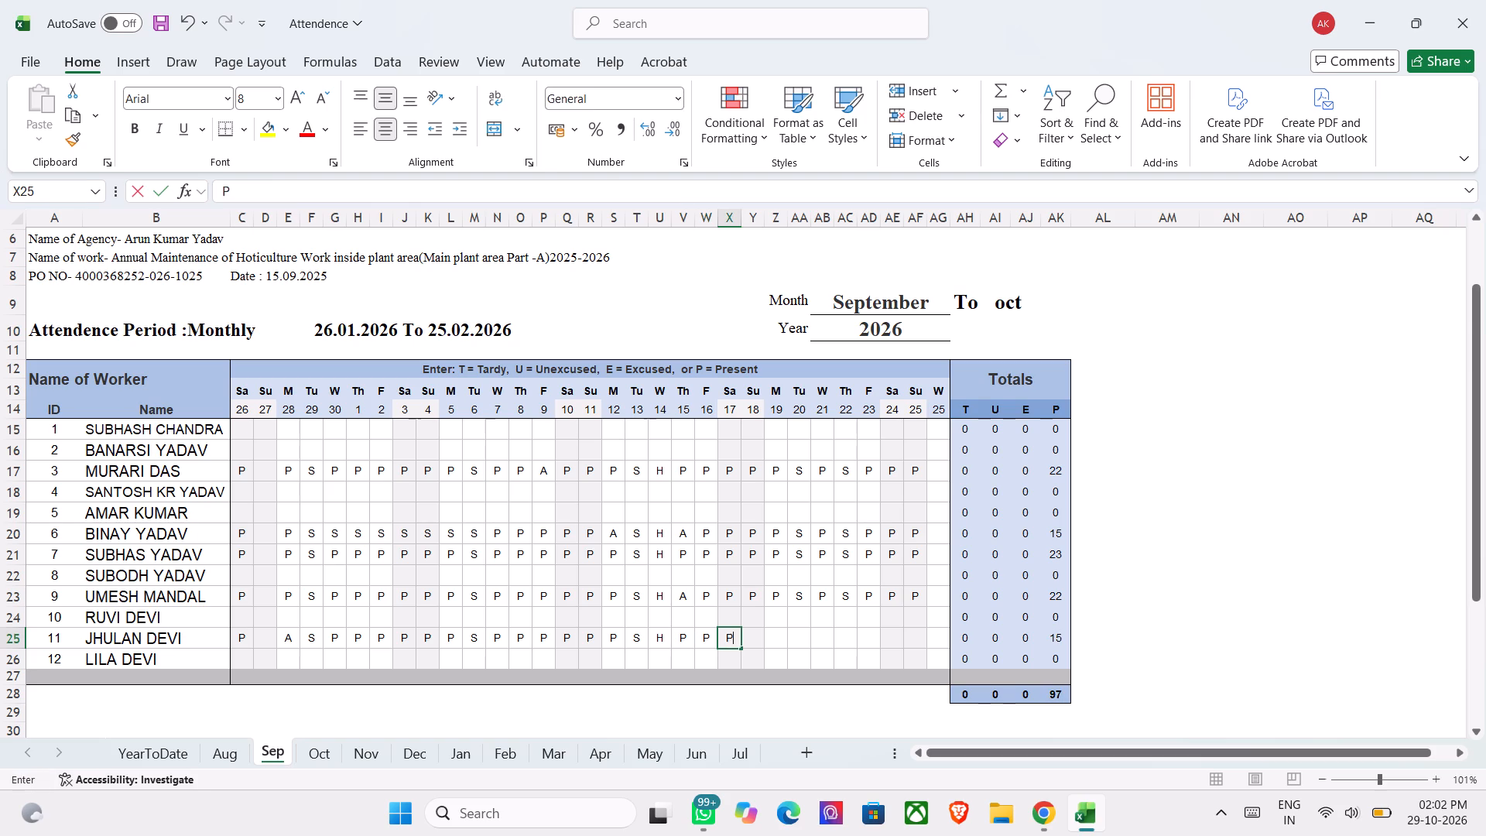
pyautogui.press('p')
pyautogui.press('Right')
pyautogui.press('p')
pyautogui.press('Right')
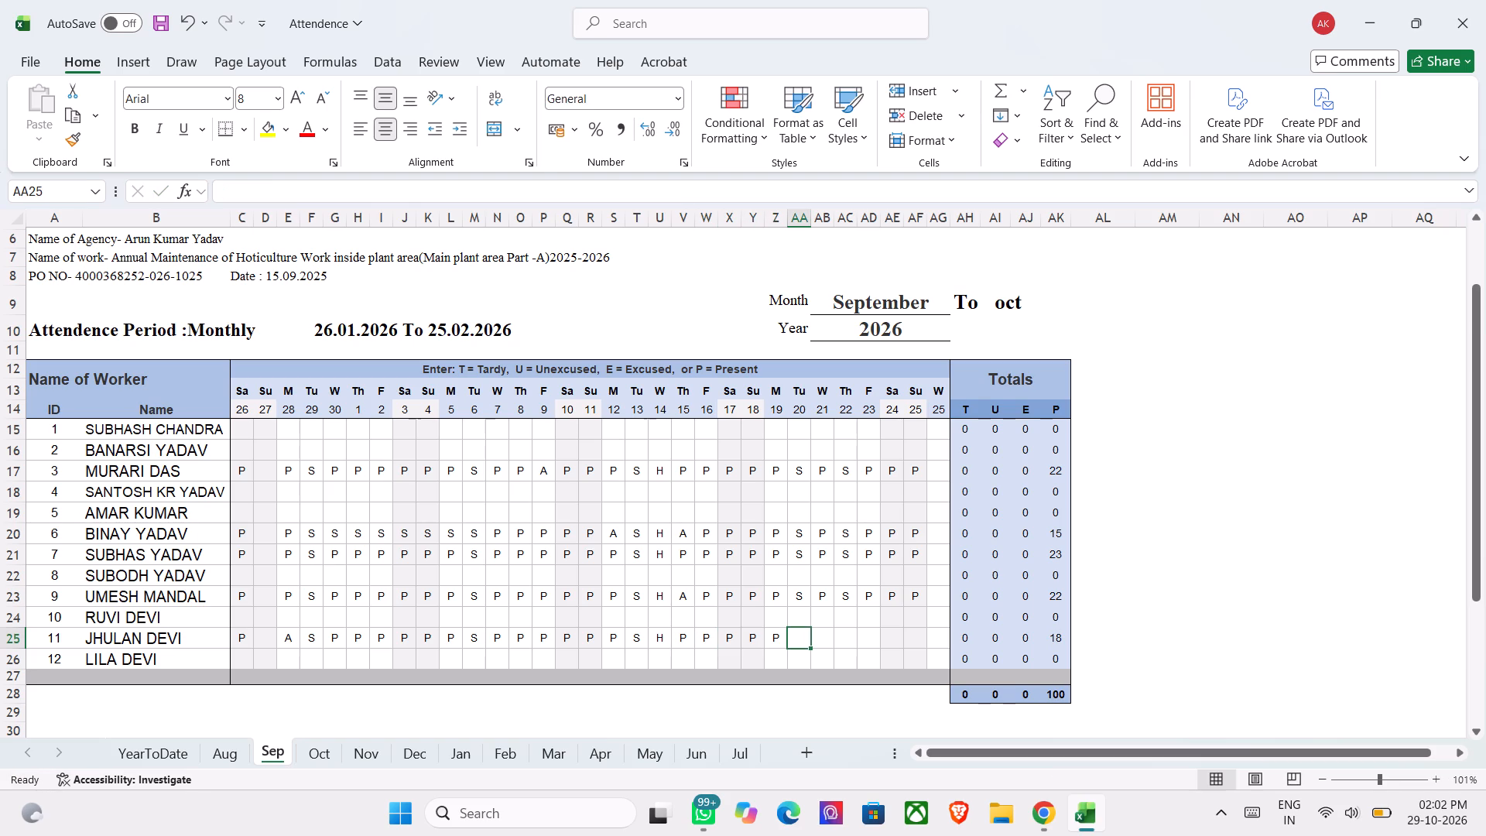
# Complete worker ID 11's row with S on the 20th, P on the 21st, S on the 22nd, and P from Friday the 23rd through Sunday the 25th.
pyautogui.press('s')
pyautogui.press('Right')
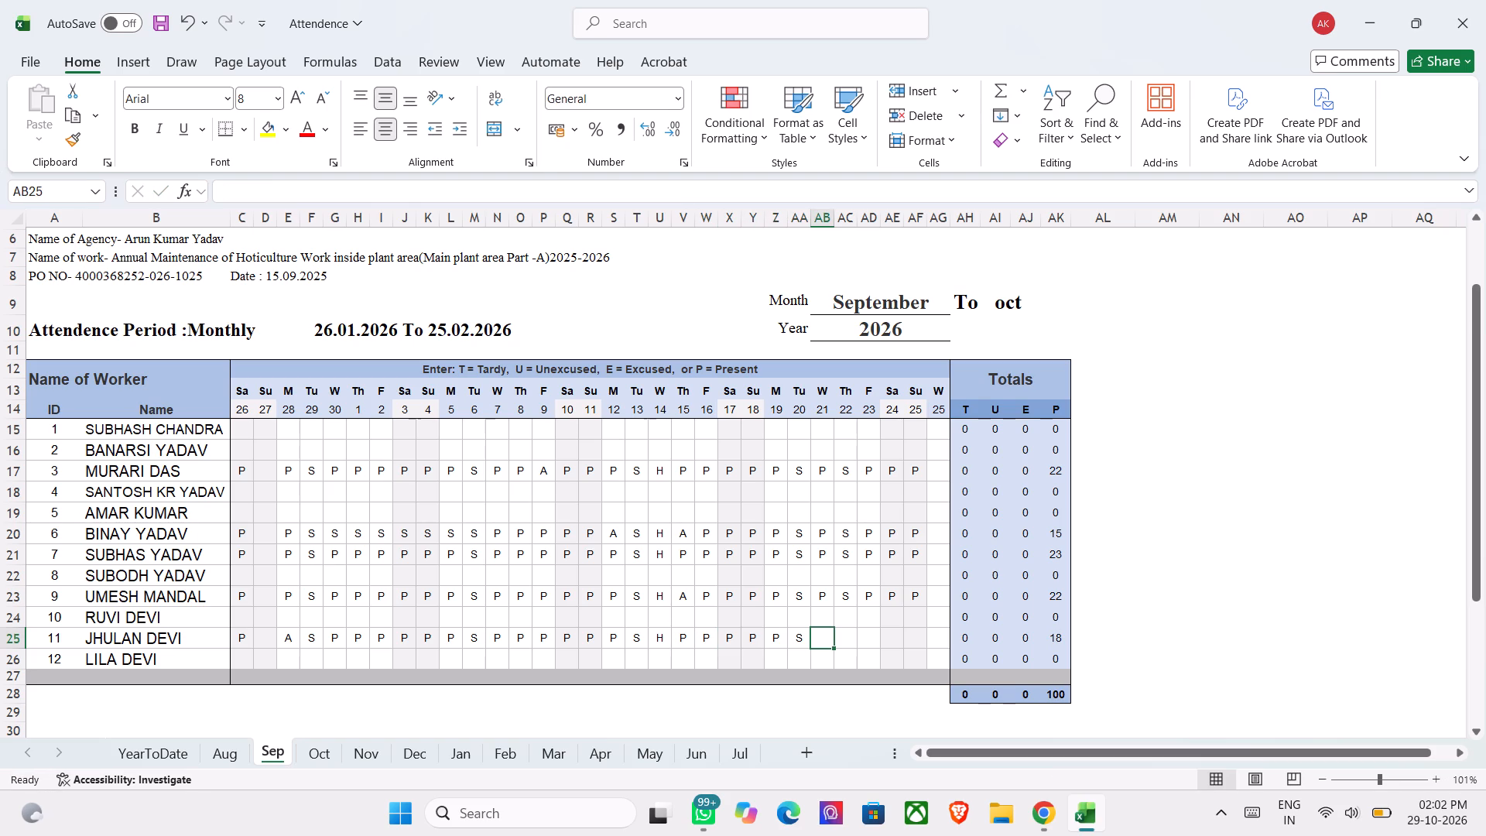
pyautogui.press('p')
pyautogui.press('Right')
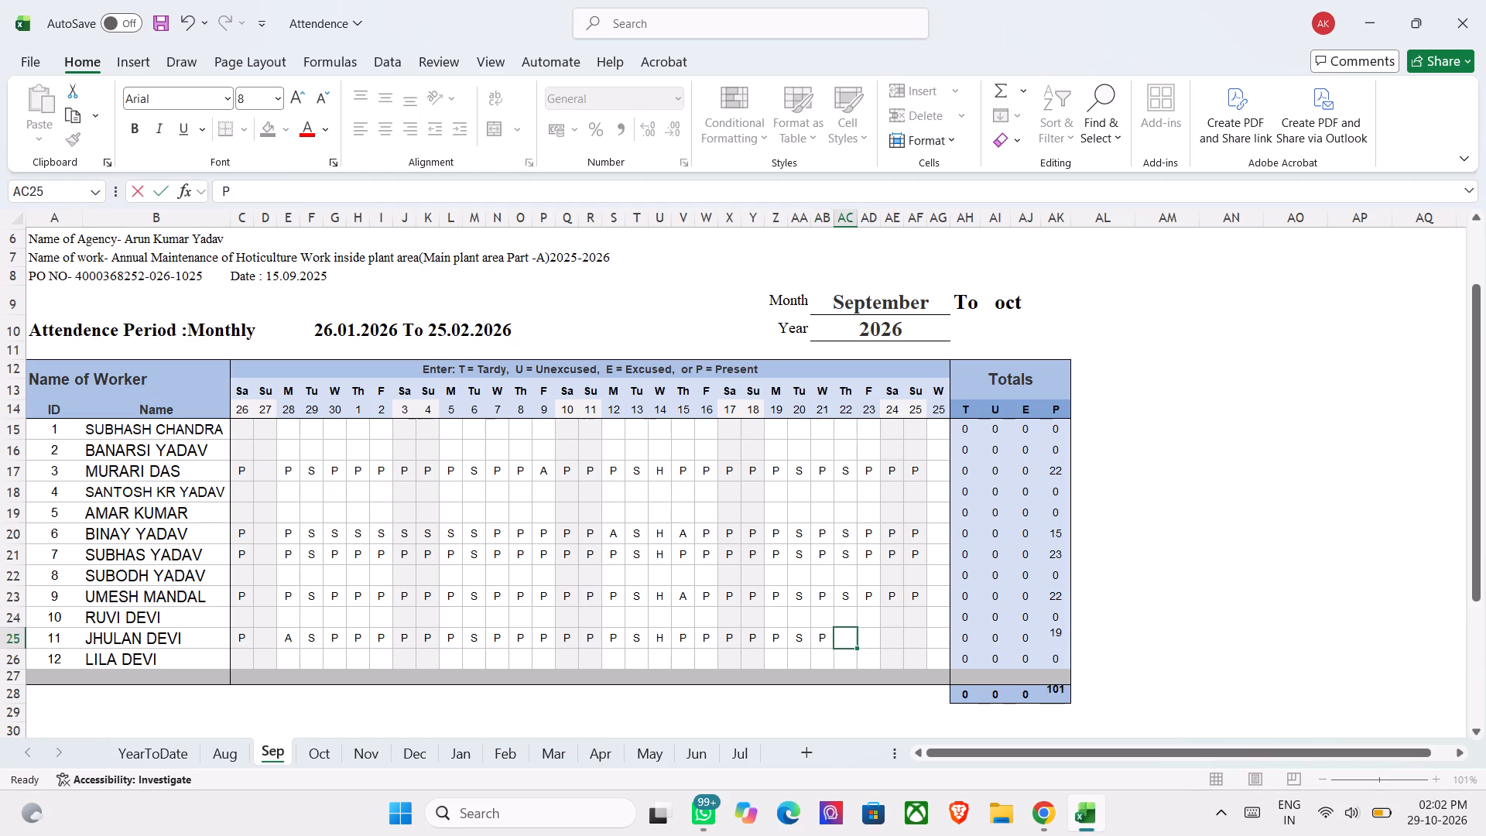
pyautogui.press('s')
pyautogui.press('Right')
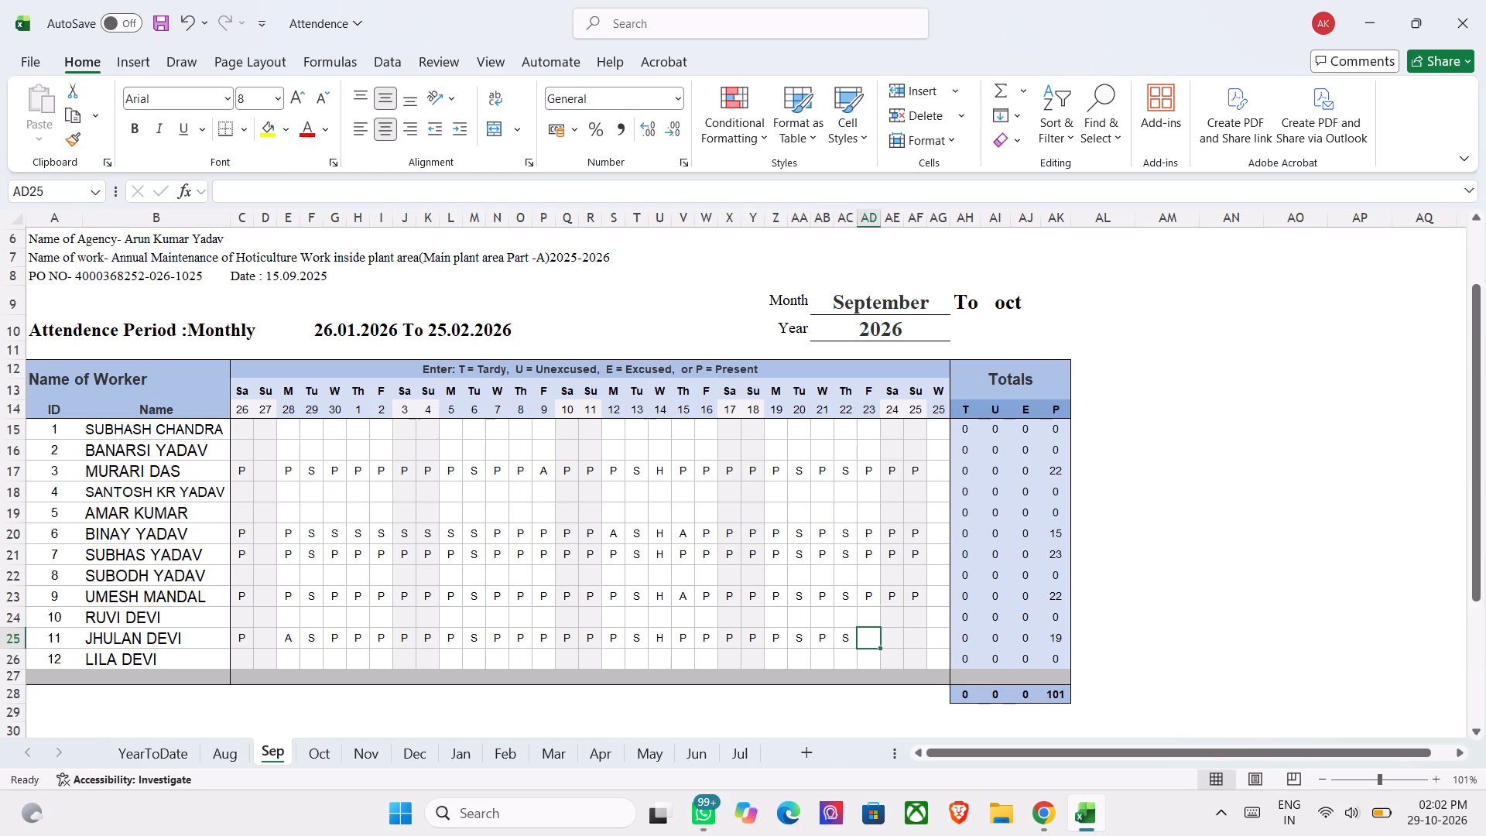
pyautogui.press('p')
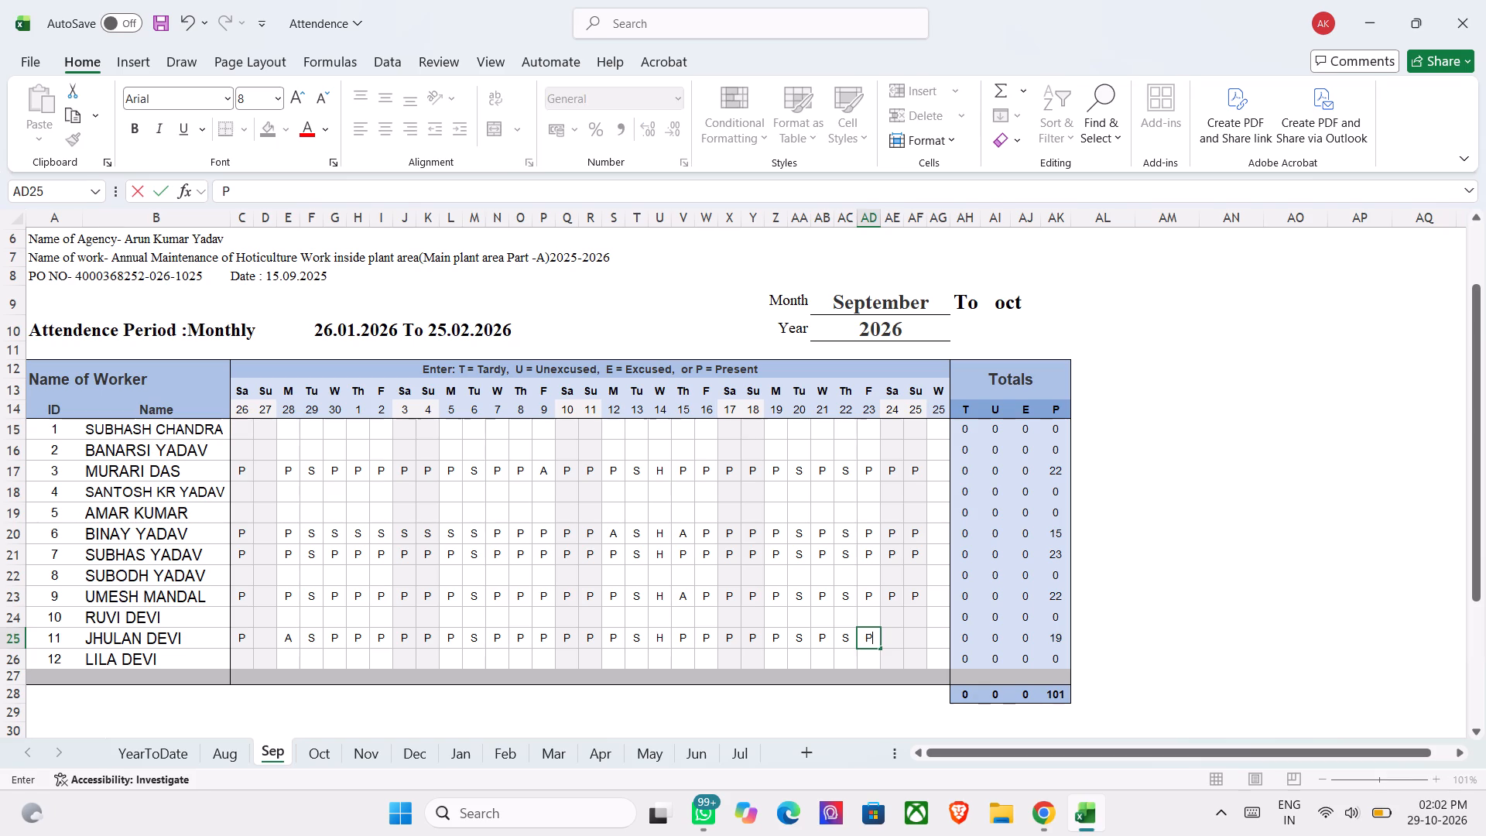
pyautogui.press('Right')
pyautogui.press('p')
pyautogui.press('Right')
pyautogui.press('p')
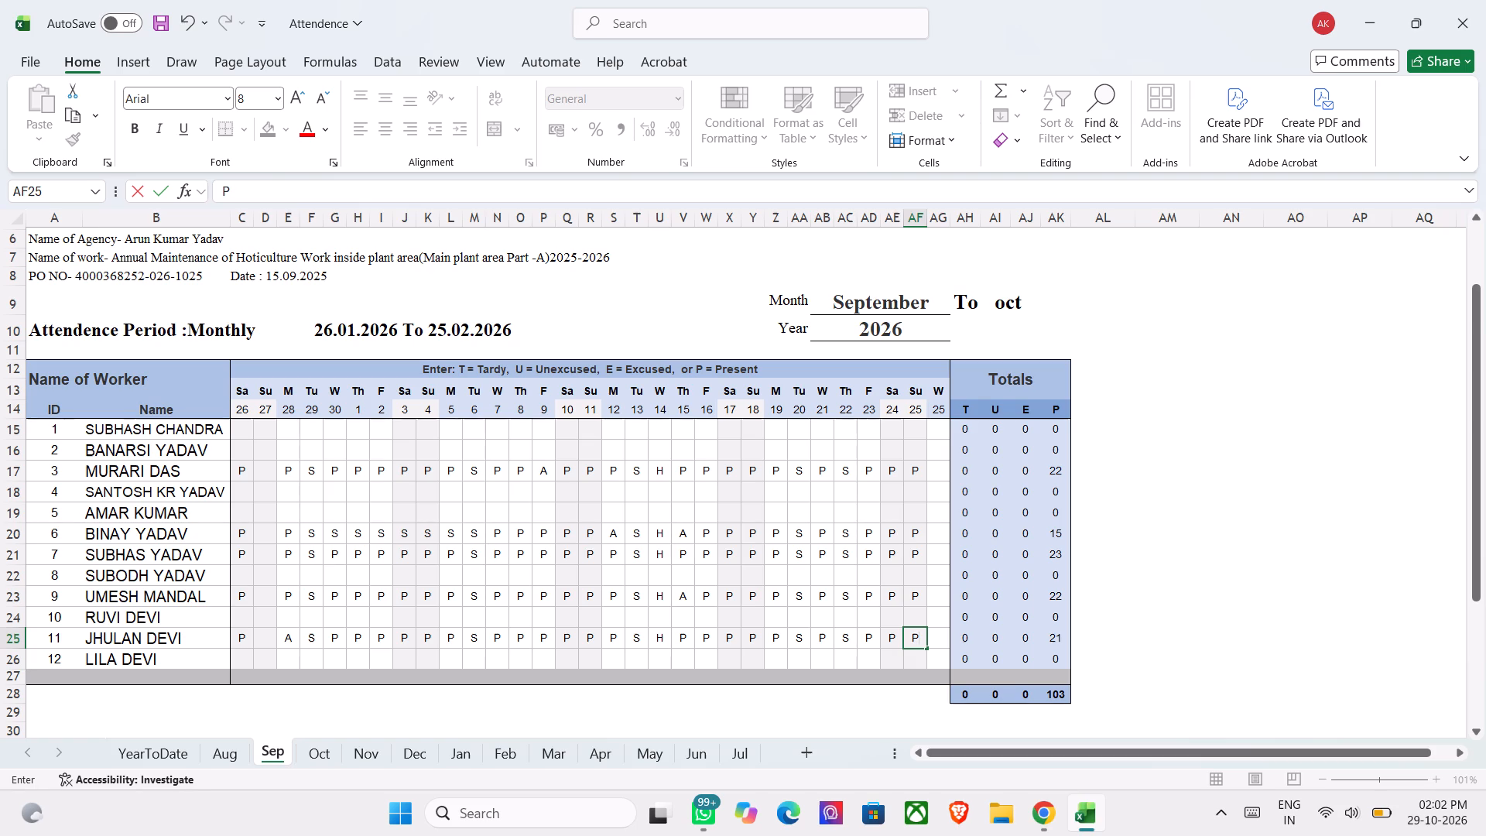
# Mark worker ID 10's attendance as P for Saturday the 26th, H for Sunday the 27th, A for Monday the 28th and S for Tuesday the 29th.
pyautogui.click(242, 619)
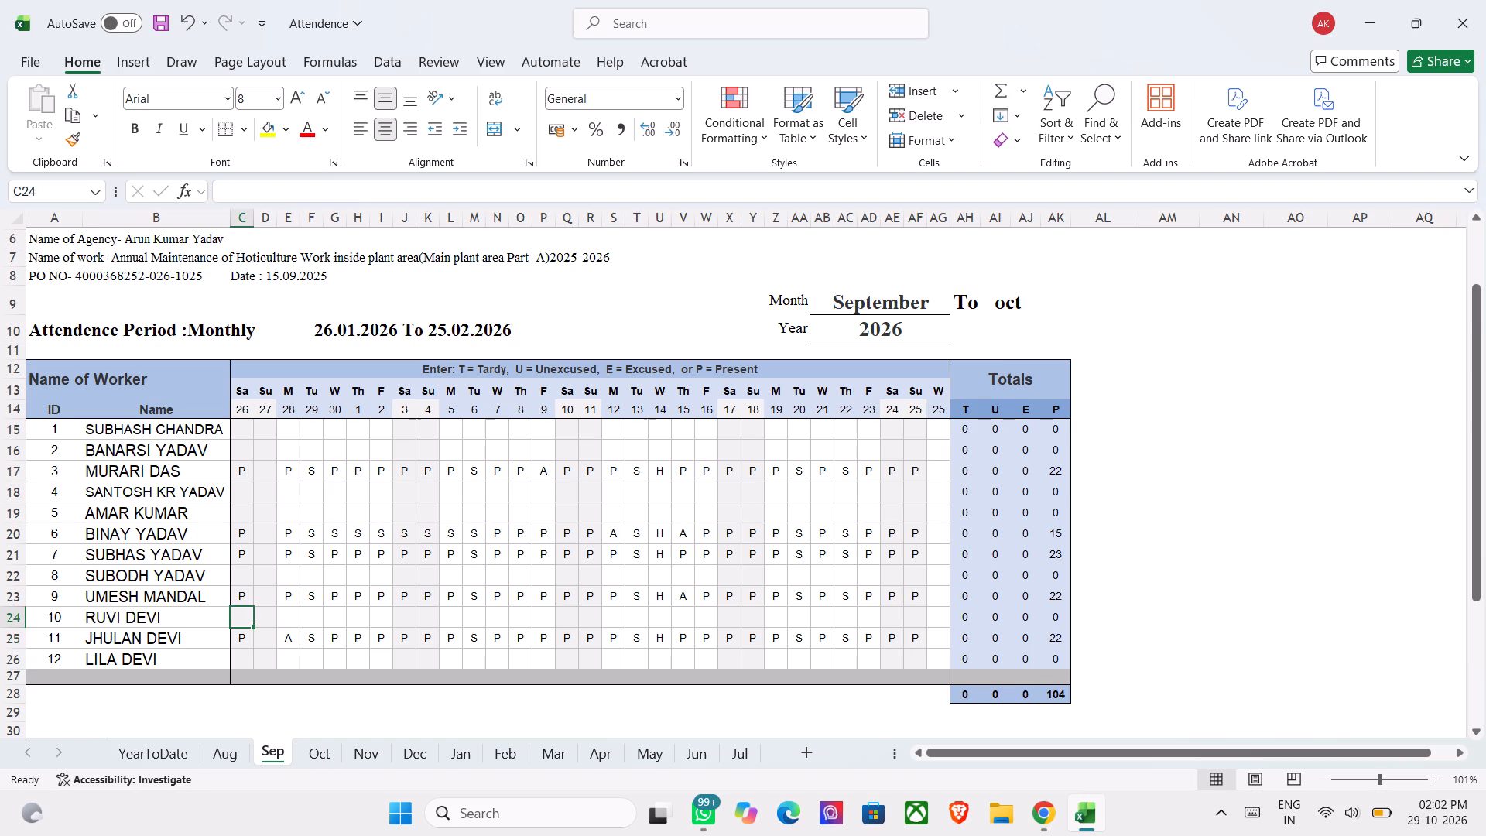
pyautogui.press('p')
pyautogui.press('Right')
pyautogui.press('h')
pyautogui.press('Right')
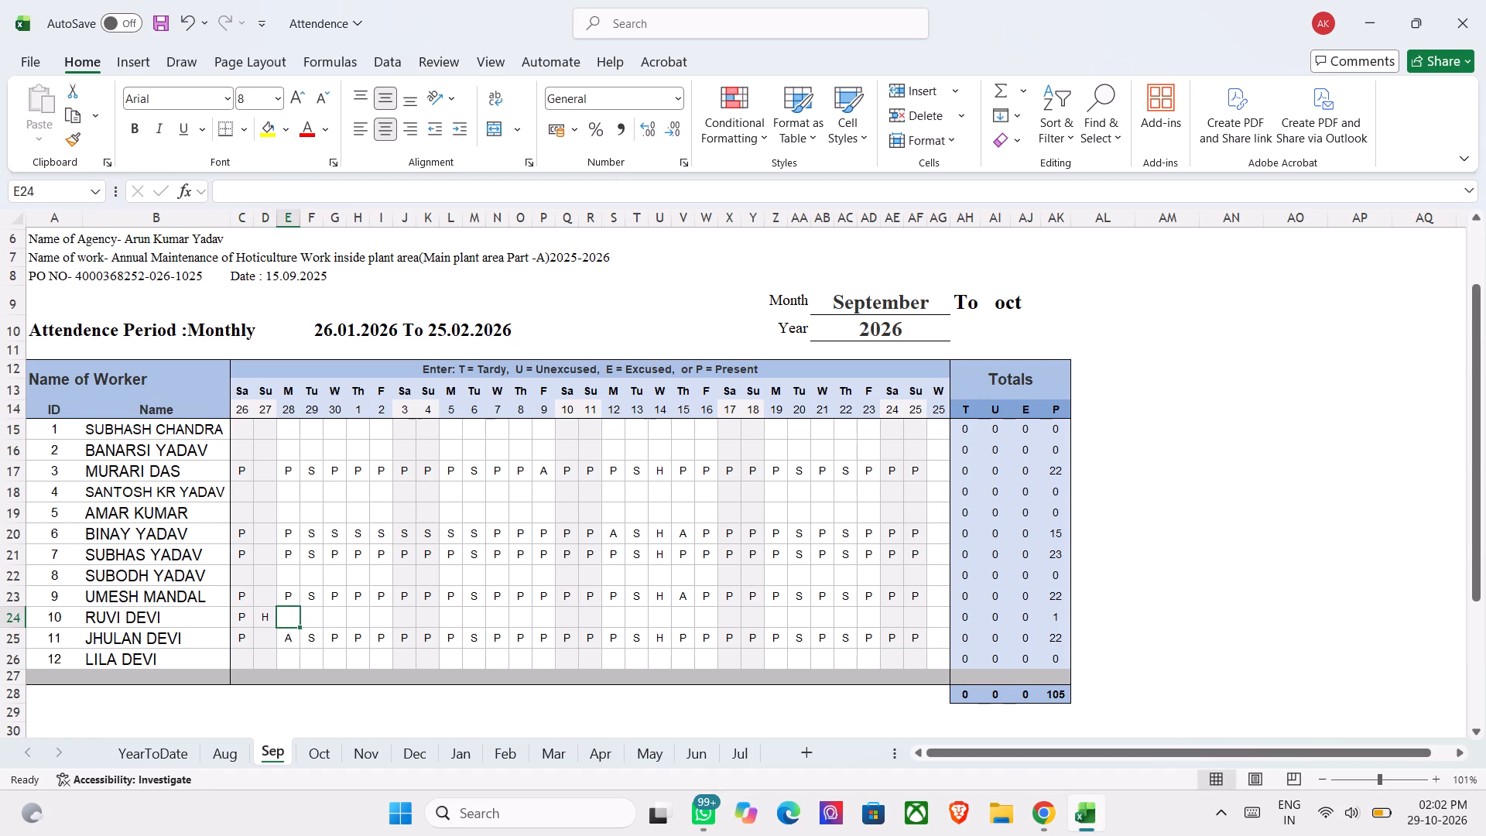
pyautogui.press('a')
pyautogui.press('Right')
pyautogui.press('s')
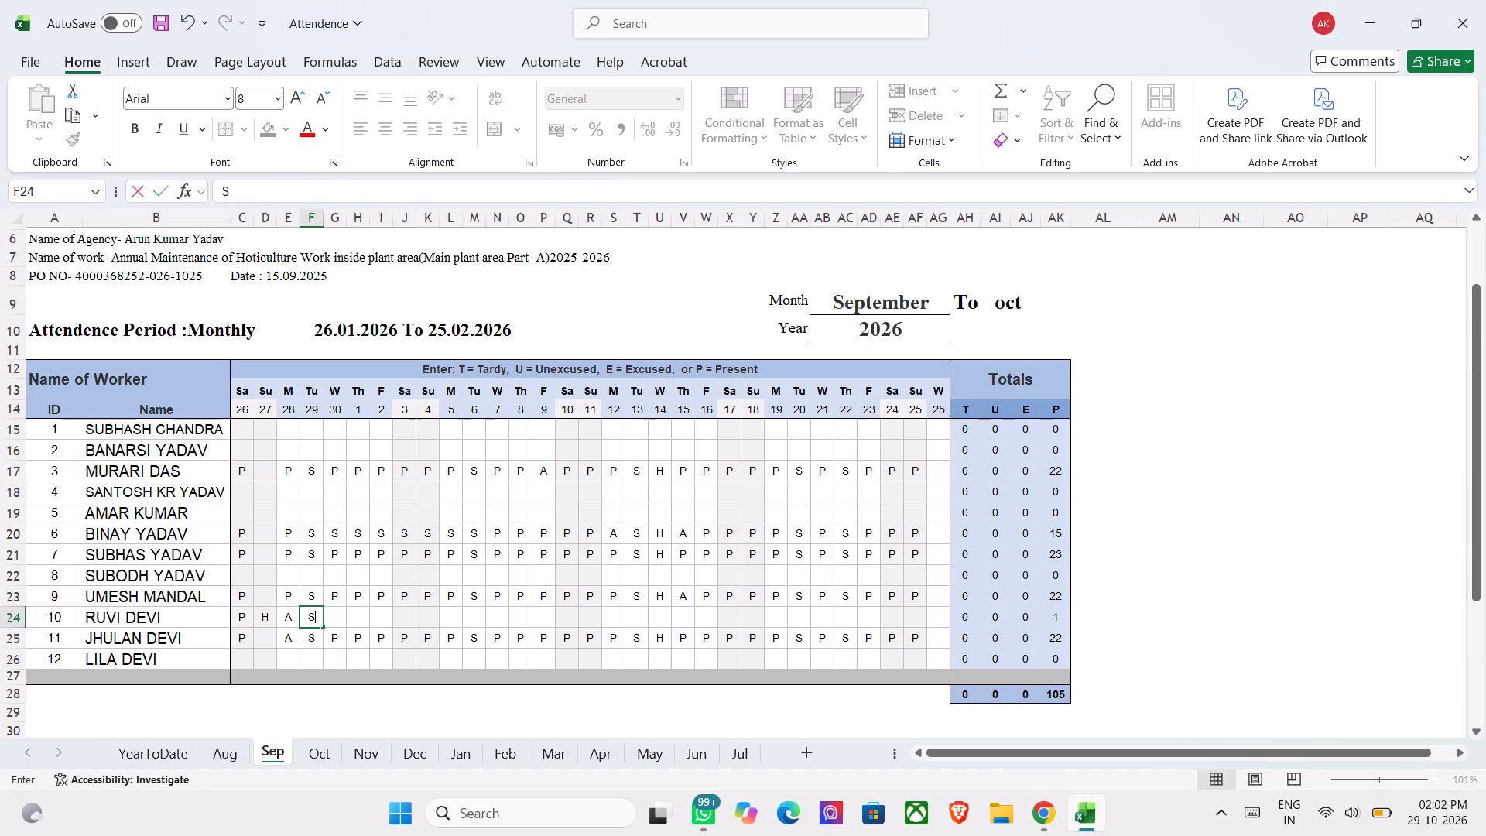
pyautogui.press('Right')
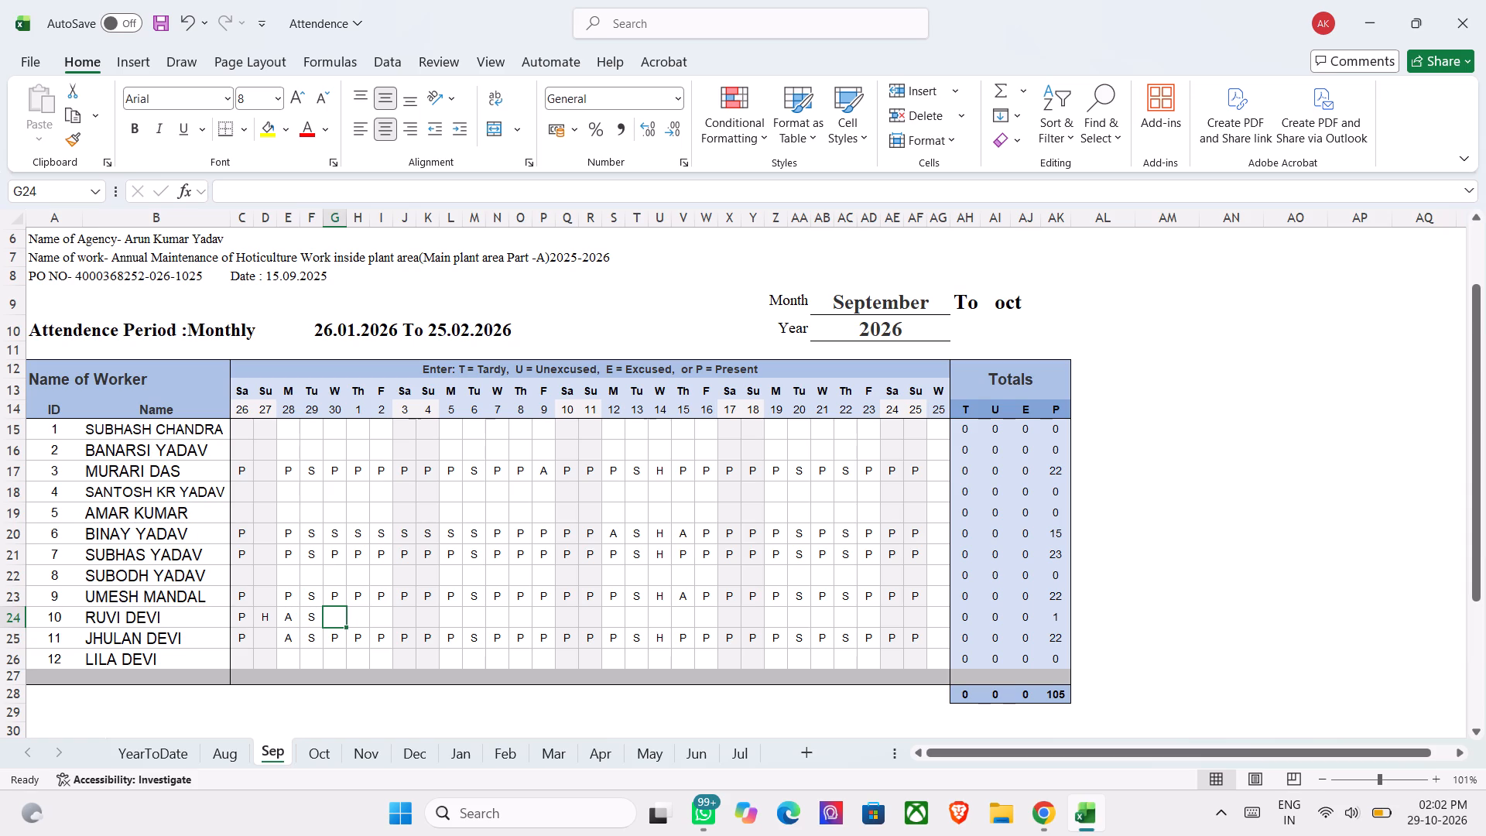
# Mark worker ID 10's attendance as P from Wednesday the 30th through Monday the 5th, and S for Tuesday the 6th.
pyautogui.press('p')
pyautogui.press('Right')
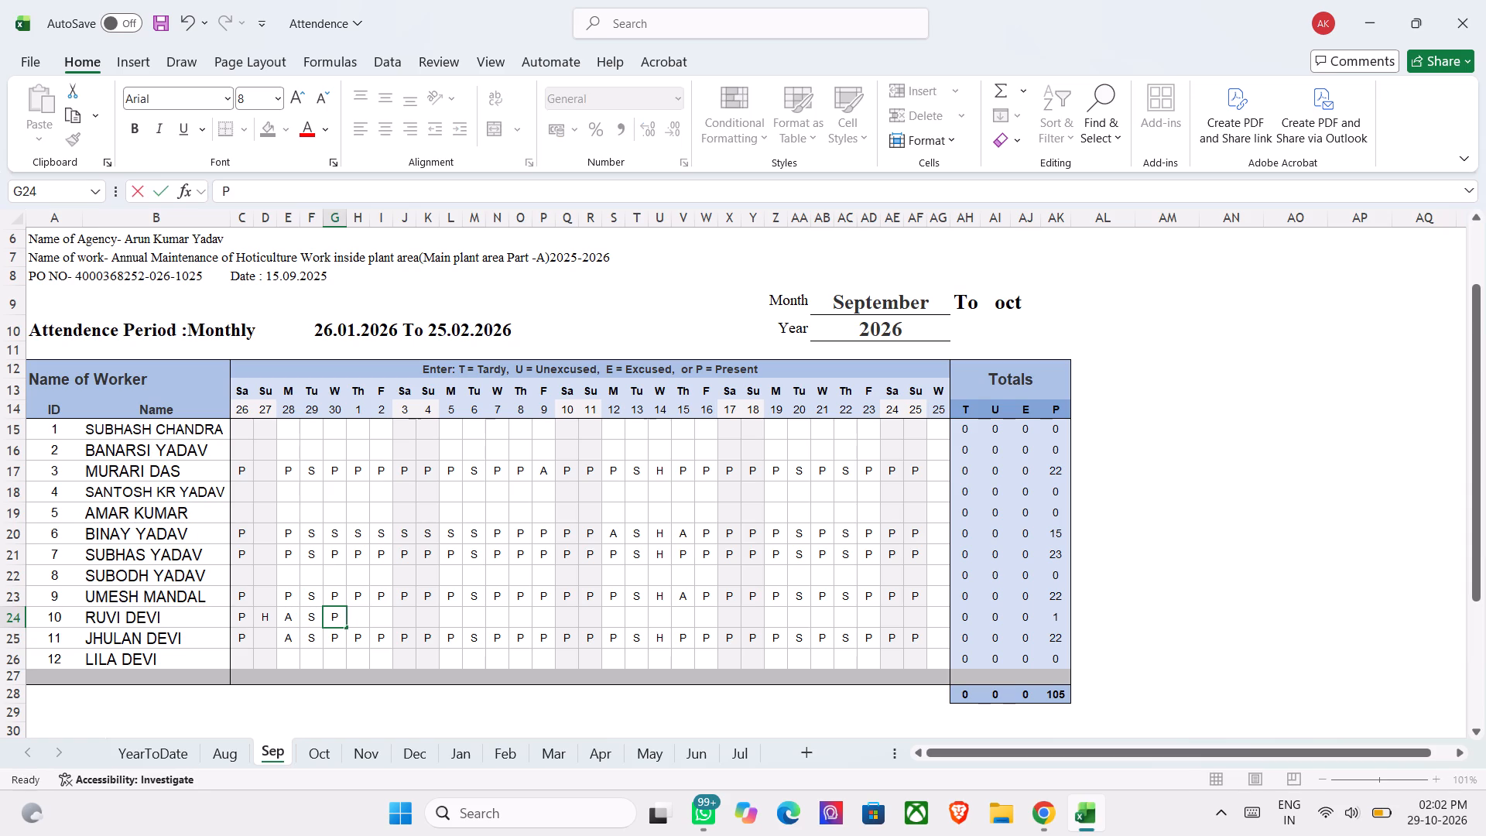
pyautogui.press('p')
pyautogui.press('Right')
pyautogui.press('p')
pyautogui.press('Right')
pyautogui.press('p')
pyautogui.press('Right')
pyautogui.press('p')
pyautogui.press('Right')
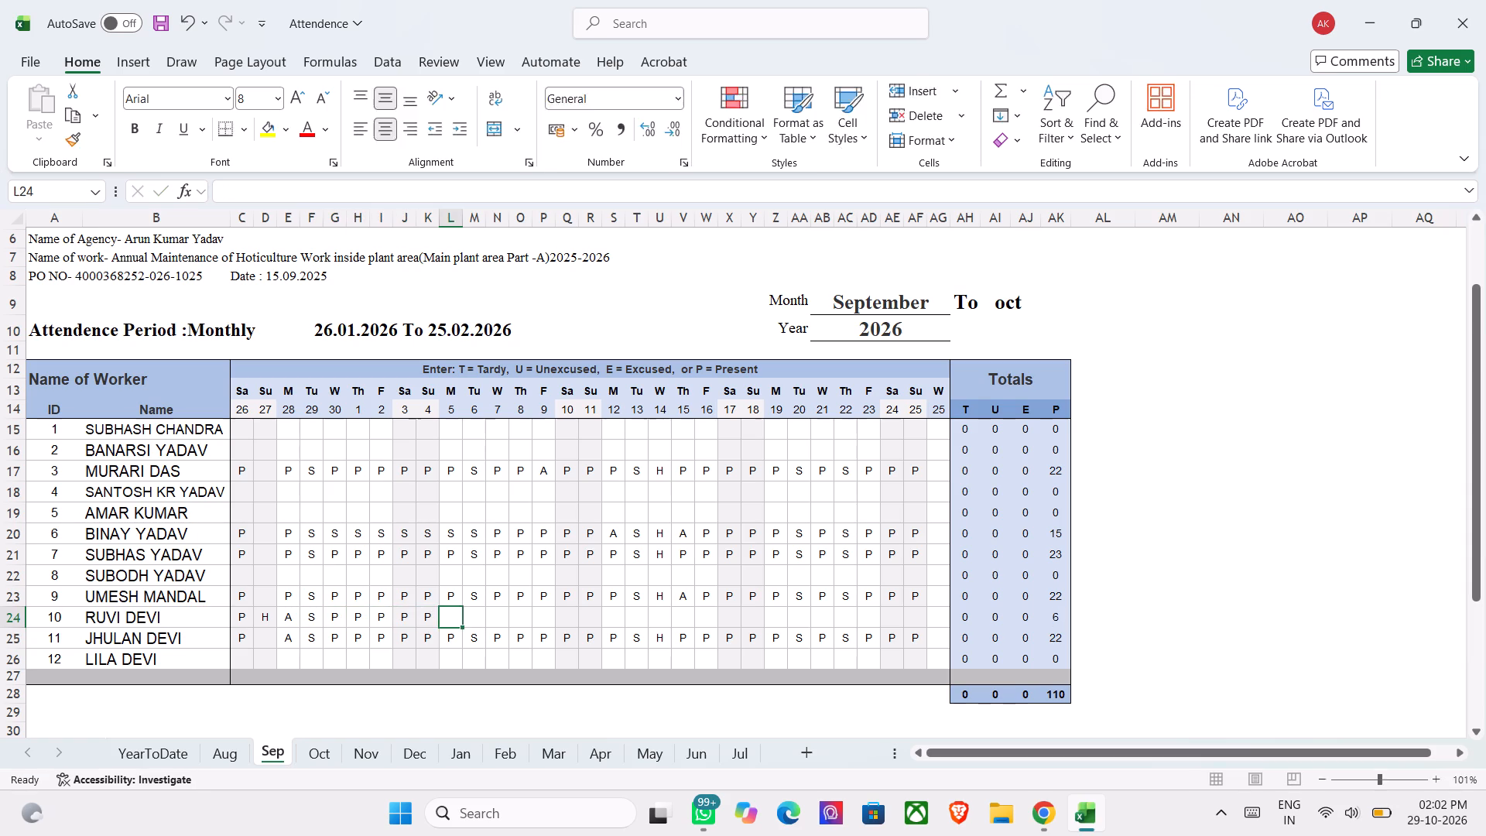
pyautogui.press('p')
pyautogui.press('Right')
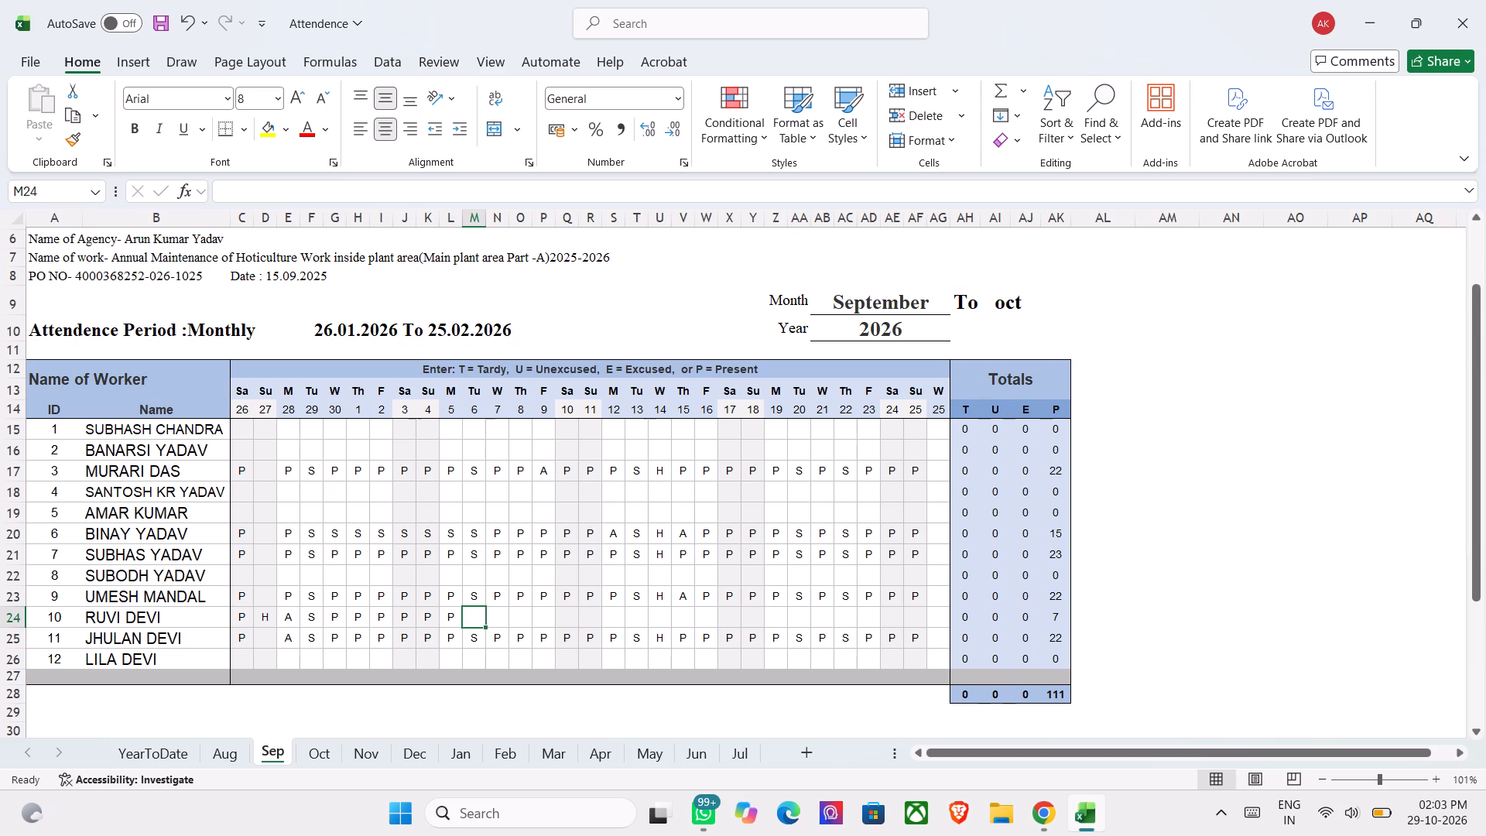
pyautogui.press('s')
pyautogui.press('p')
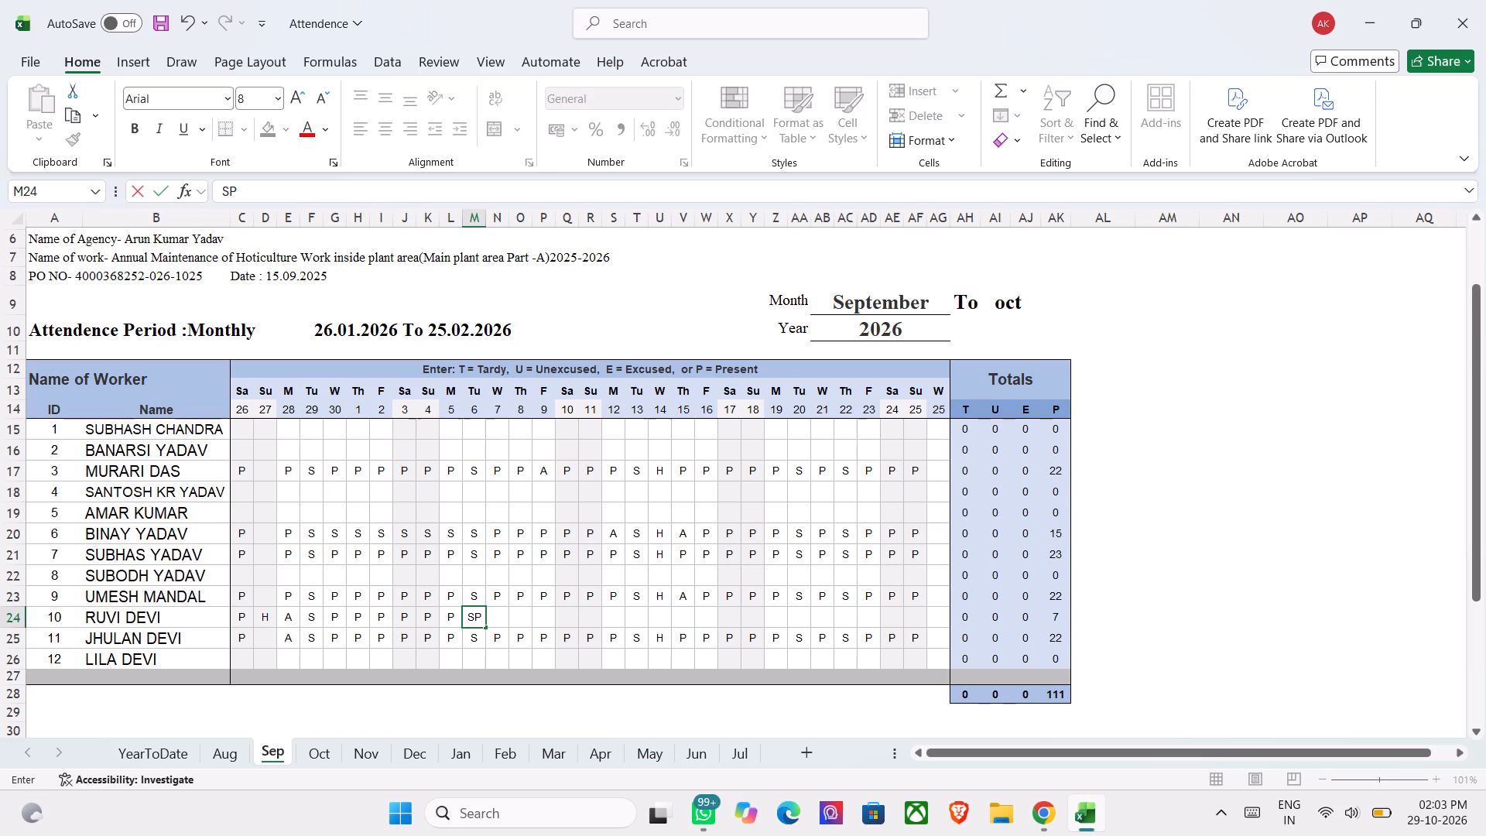
pyautogui.press('BackSpace')
pyautogui.press('Right')
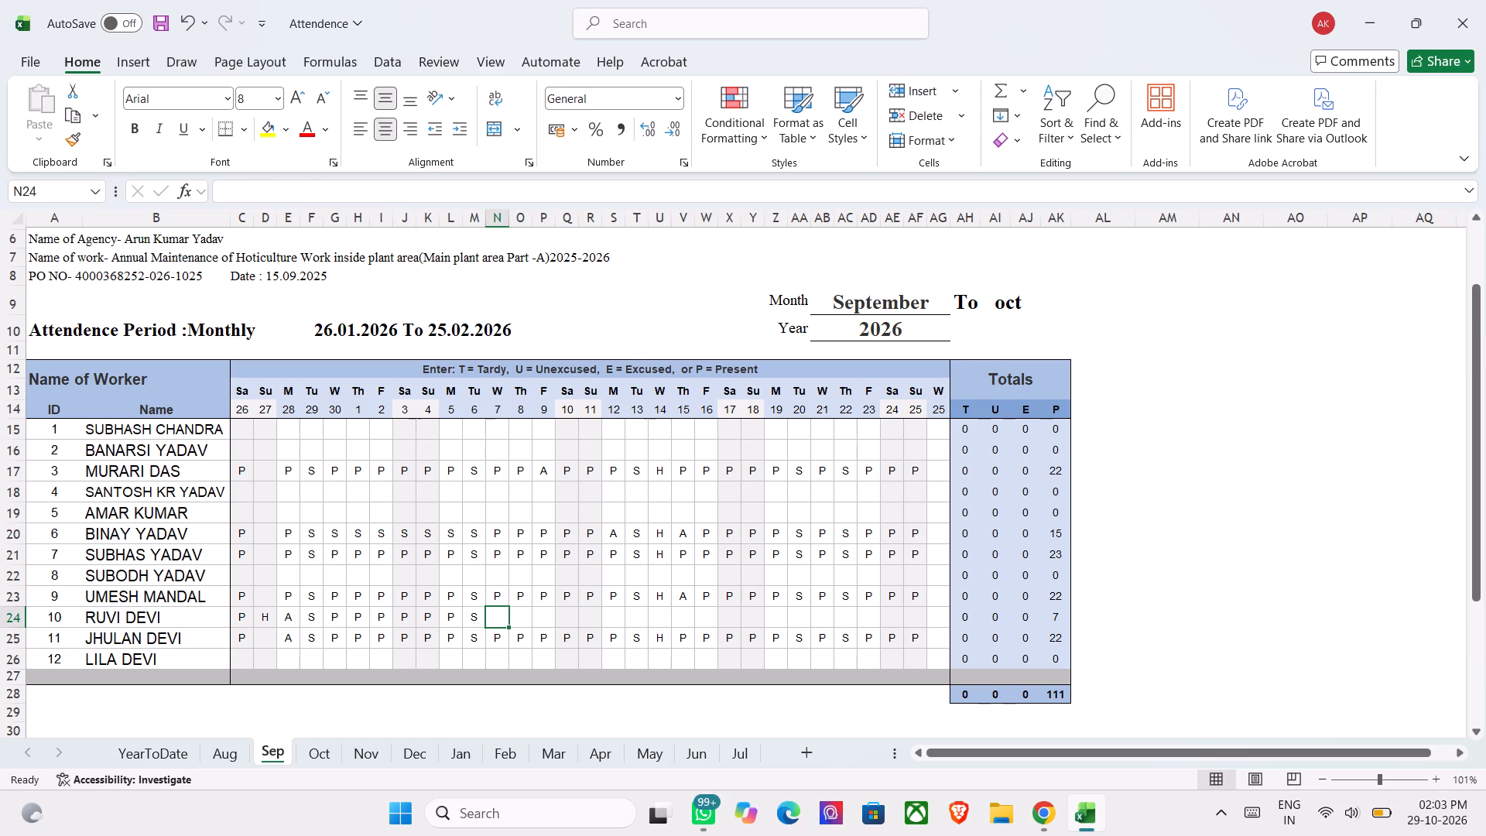
# Mark worker ID 10's attendance as P for every day from Wednesday the 7th through Monday the 12th.
pyautogui.press('p')
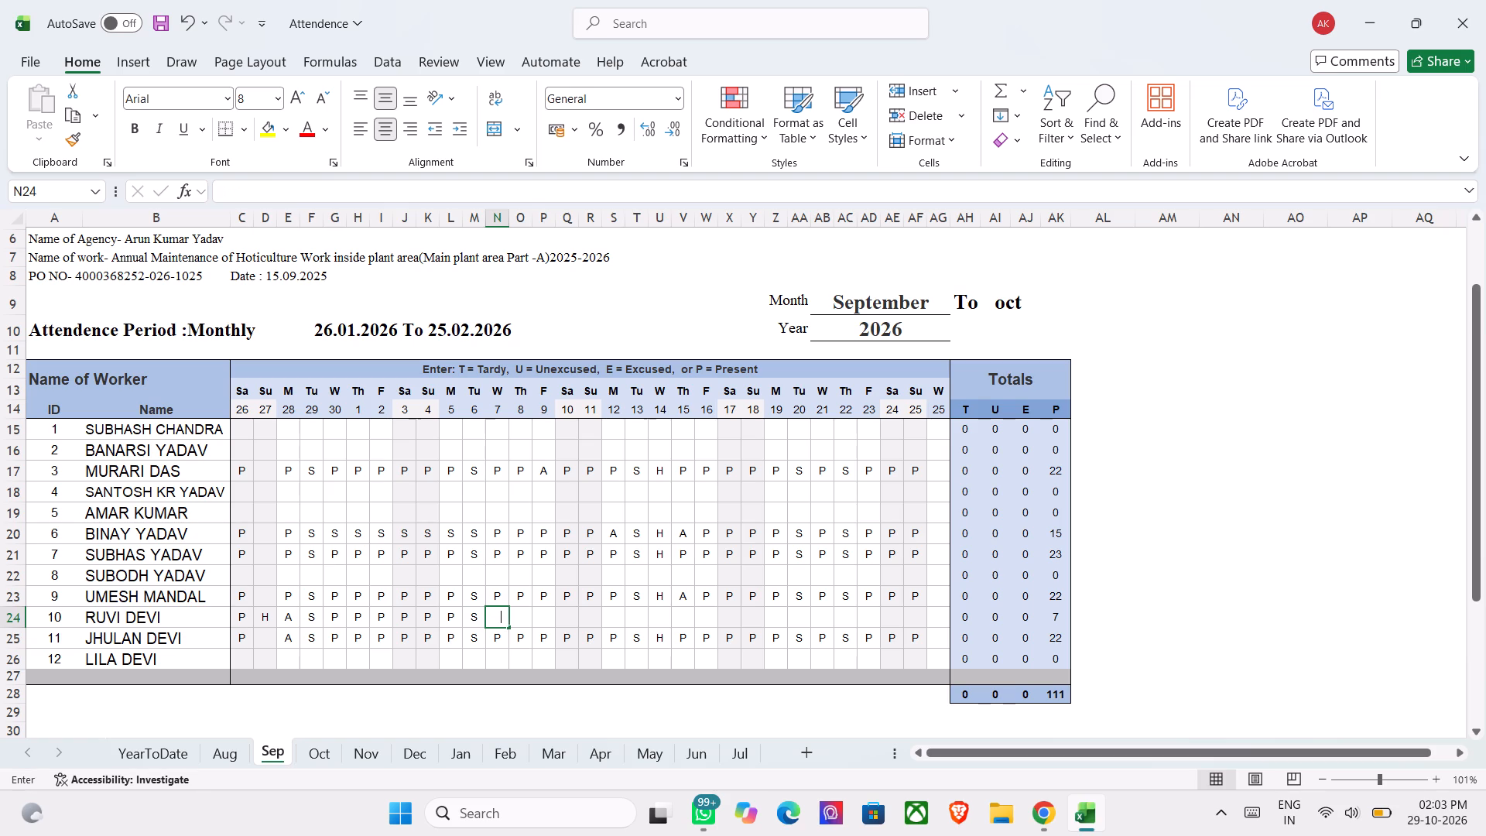
pyautogui.press('Right')
pyautogui.press('p')
pyautogui.press('Right')
pyautogui.press('p')
pyautogui.press('Right')
pyautogui.press('p')
pyautogui.press('Right')
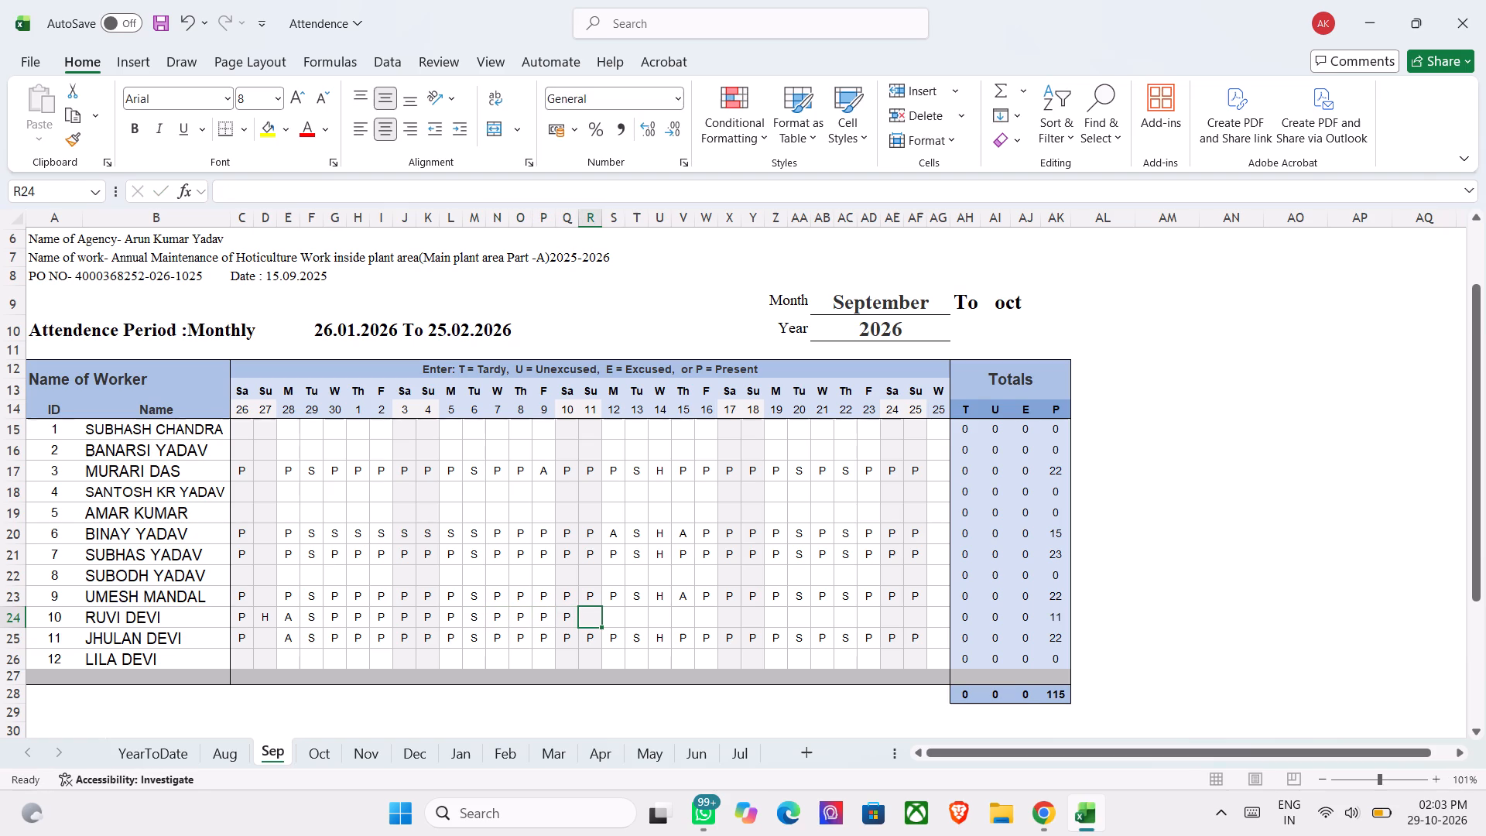
pyautogui.press('p')
pyautogui.press('Right')
pyautogui.press('p')
pyautogui.press('Right')
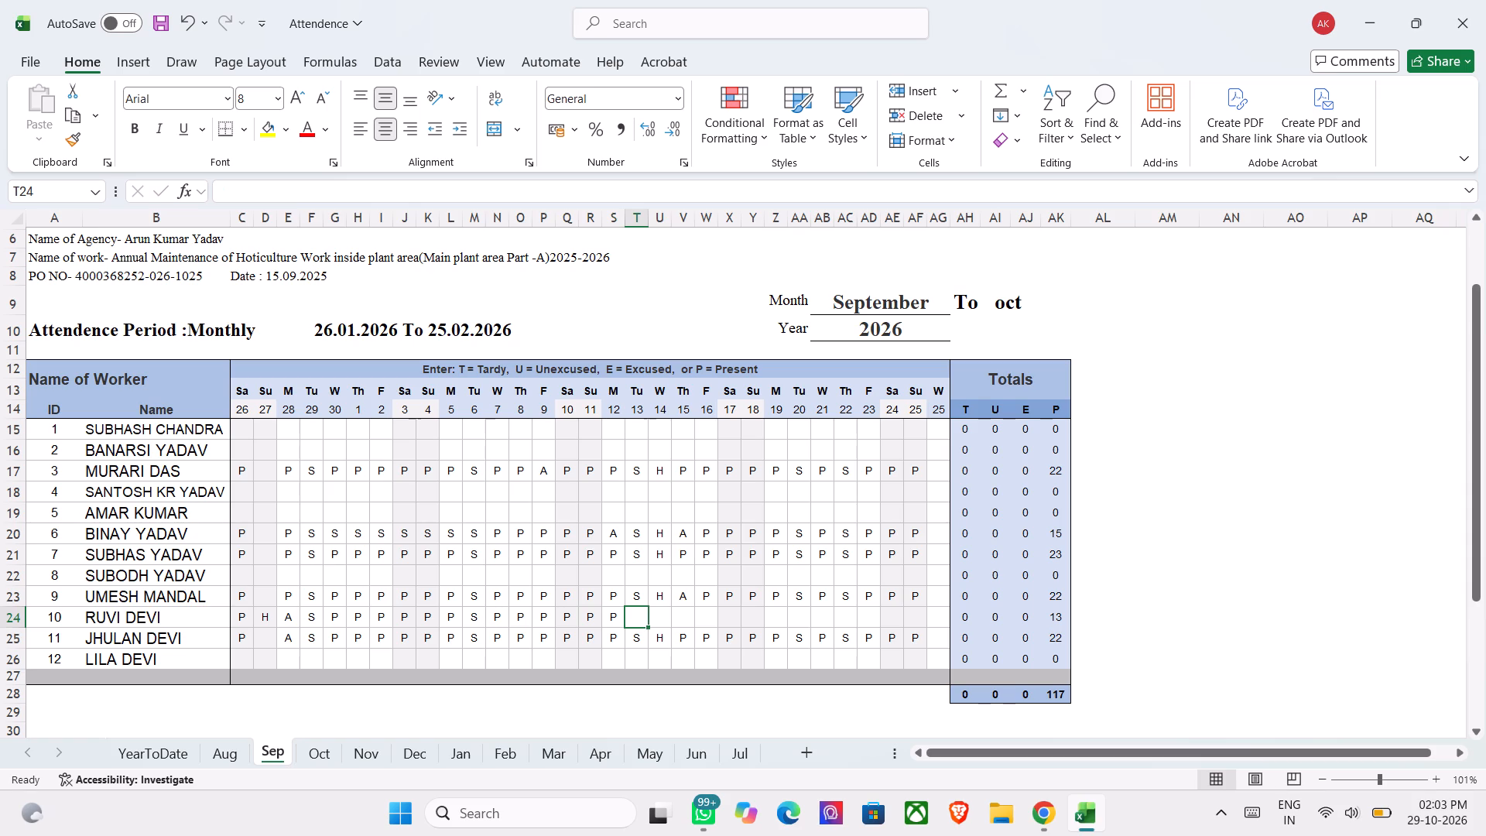
# Mark worker ID 10's attendance as S for Tuesday the 13th, H for the 14th, P for the 15th and A for Friday the 16th.
pyautogui.press('Right')
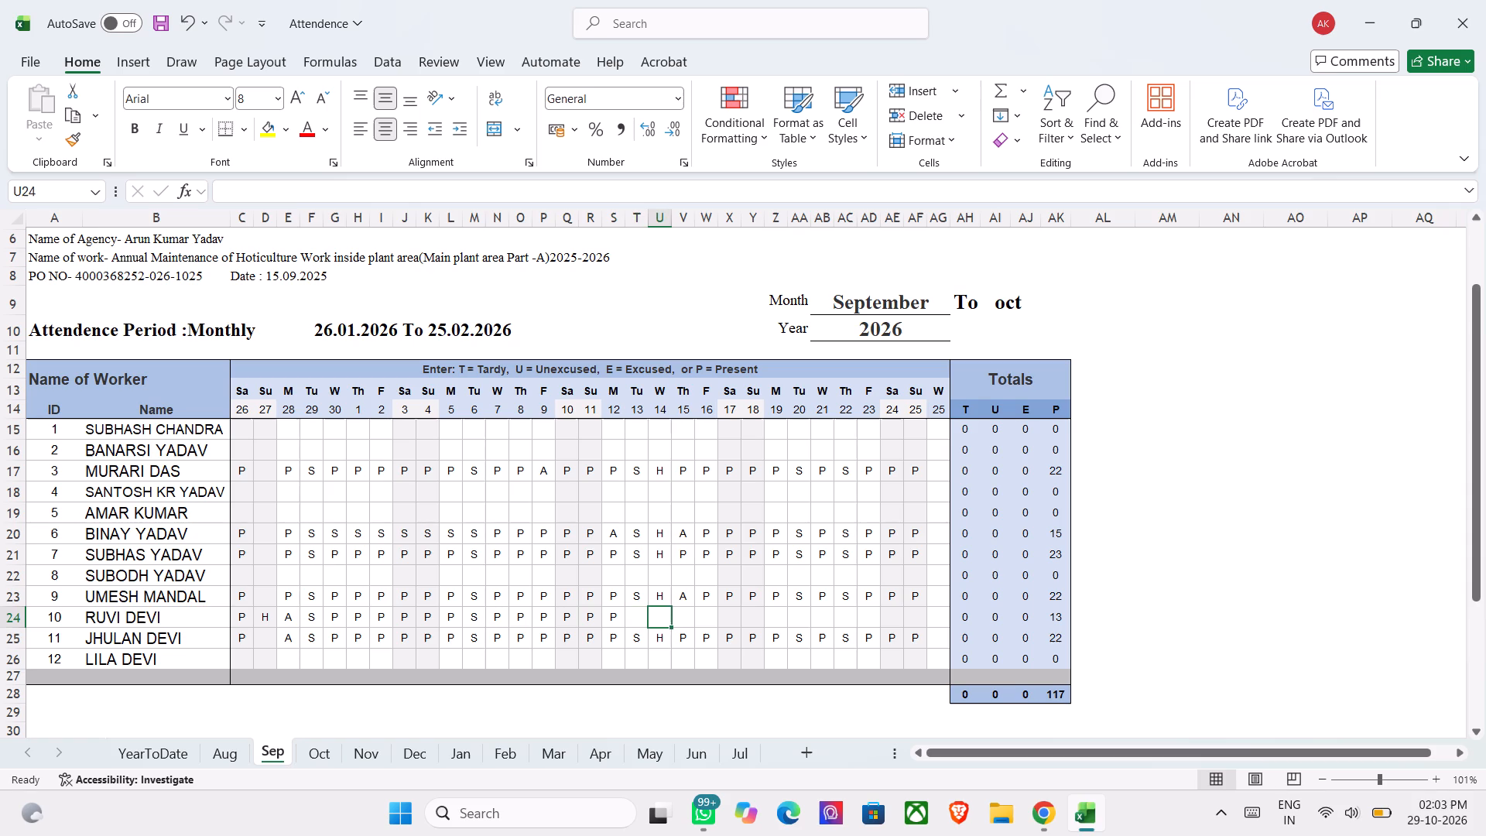
pyautogui.press('BackSpace')
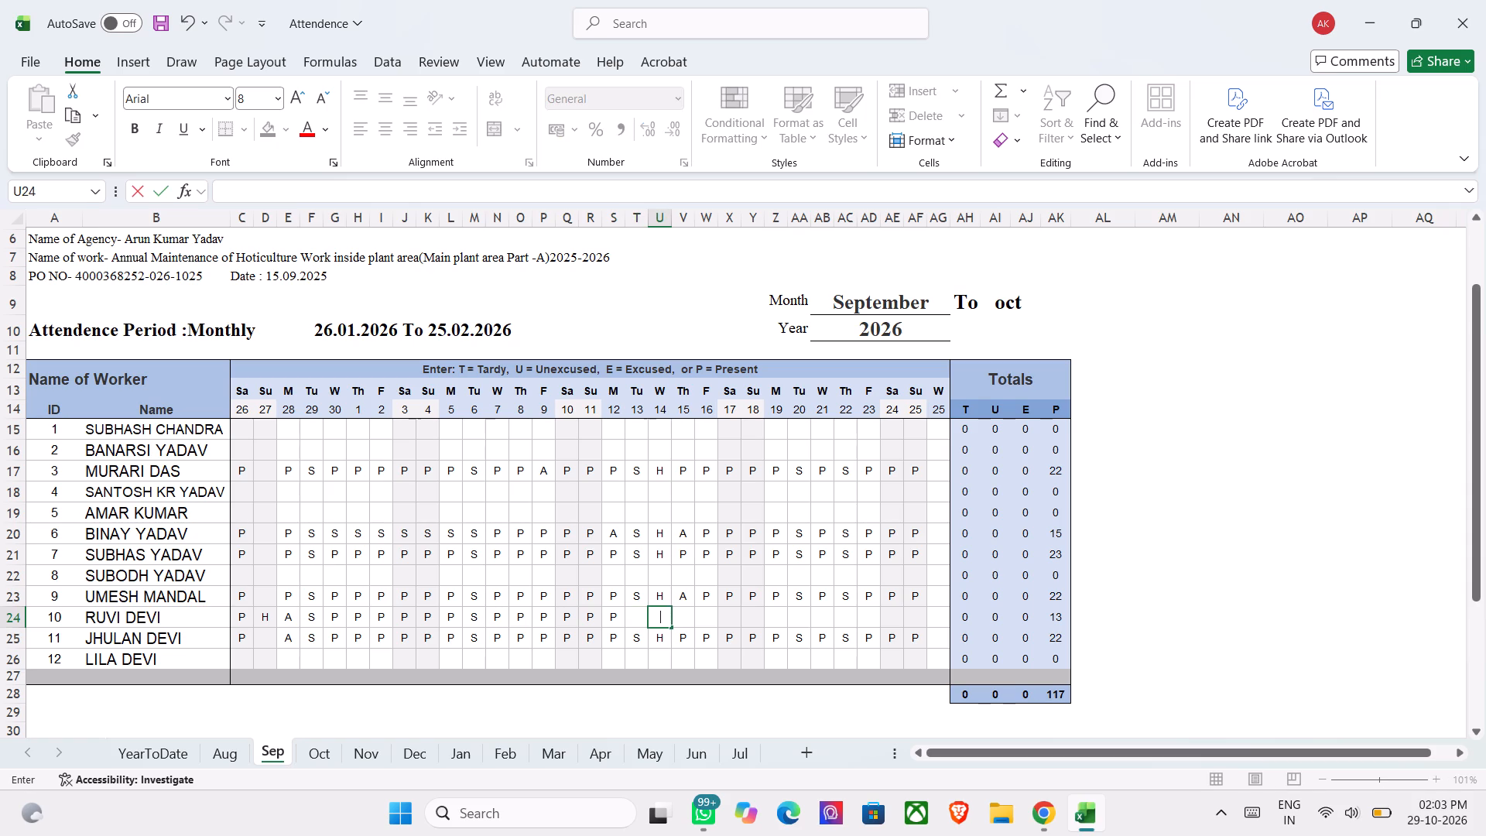
pyautogui.press('BackSpace')
pyautogui.press('Left')
pyautogui.press('s')
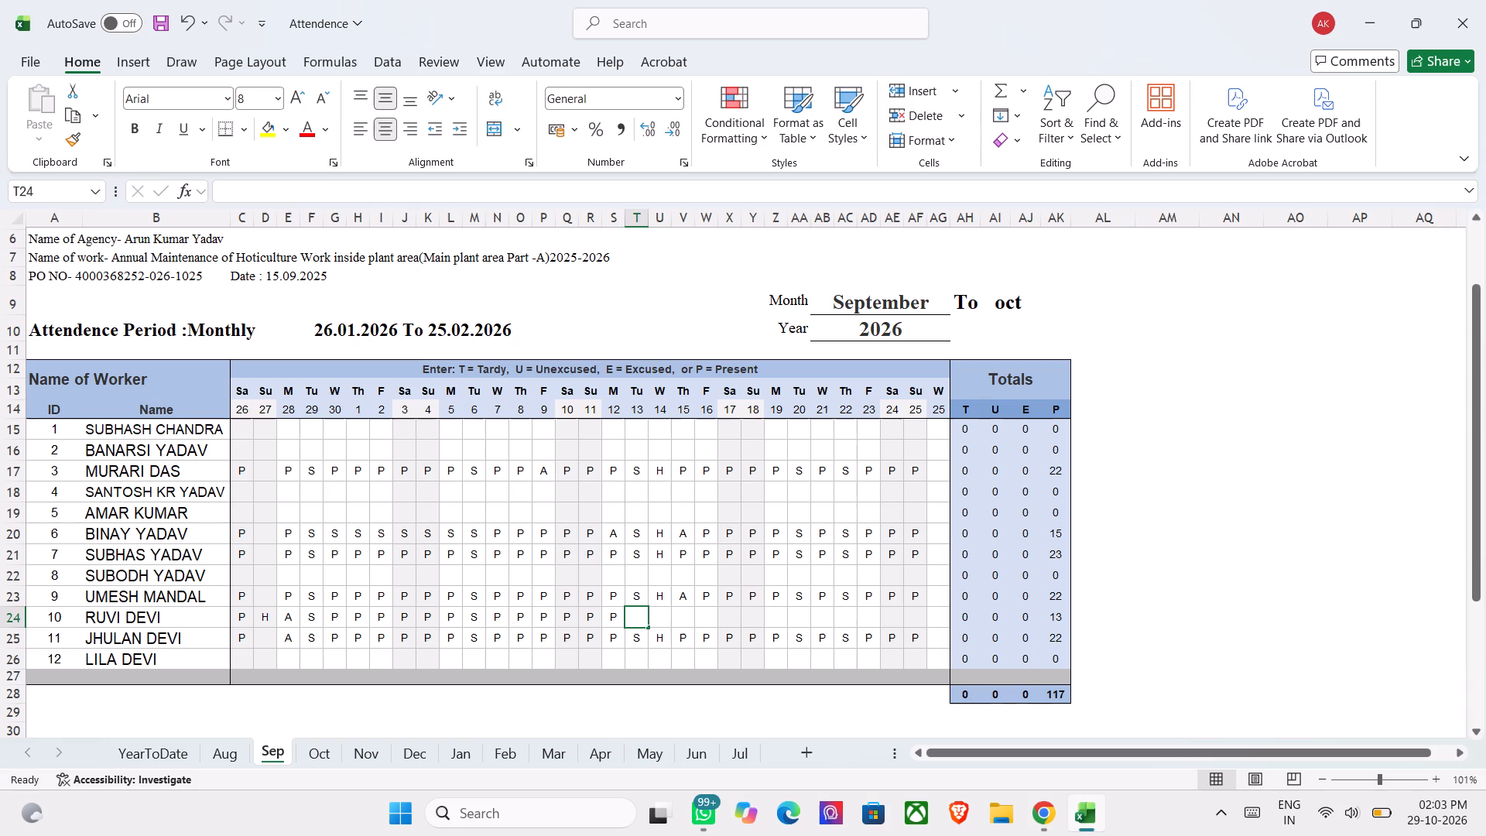
pyautogui.press('Right')
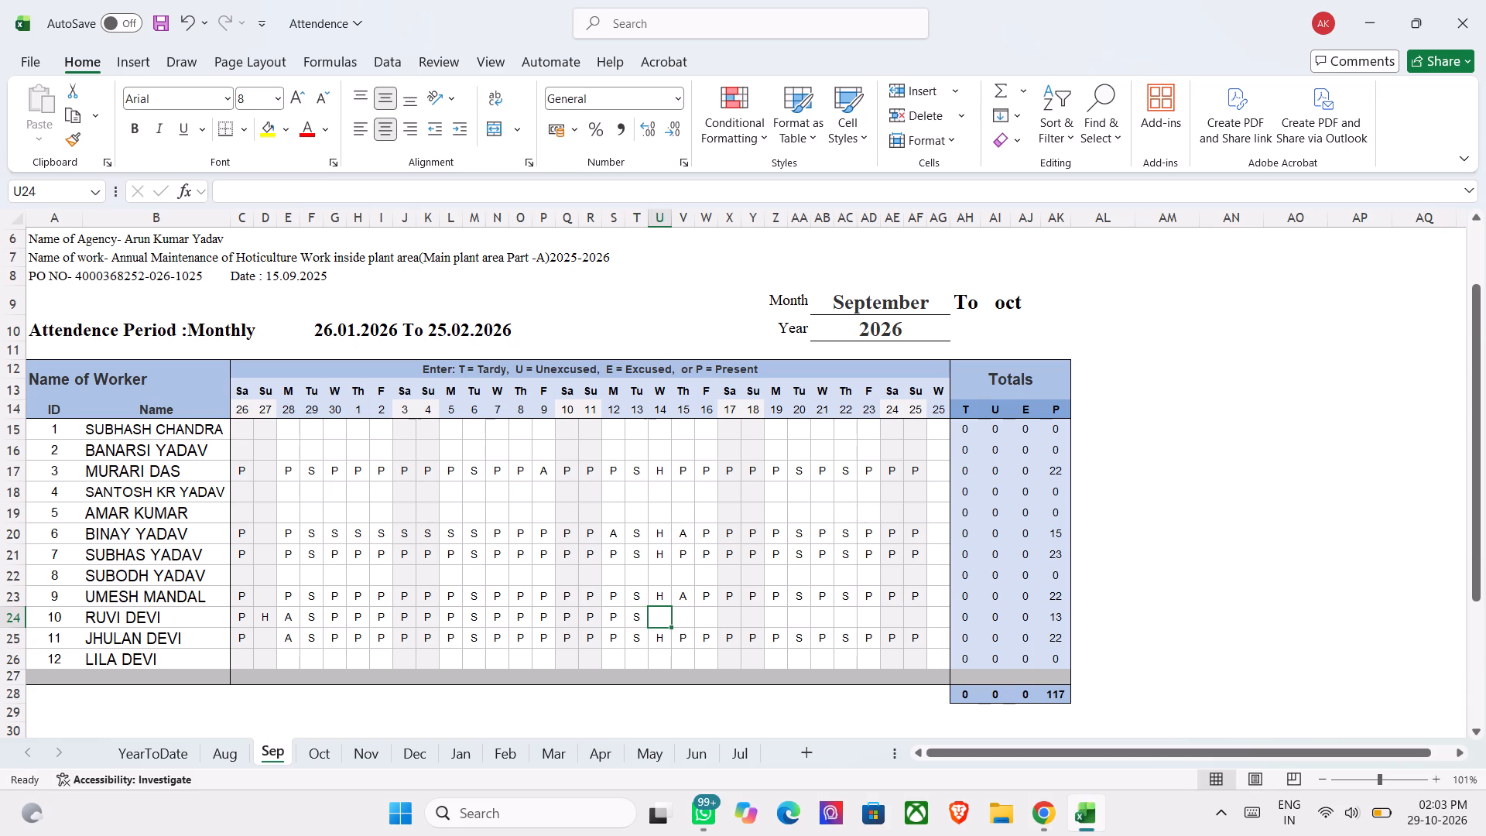
pyautogui.press('h')
pyautogui.press('Right')
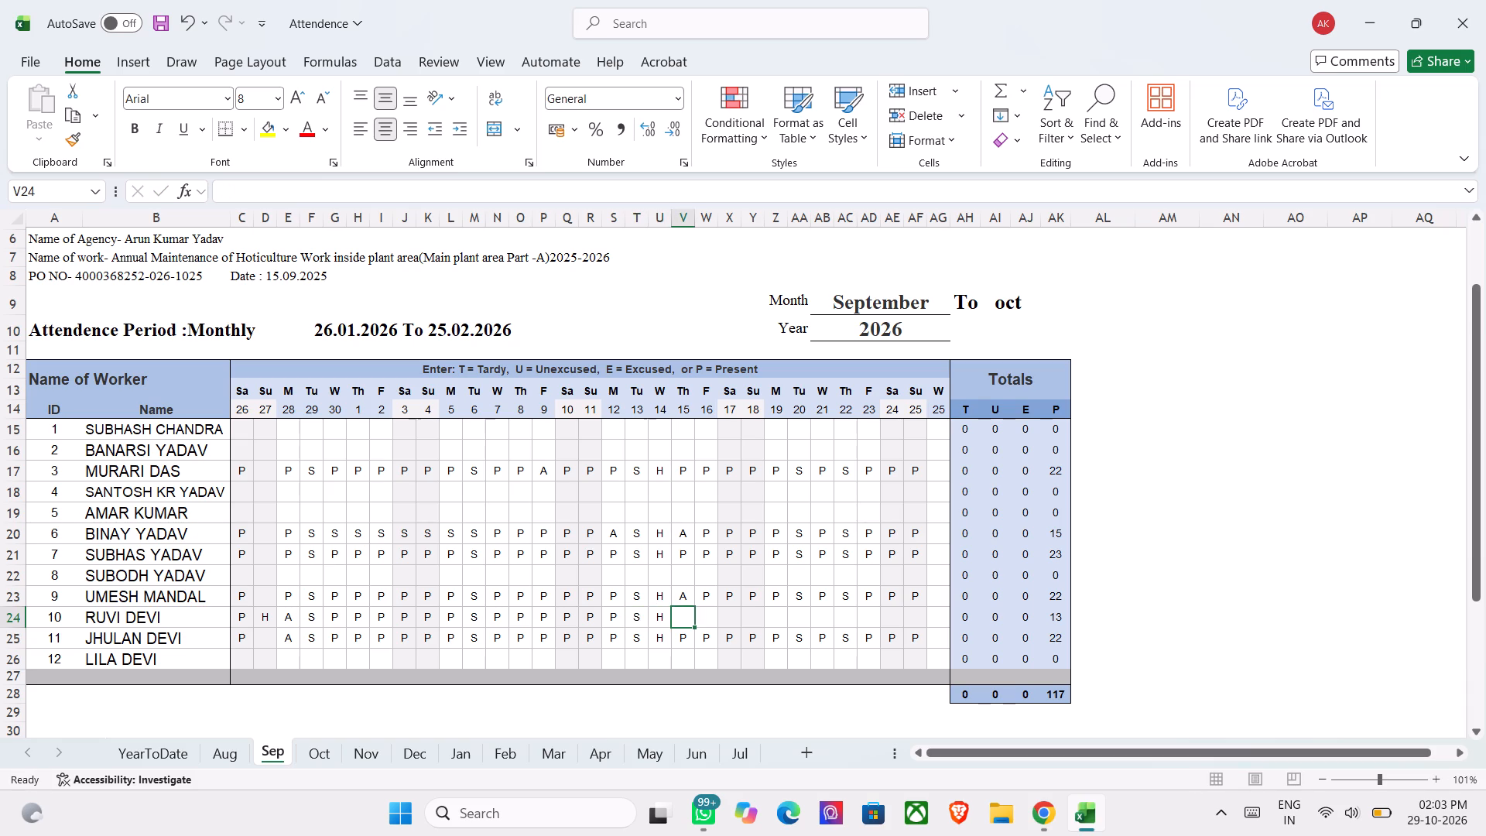
pyautogui.press('p')
pyautogui.press('Right')
pyautogui.press('a')
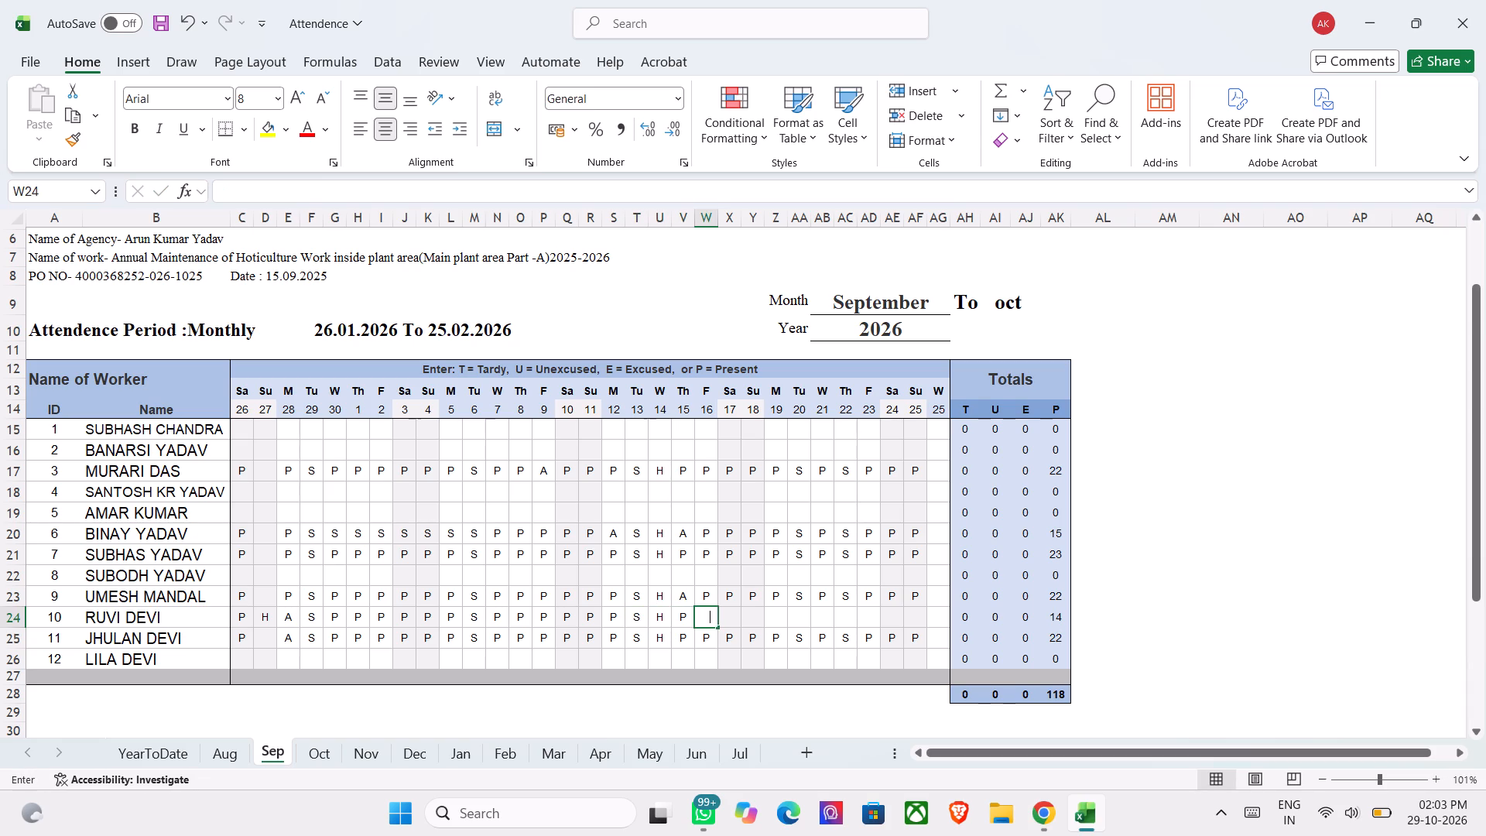
pyautogui.press('Right')
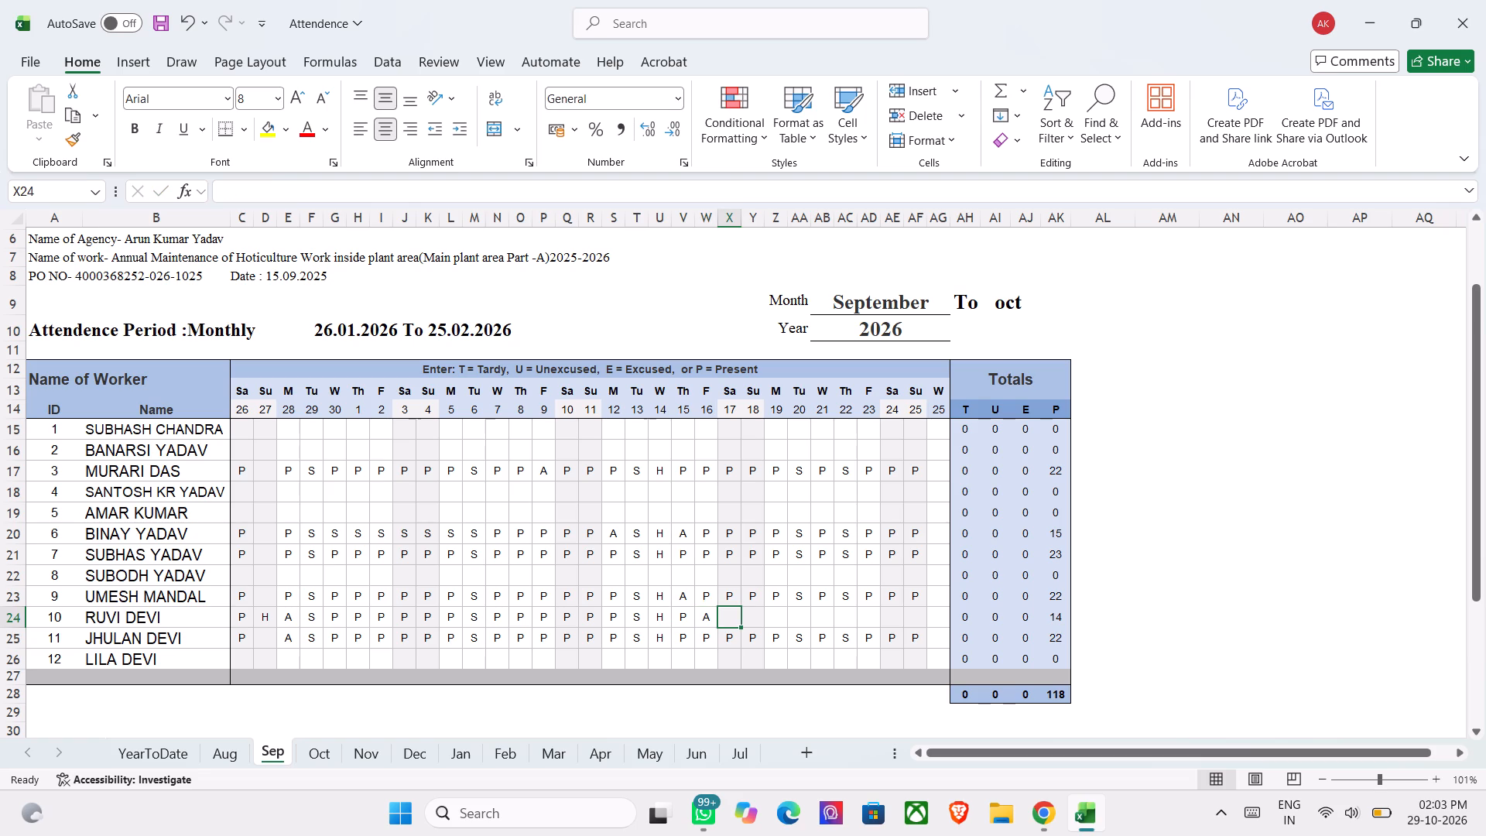
# Mark worker ID 10's attendance as P from Saturday the 17th through Monday the 19th, and S for Tuesday the 20th.
pyautogui.press('p')
pyautogui.press('Right')
pyautogui.press('p')
pyautogui.press('Right')
pyautogui.press('p')
pyautogui.press('Right')
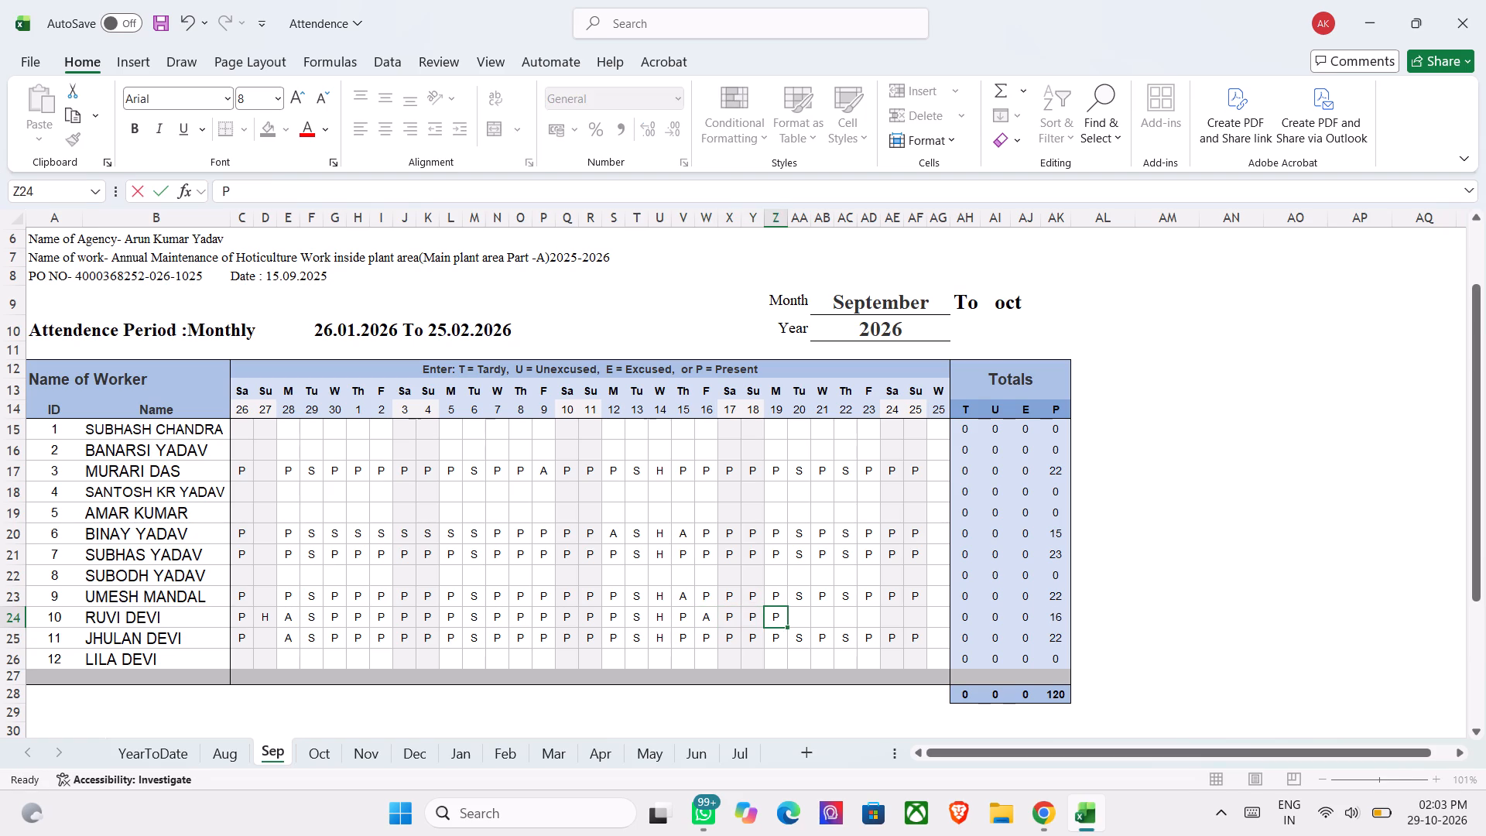
pyautogui.press('s')
pyautogui.press('Right')
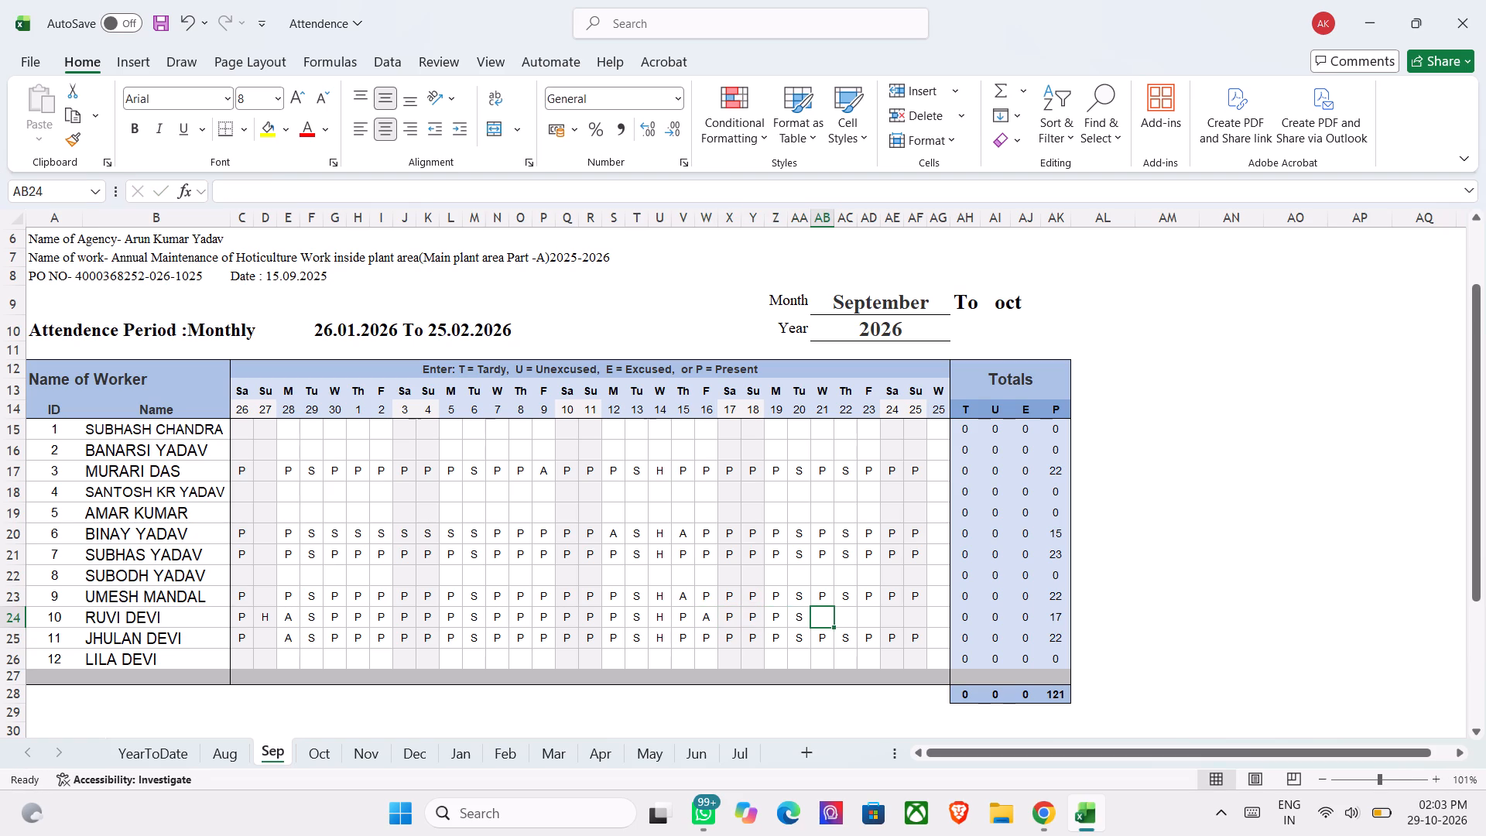
# Complete worker ID 10's row with P on the 21st, S on the 22nd, and P from Friday the 23rd through Sunday the 25th.
pyautogui.press('p')
pyautogui.press('Right')
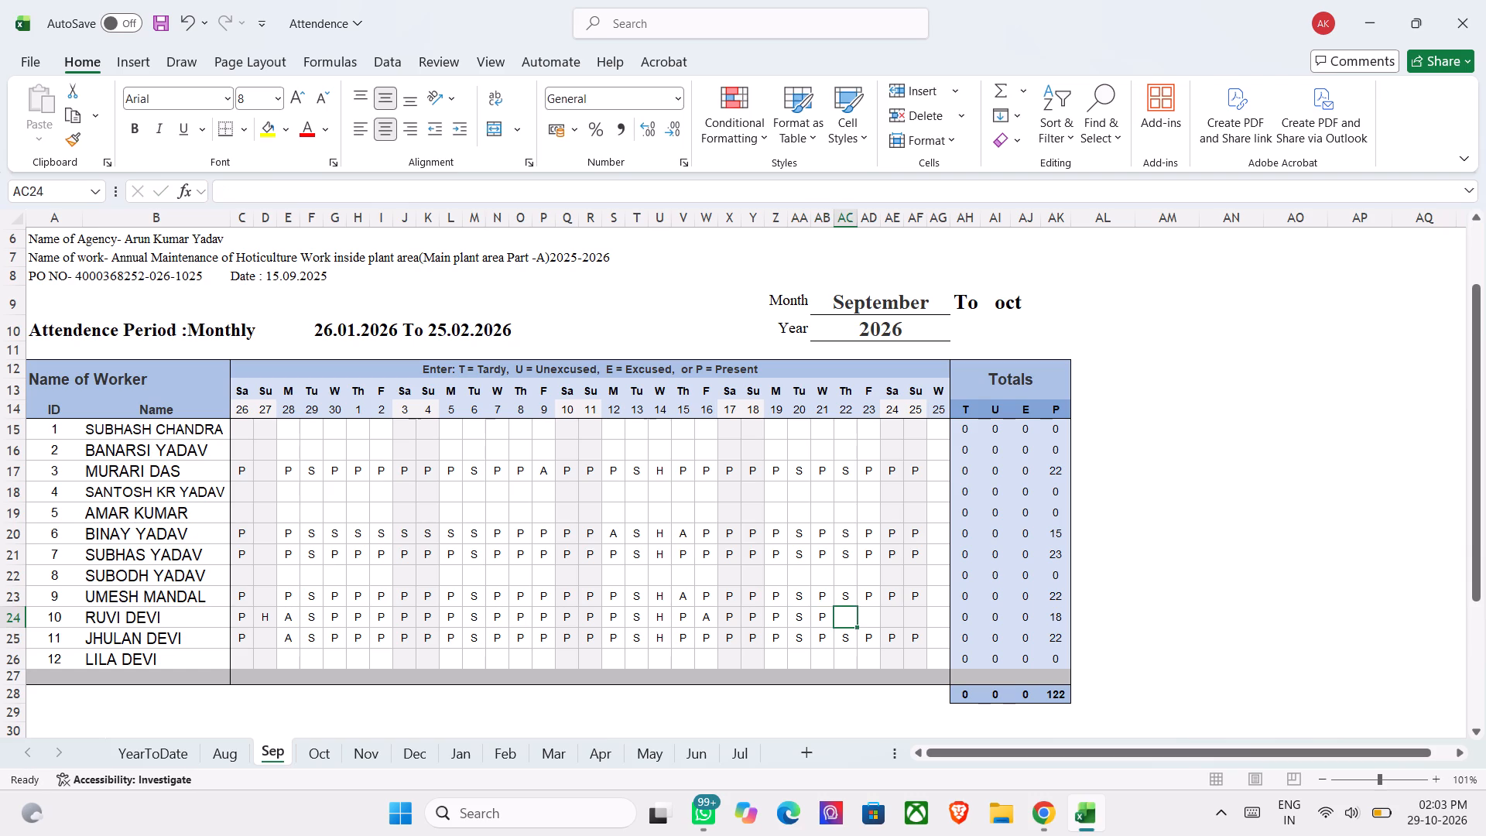
pyautogui.press('s')
pyautogui.press('Right')
pyautogui.press('Right')
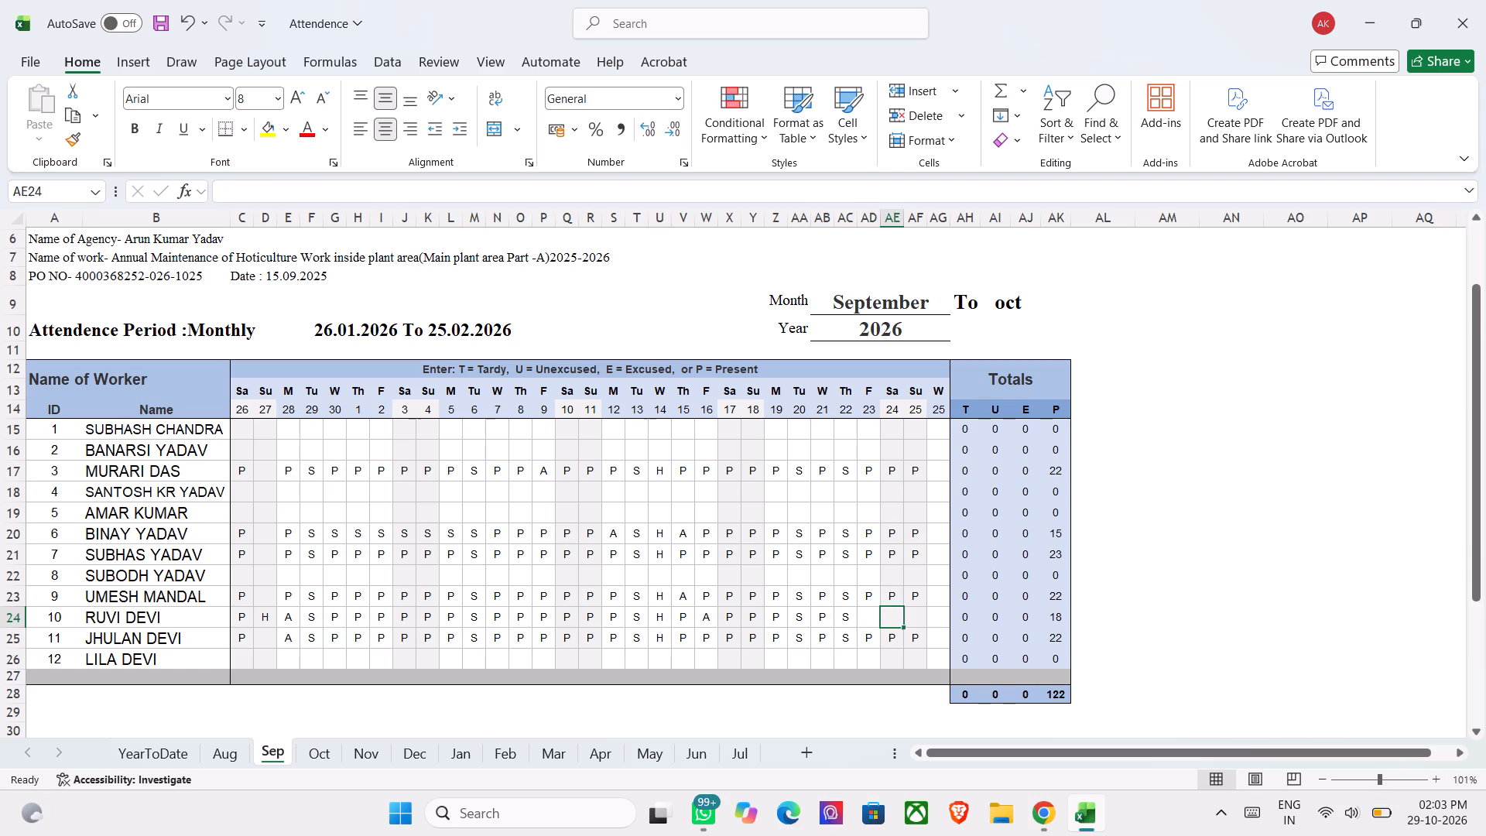
pyautogui.press('BackSpace')
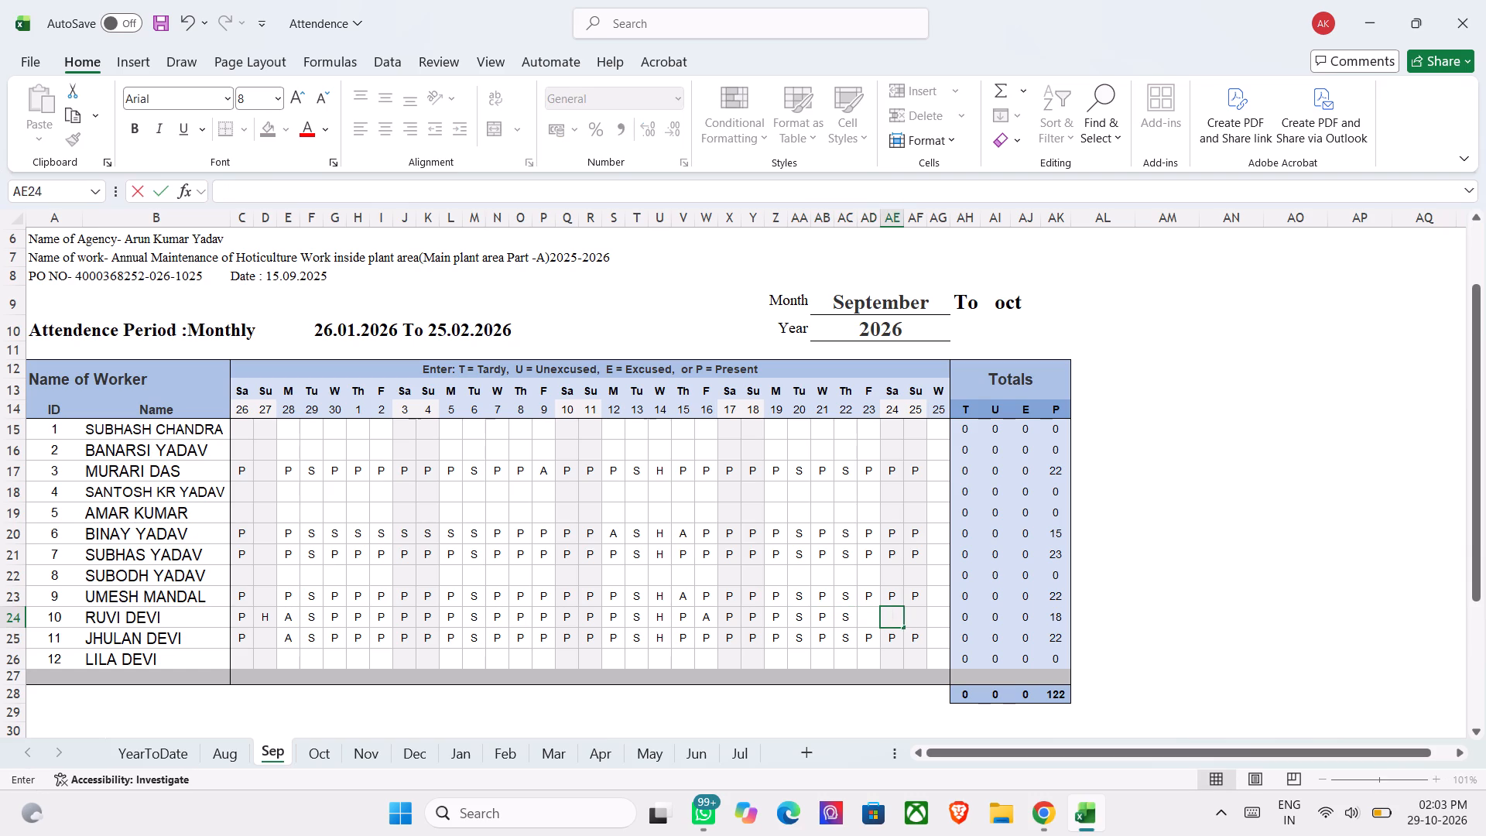
pyautogui.press('Left')
pyautogui.press('BackSpace')
pyautogui.press('p')
pyautogui.press('Right')
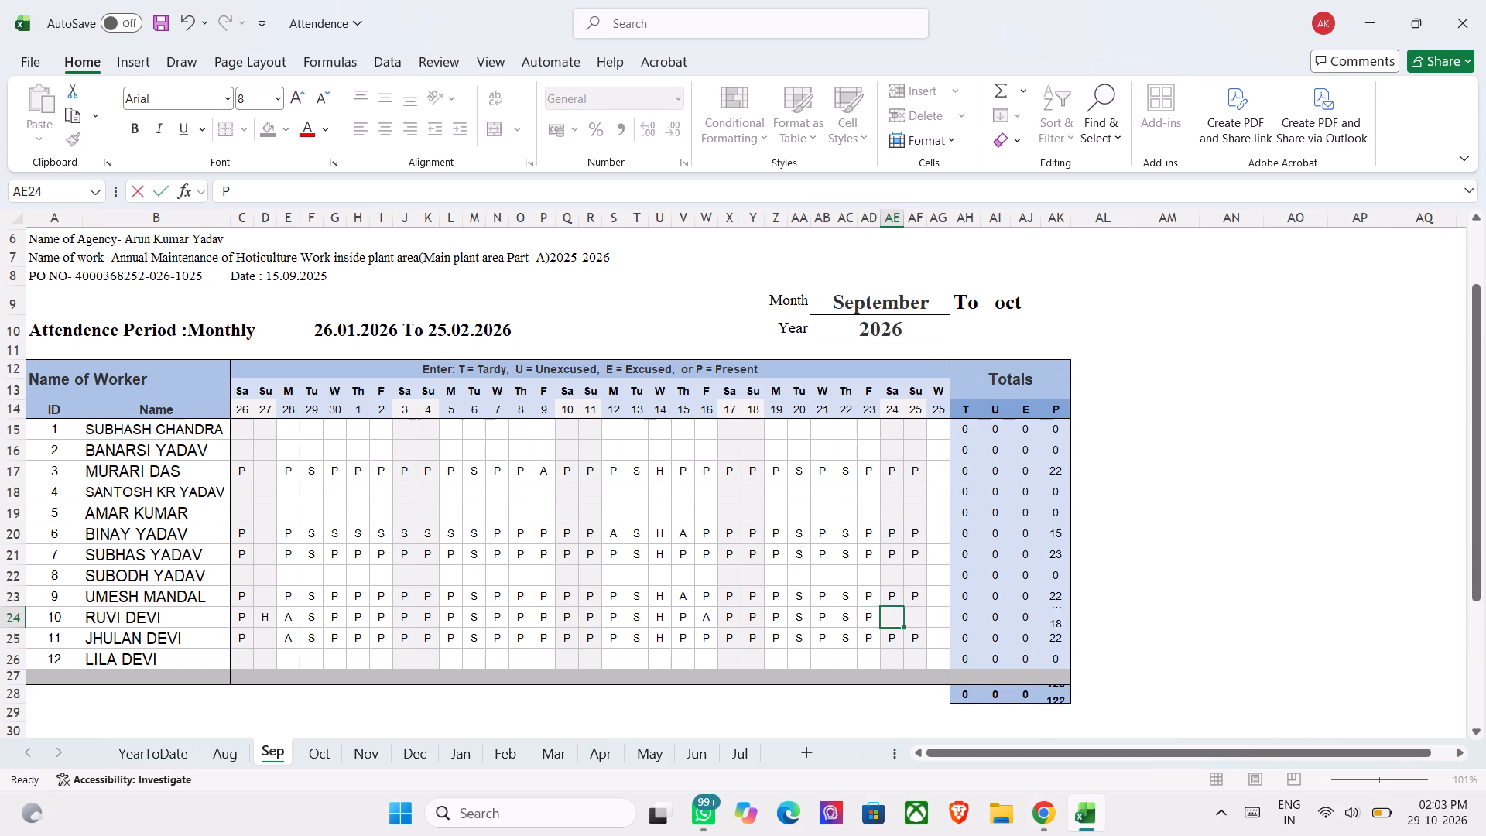
pyautogui.press('p')
pyautogui.press('Right')
pyautogui.press('p')
pyautogui.press('Right')
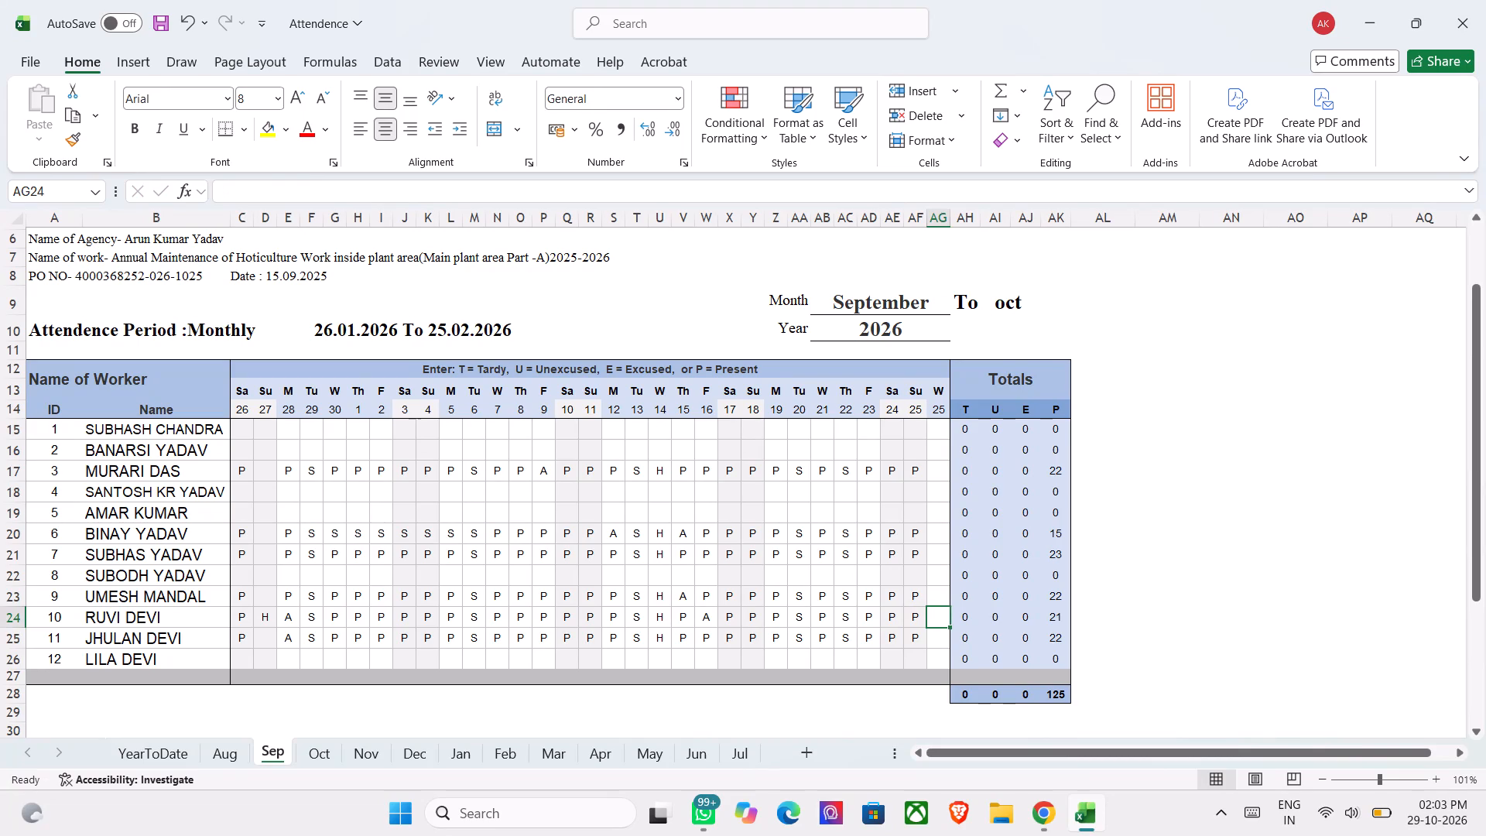
# Mark worker ID 12's attendance as P for Saturday the 26th, A for Monday the 28th and S for Tuesday the 29th, leaving Sunday blank.
pyautogui.click(241, 661)
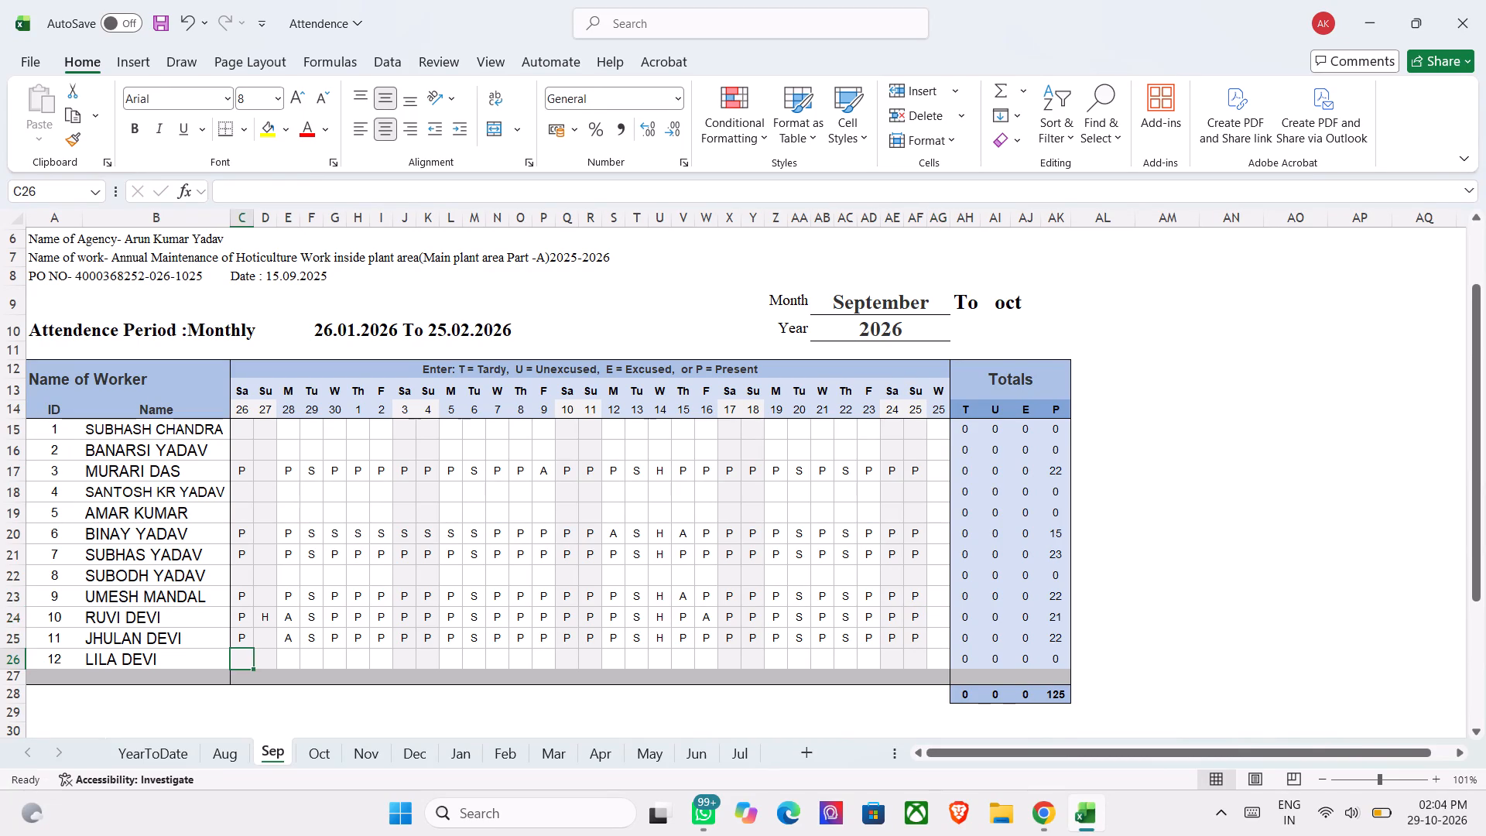
pyautogui.press('p')
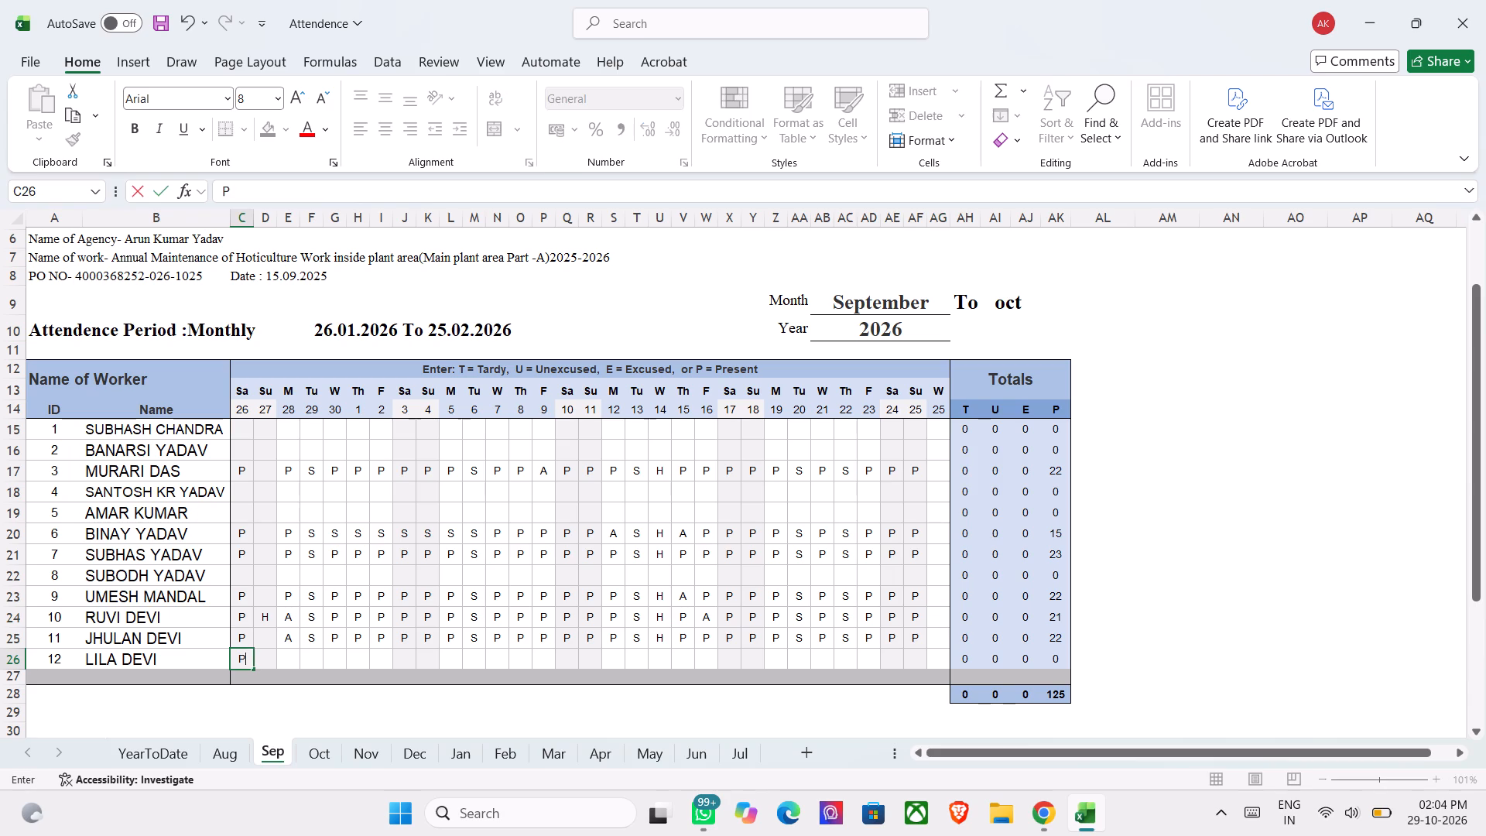
pyautogui.press('Right')
pyautogui.press('Right')
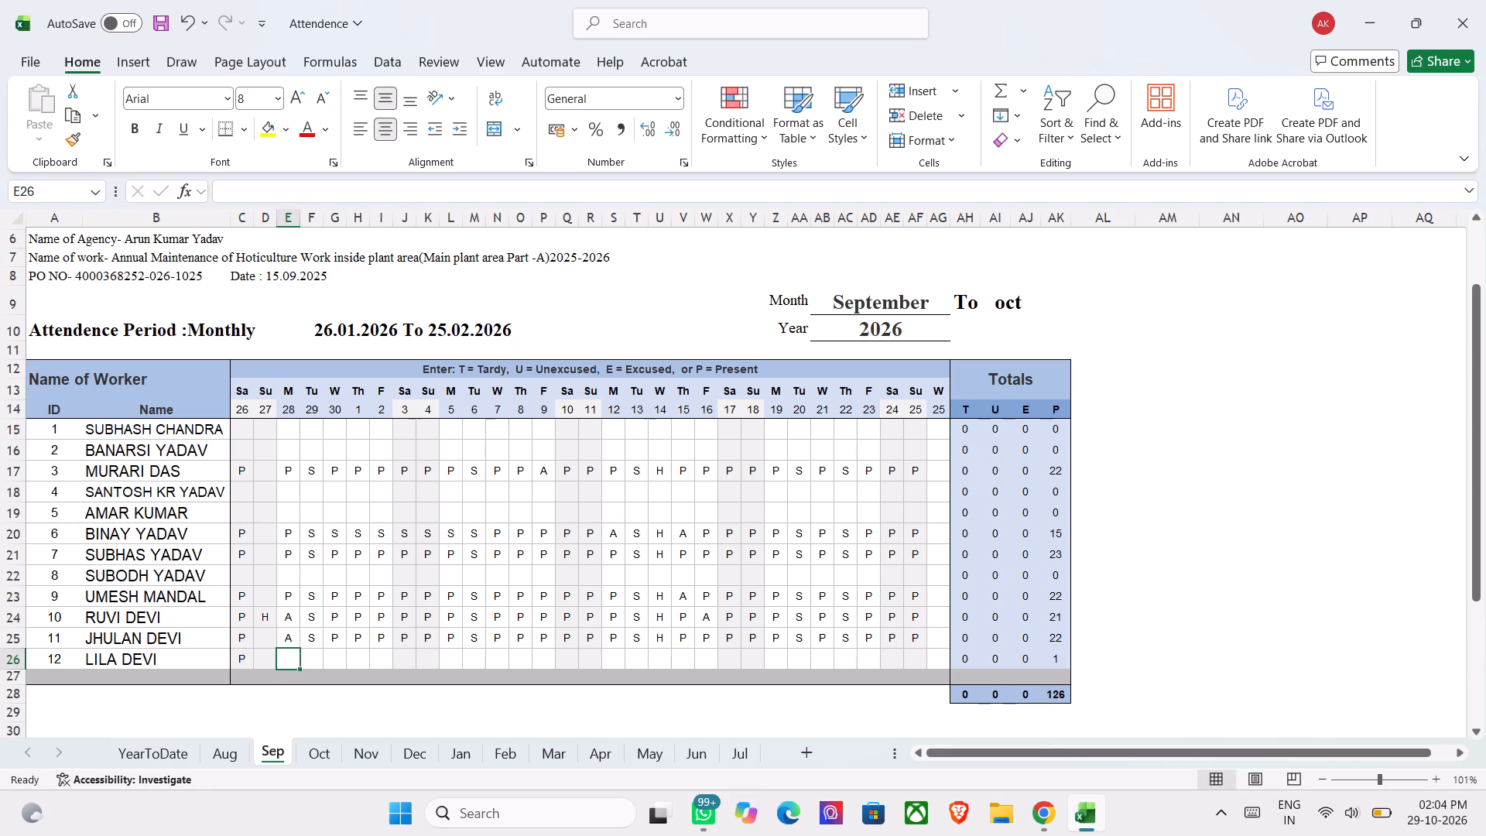
pyautogui.press('a')
pyautogui.press('Right')
pyautogui.press('s')
pyautogui.press('Right')
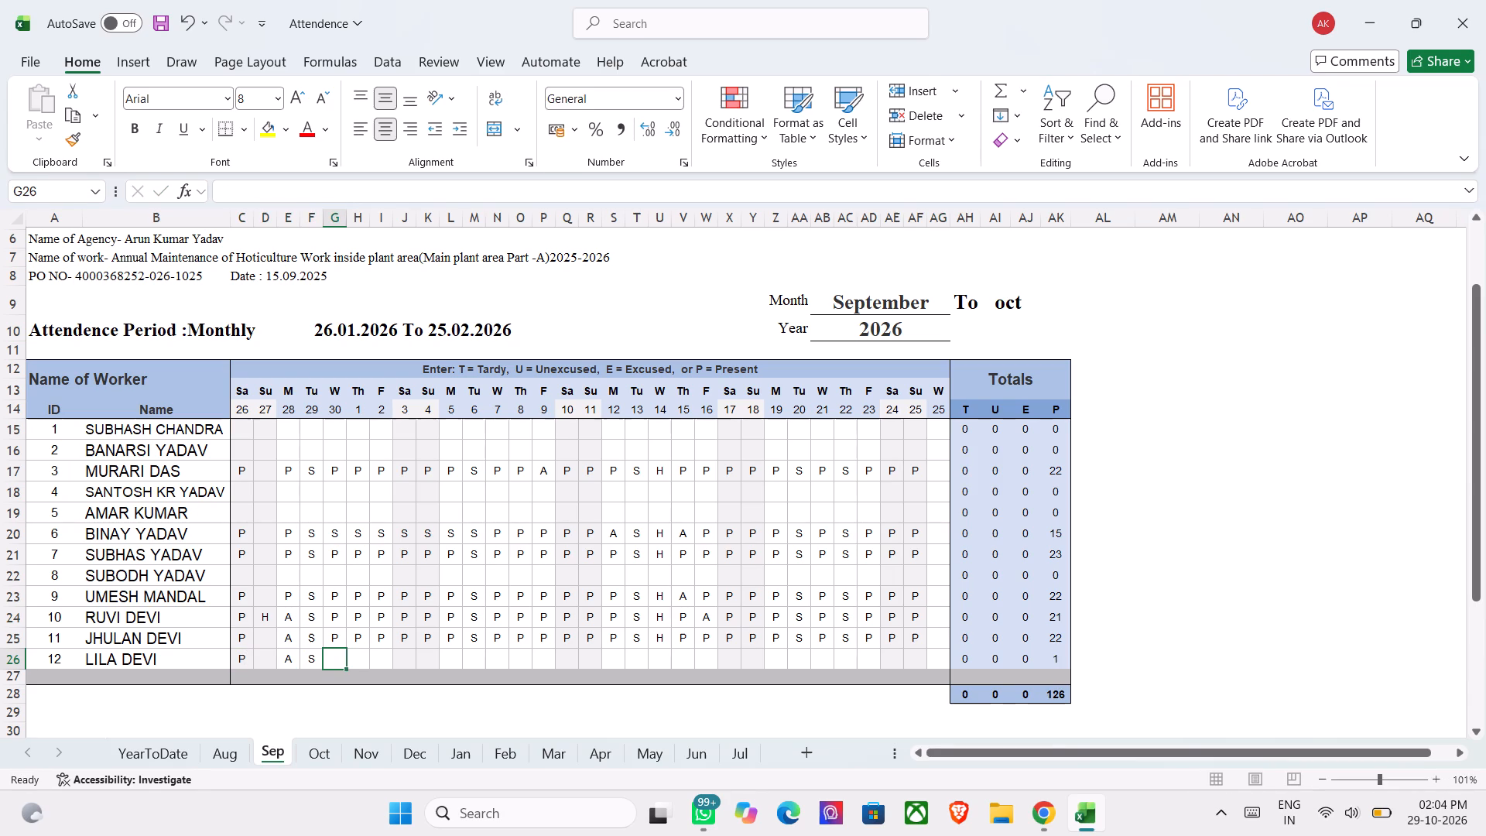
# Mark worker ID 12's attendance as P from Wednesday the 30th through Monday the 5th, and S for Tuesday the 6th.
pyautogui.press('p')
pyautogui.press('Right')
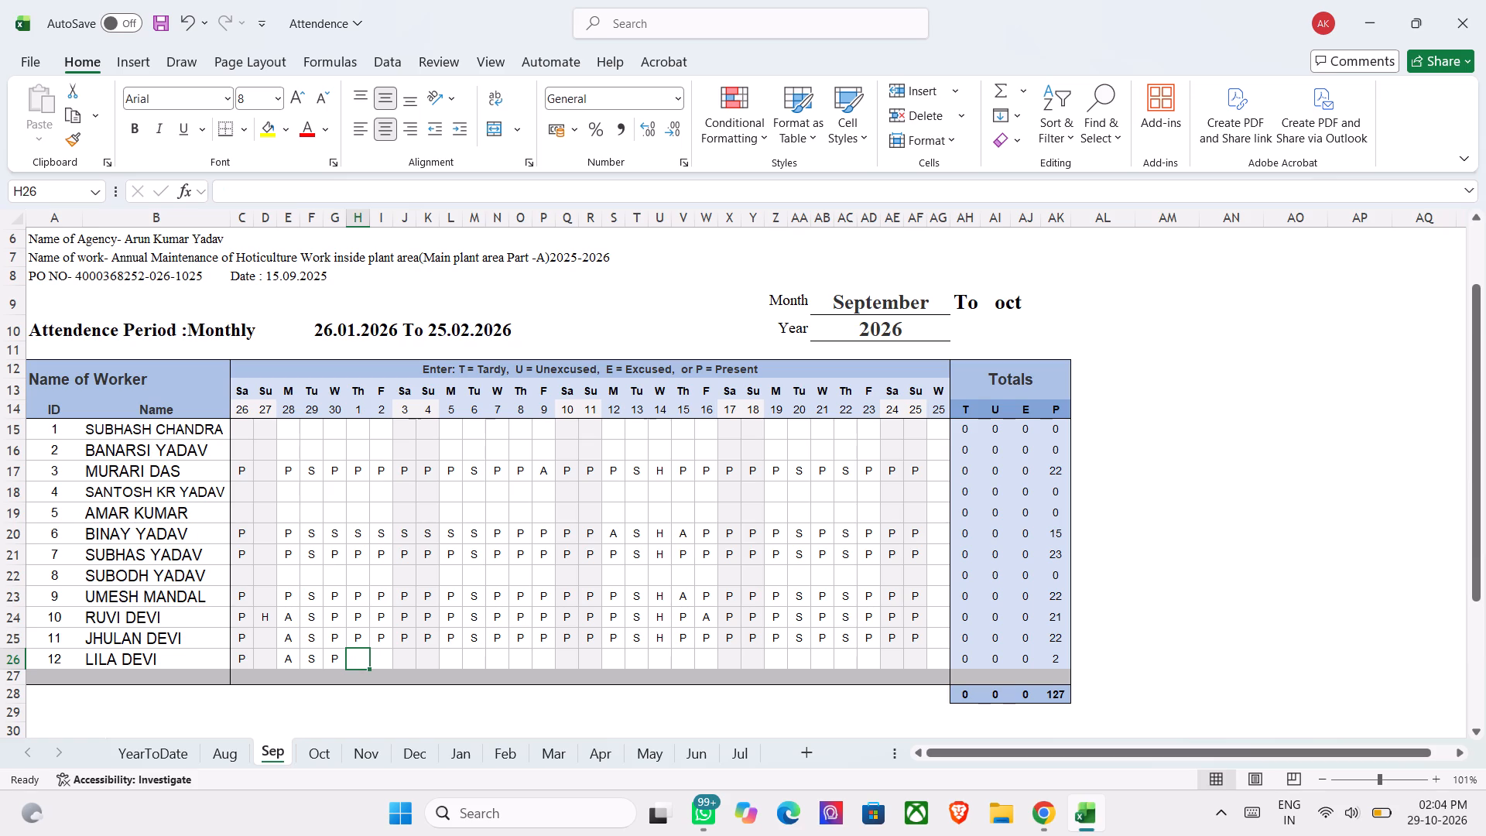
pyautogui.press('p')
pyautogui.press('Right')
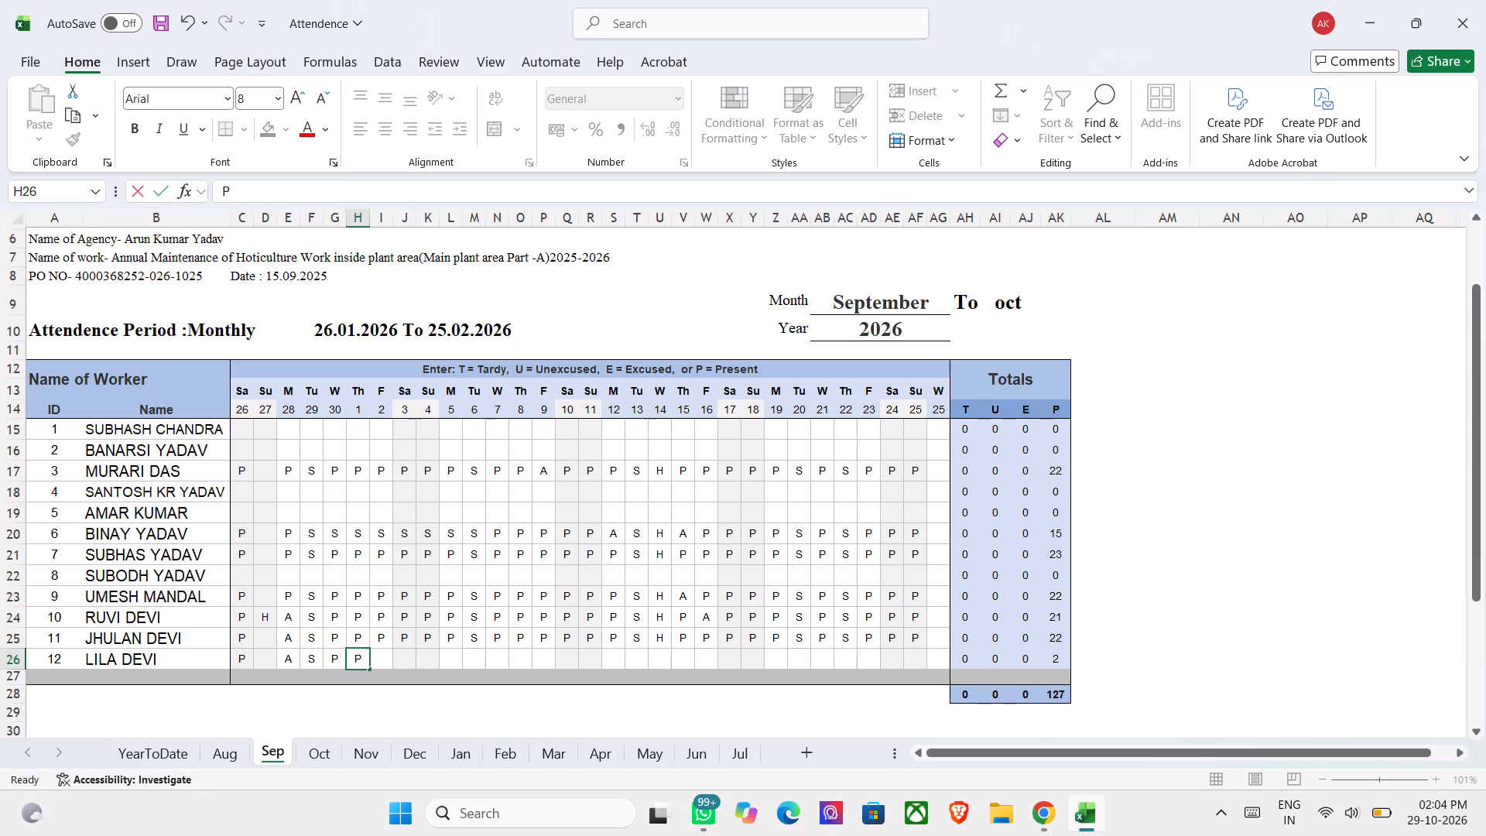
pyautogui.press('p')
pyautogui.press('Right')
pyautogui.press('p')
pyautogui.press('Right')
pyautogui.press('p')
pyautogui.press('Right')
pyautogui.press('p')
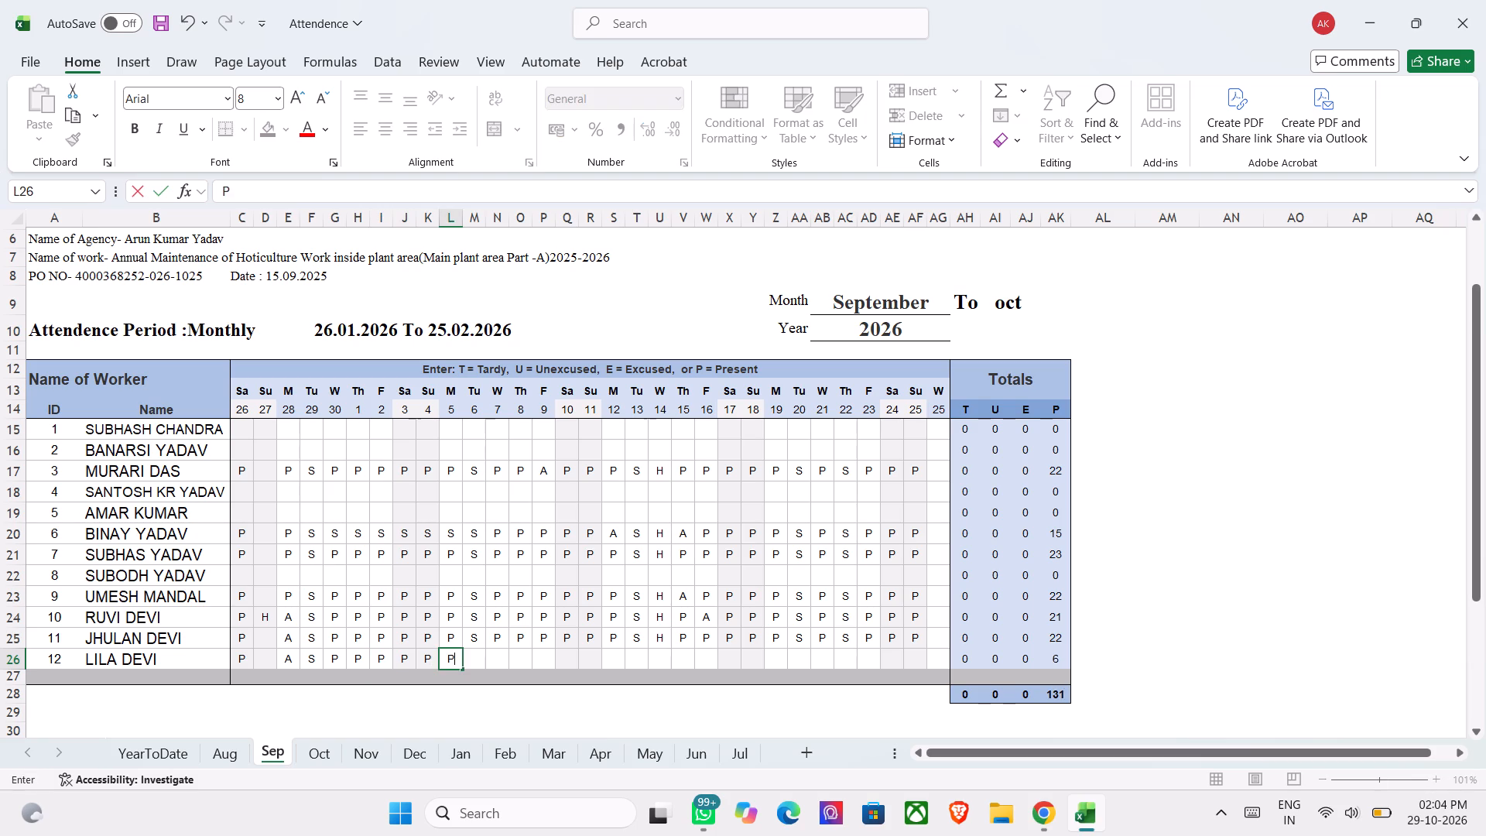
pyautogui.press('Right')
pyautogui.press('s')
pyautogui.press('Right')
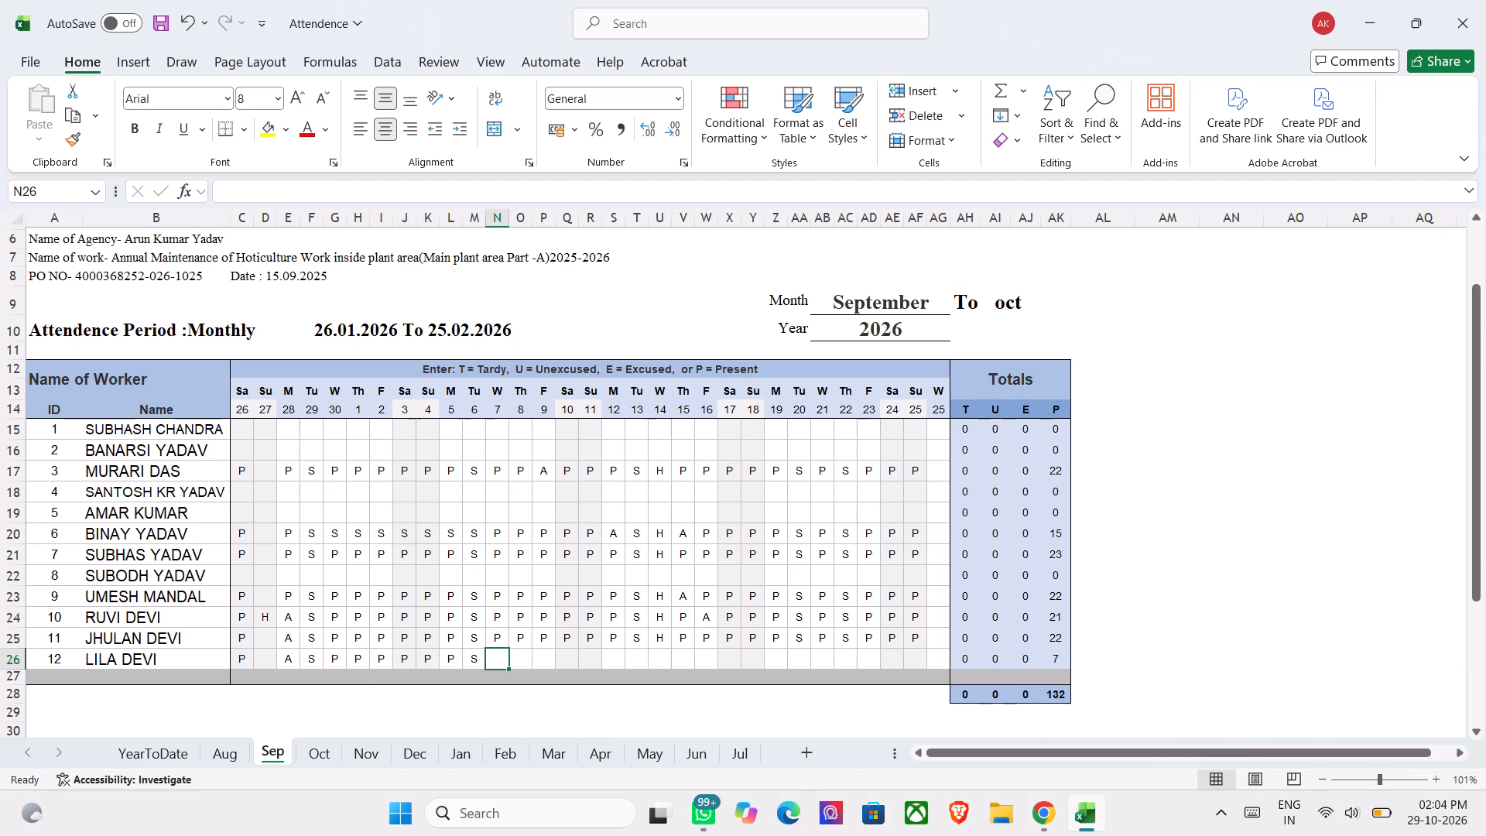
# Mark worker ID 12's attendance as A from Wednesday the 7th through Friday the 9th, P on the 10th, and A on the 11th and 12th.
pyautogui.press('a')
pyautogui.press('Right')
pyautogui.press('a')
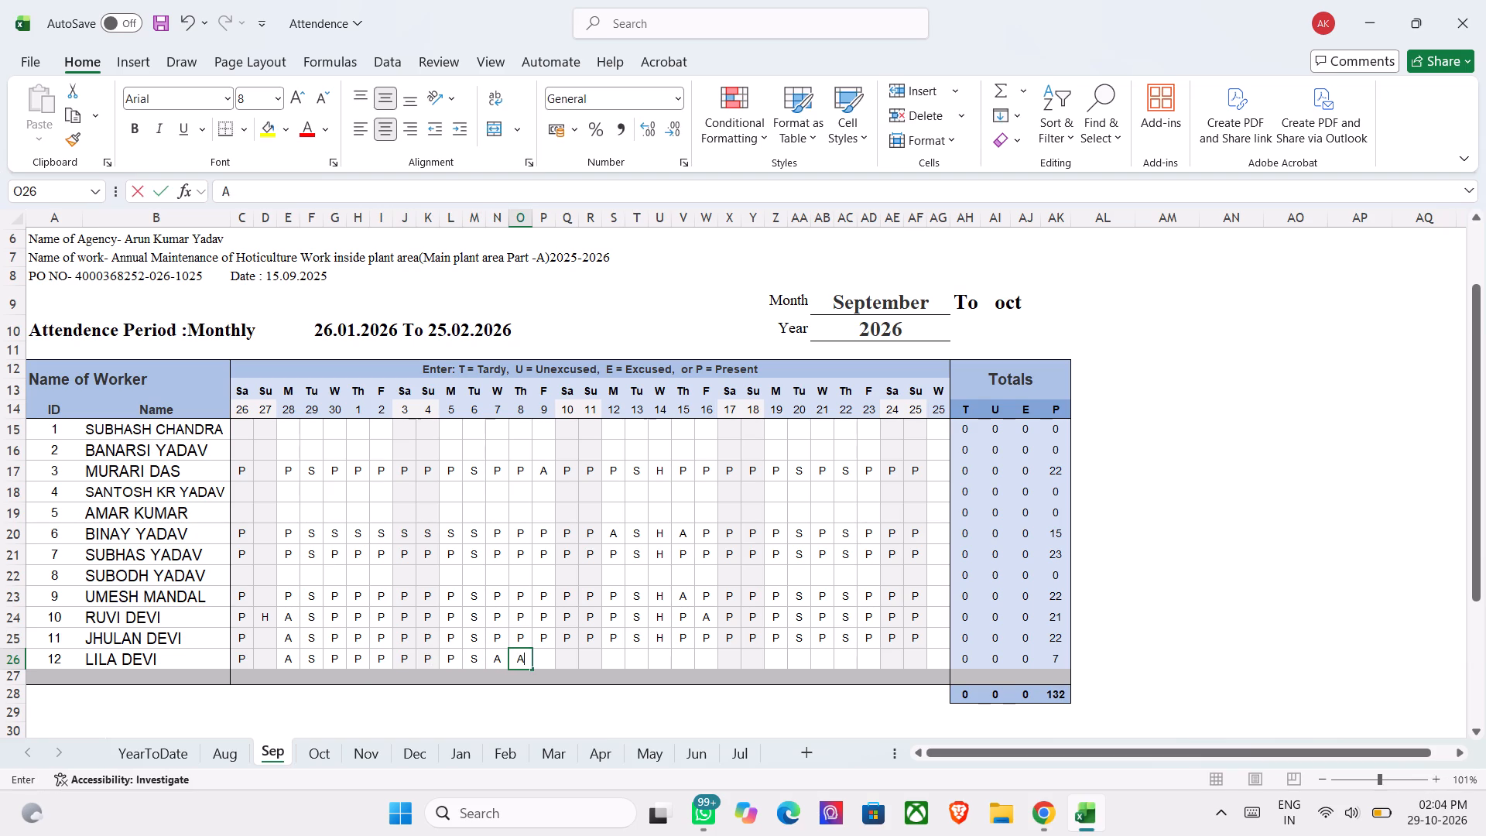
pyautogui.press('Right')
pyautogui.press('a')
pyautogui.press('Right')
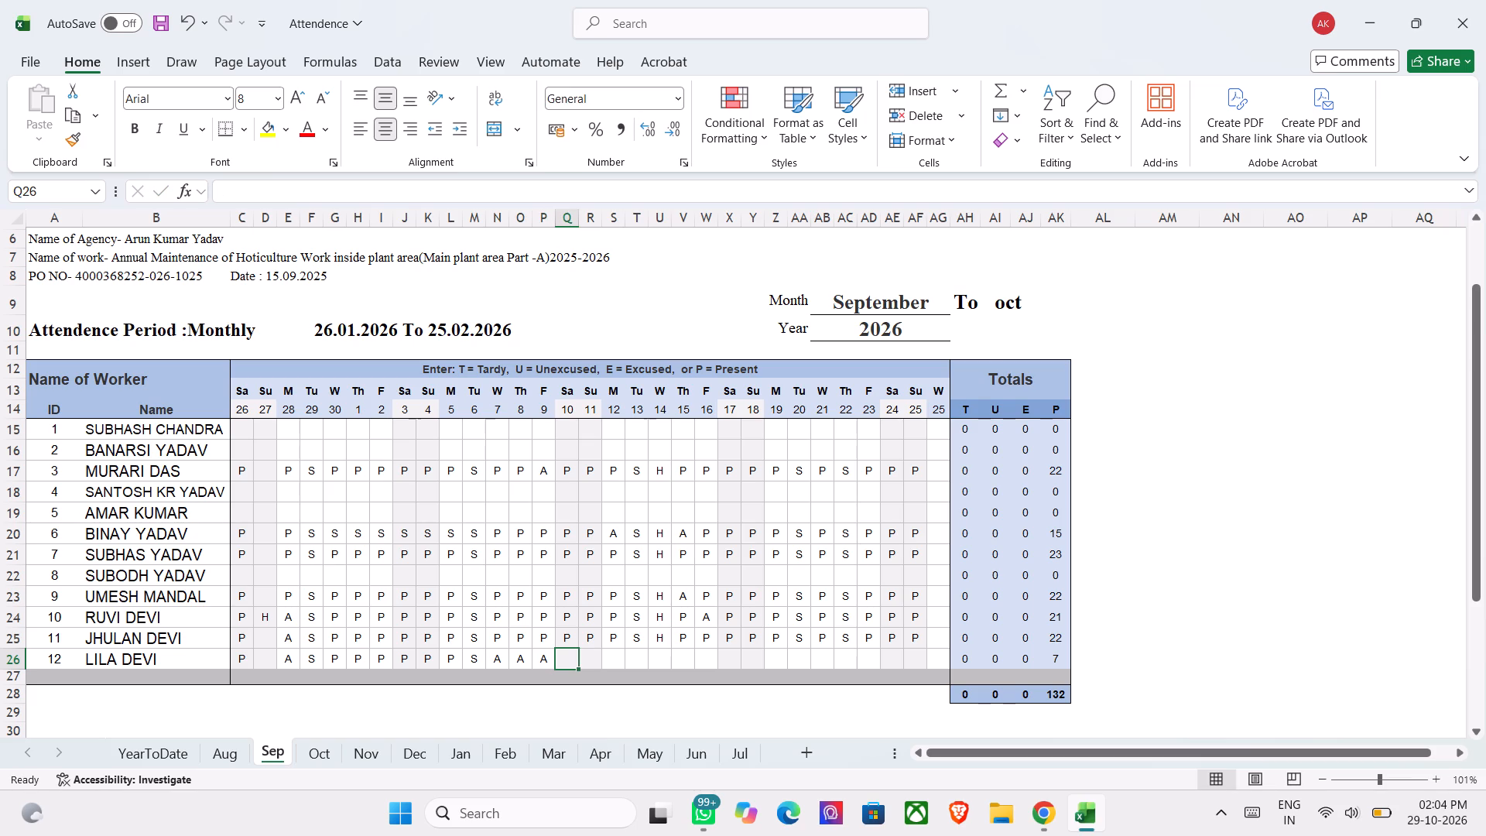
pyautogui.press('p')
pyautogui.press('Right')
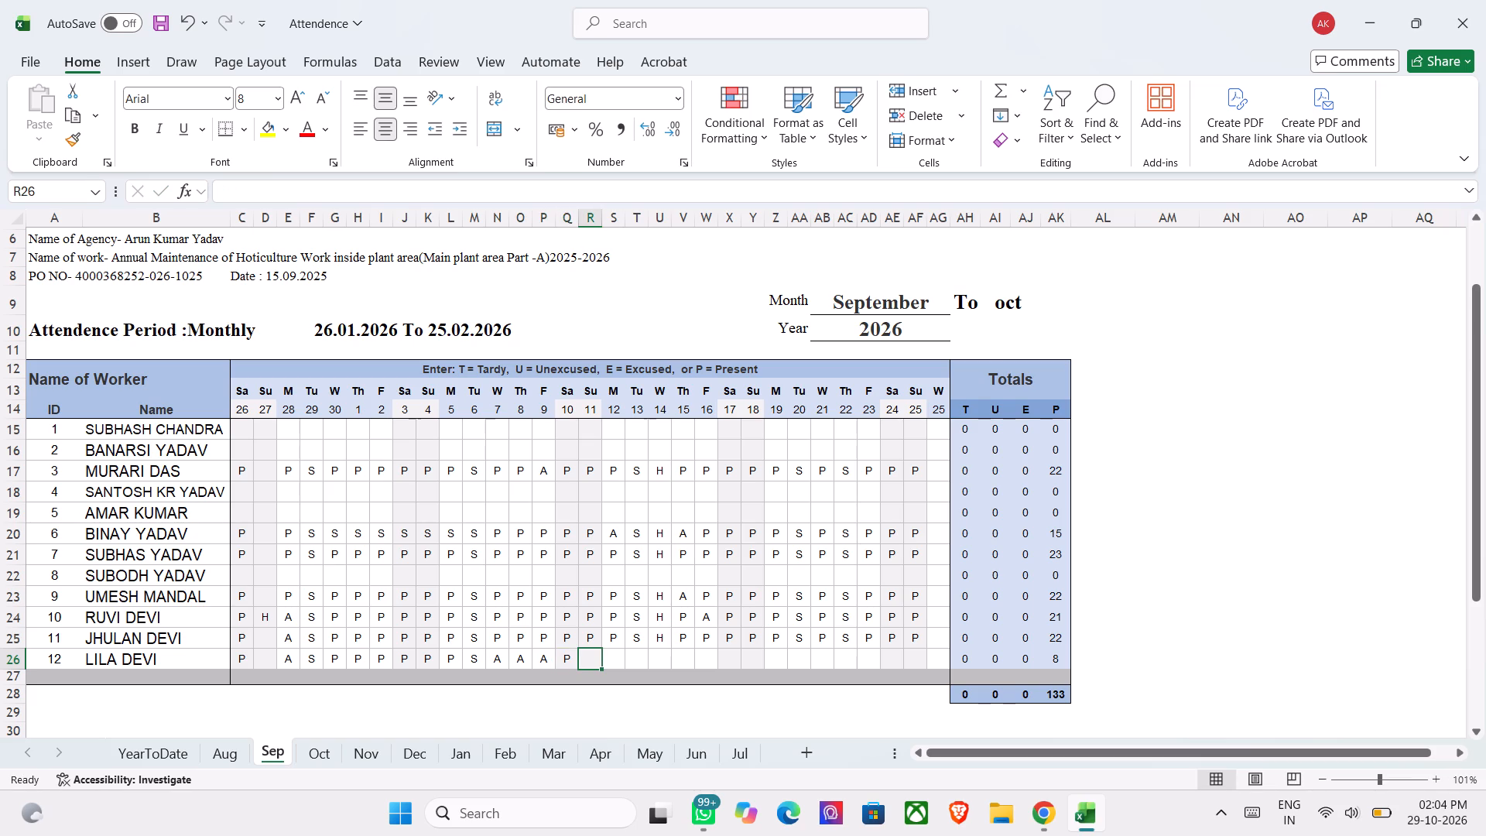
pyautogui.press('a')
pyautogui.press('Right')
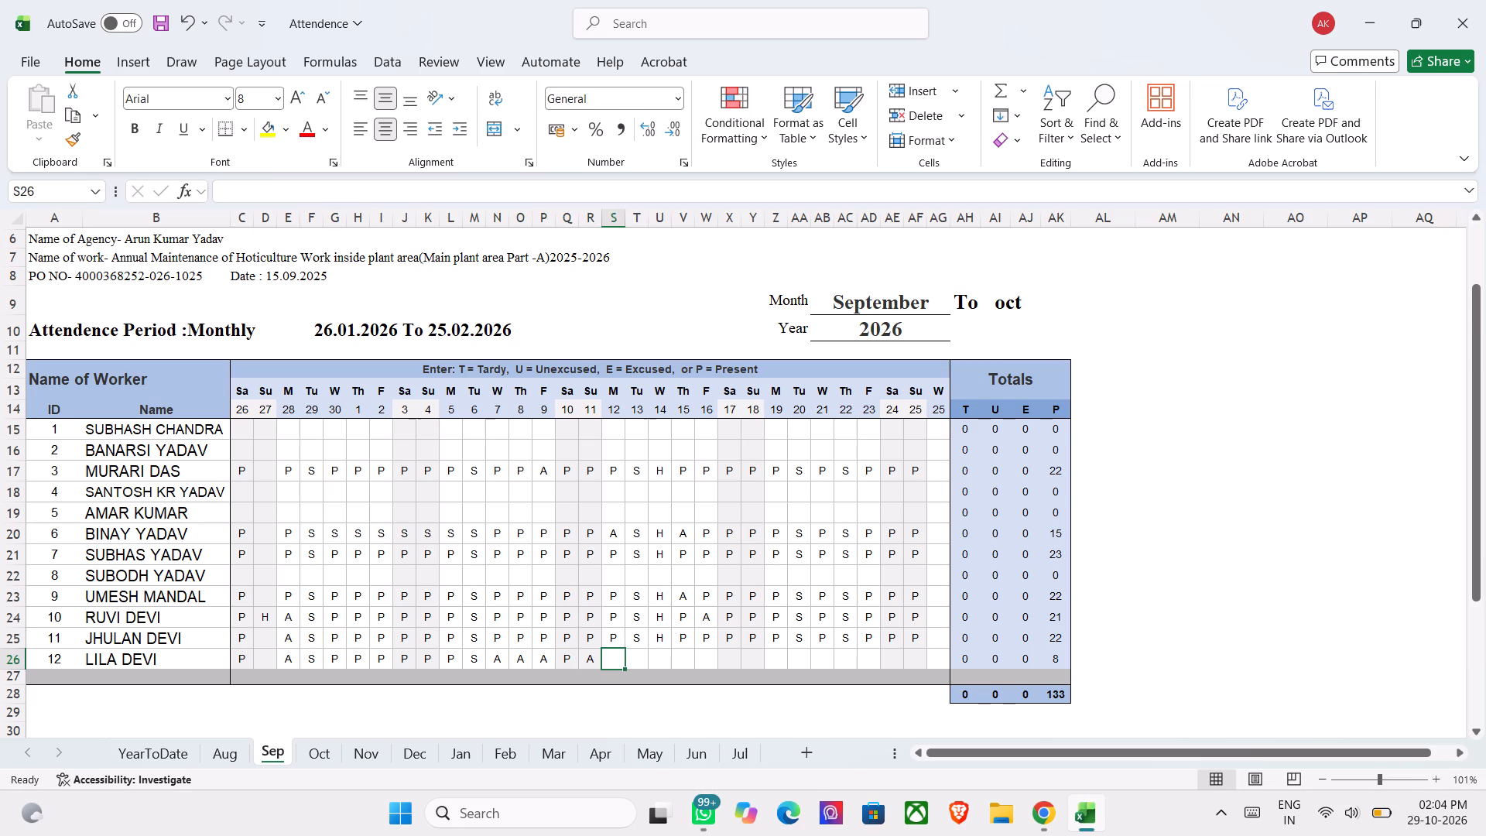
pyautogui.press('a')
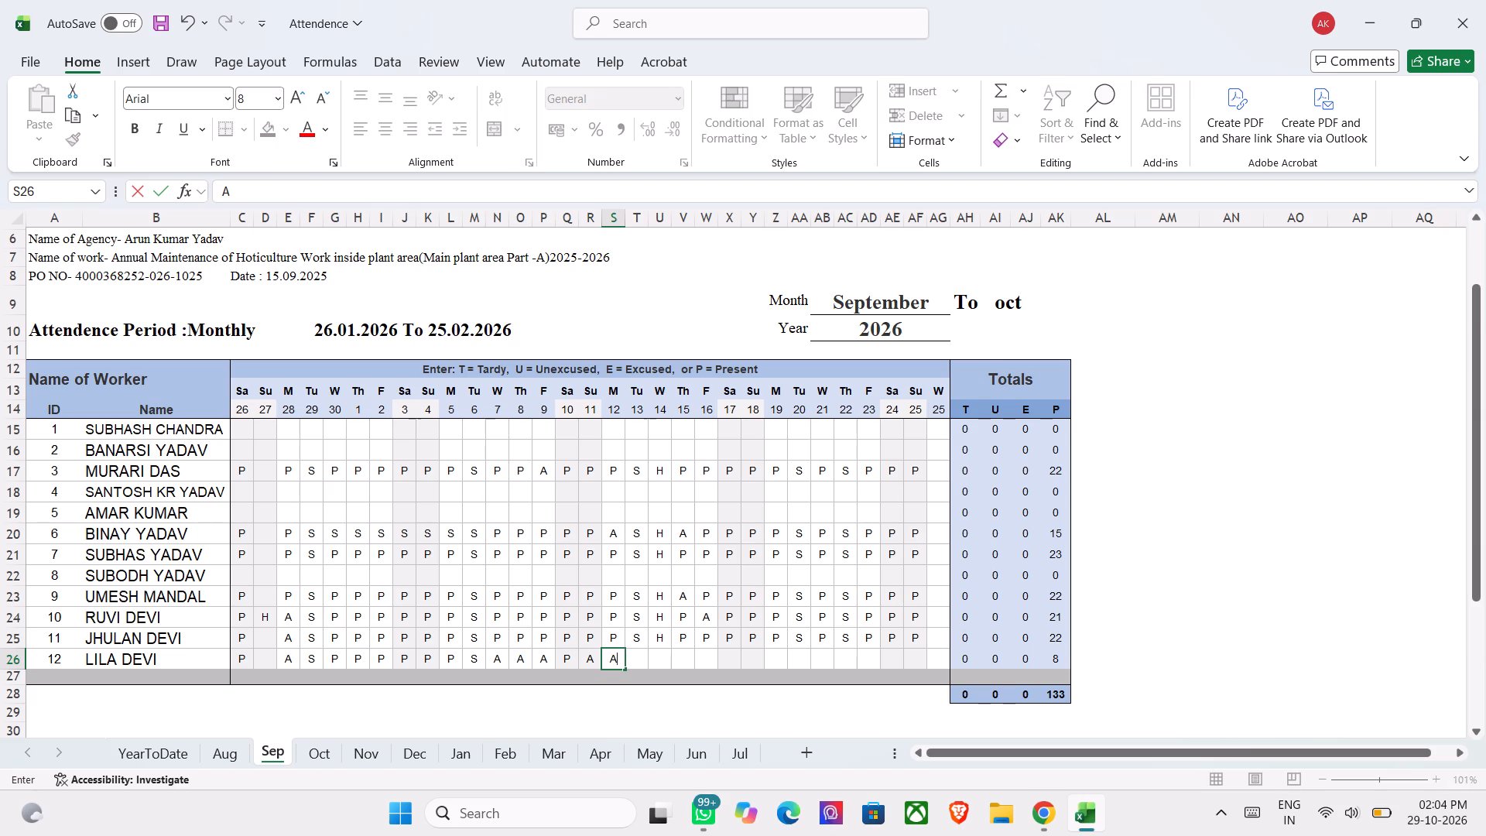
pyautogui.press('Right')
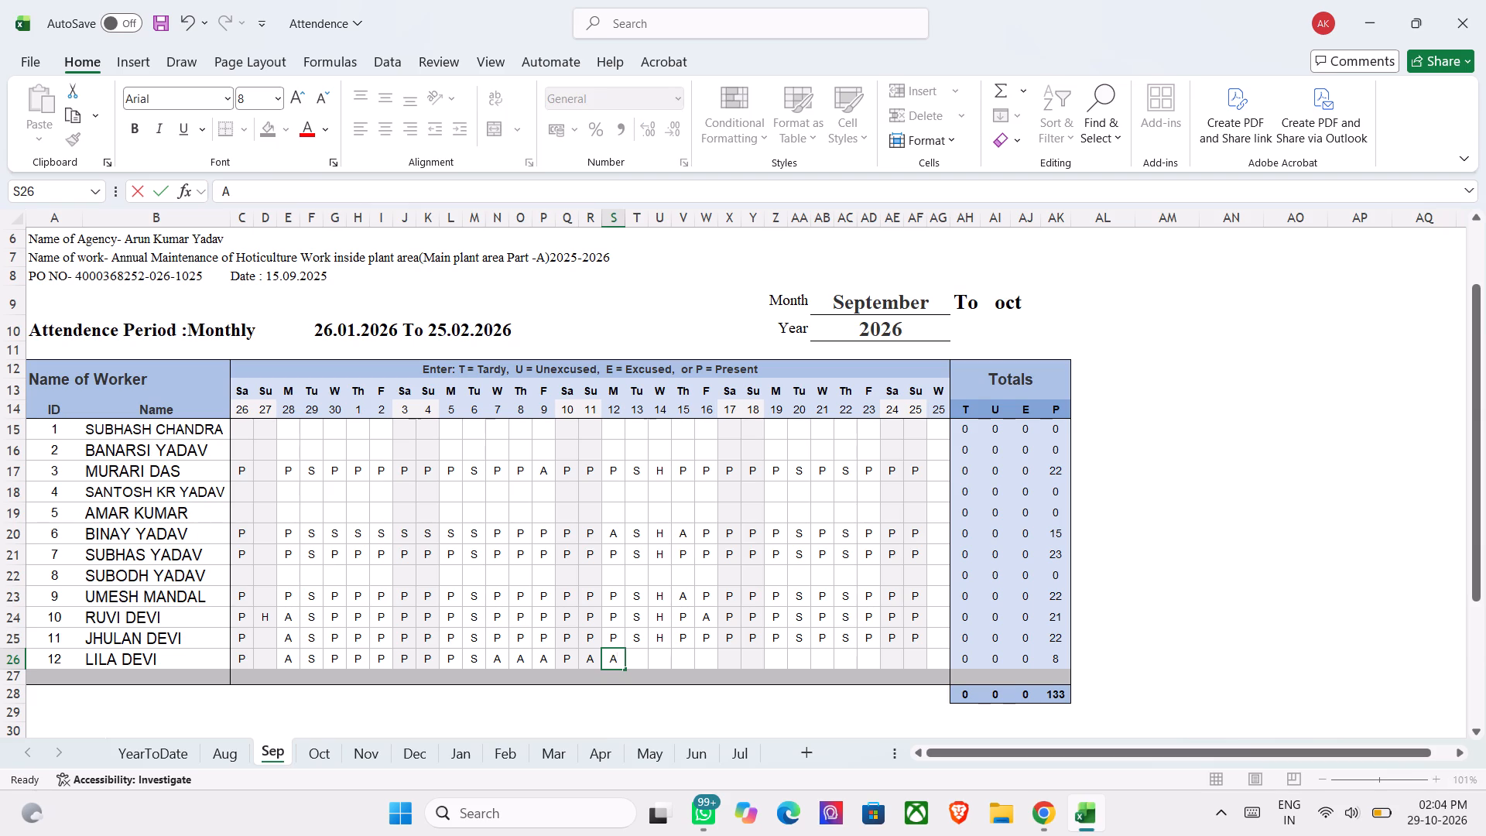
pyautogui.press('s')
pyautogui.press('Right')
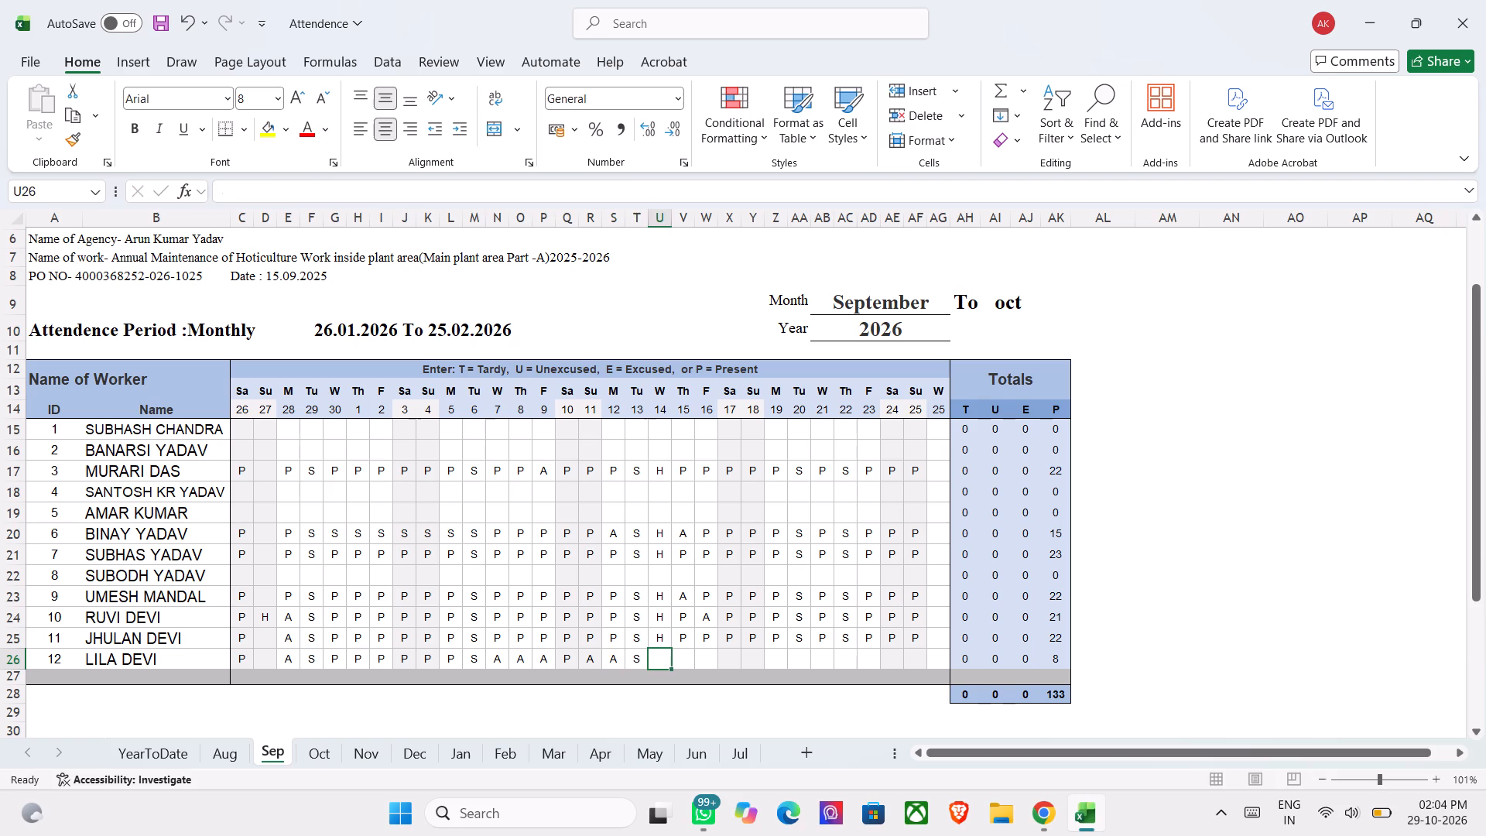
pyautogui.press('h')
pyautogui.press('Right')
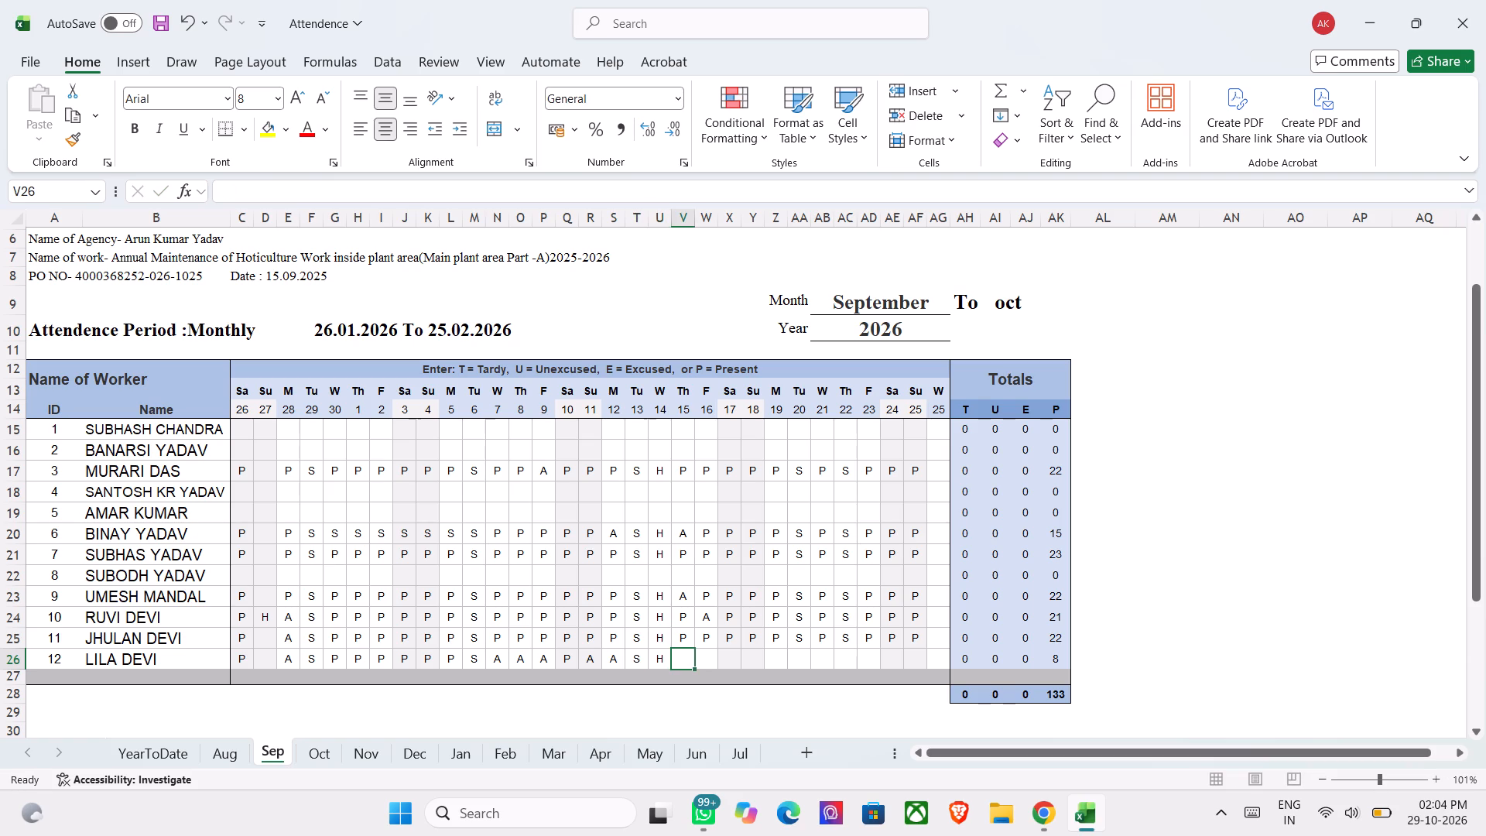
pyautogui.press('a')
pyautogui.press('Right')
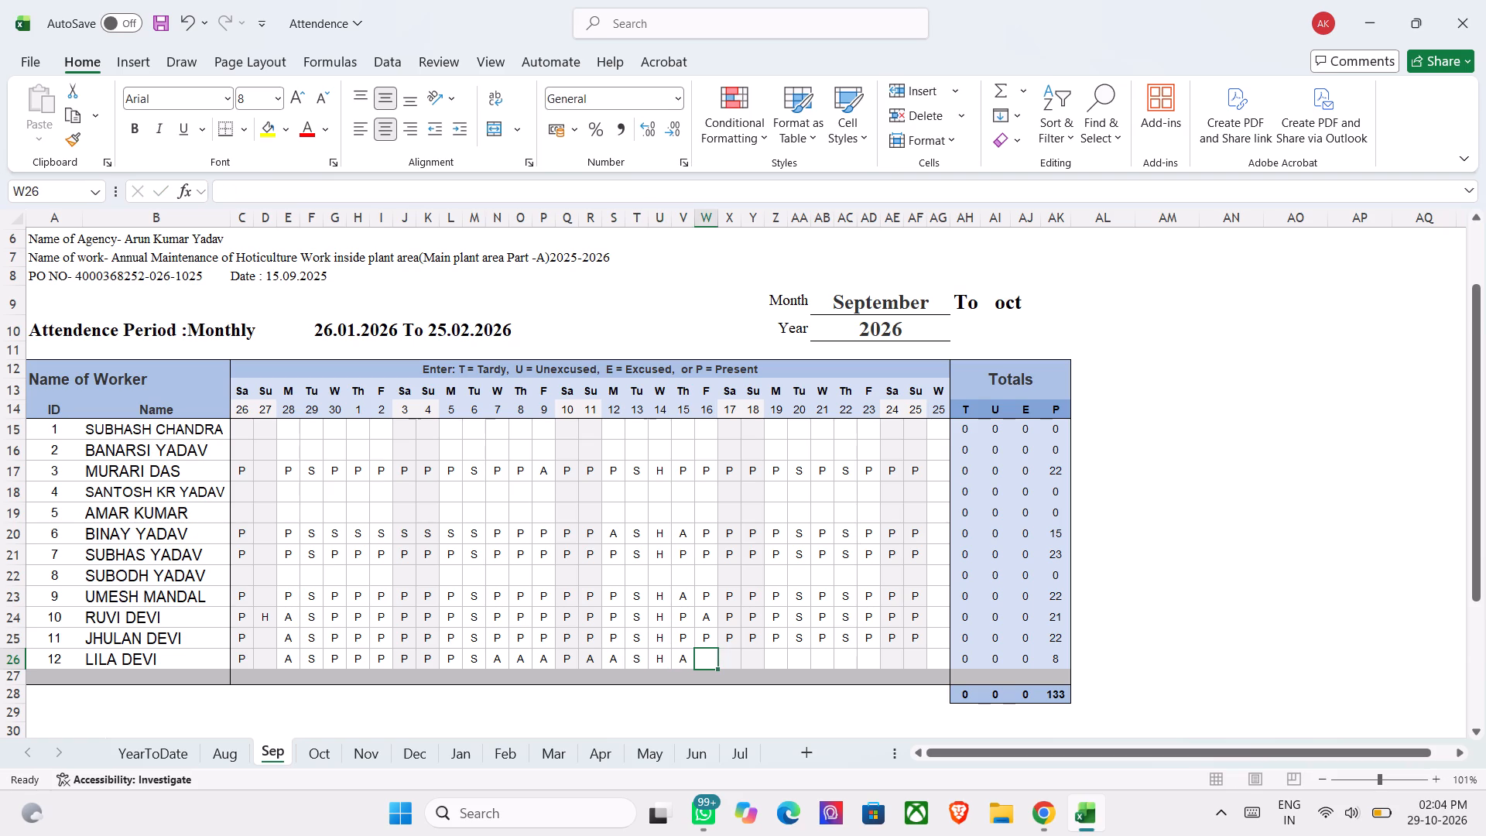
# Mark worker ID 12's attendance as P from Friday the 16th through Monday the 19th, and S for Tuesday the 20th.
pyautogui.press('p')
pyautogui.press('Right')
pyautogui.press('p')
pyautogui.press('Right')
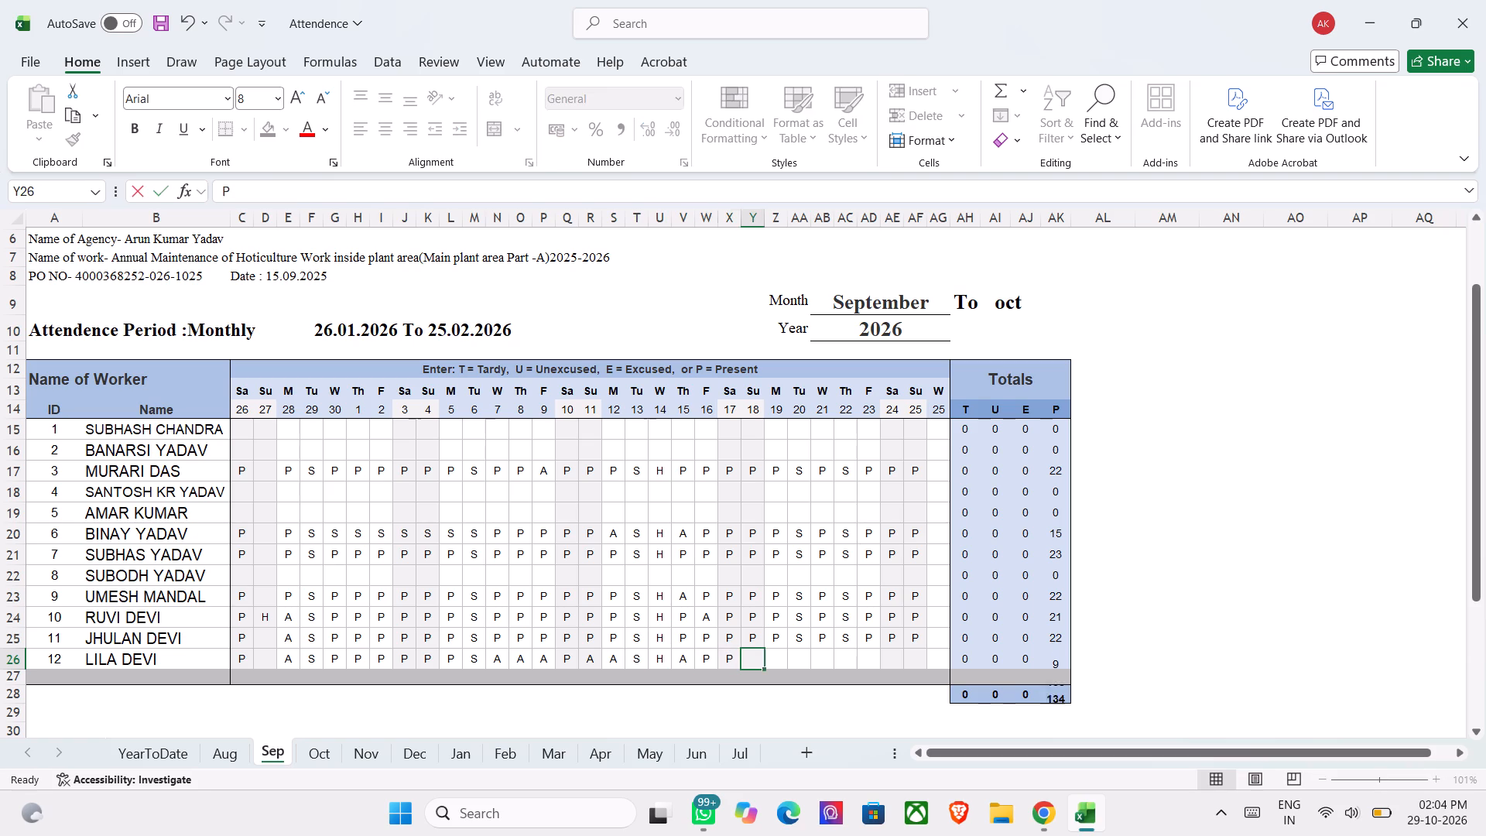
pyautogui.press('p')
pyautogui.press('Right')
pyautogui.press('p')
pyautogui.press('Right')
pyautogui.press('p')
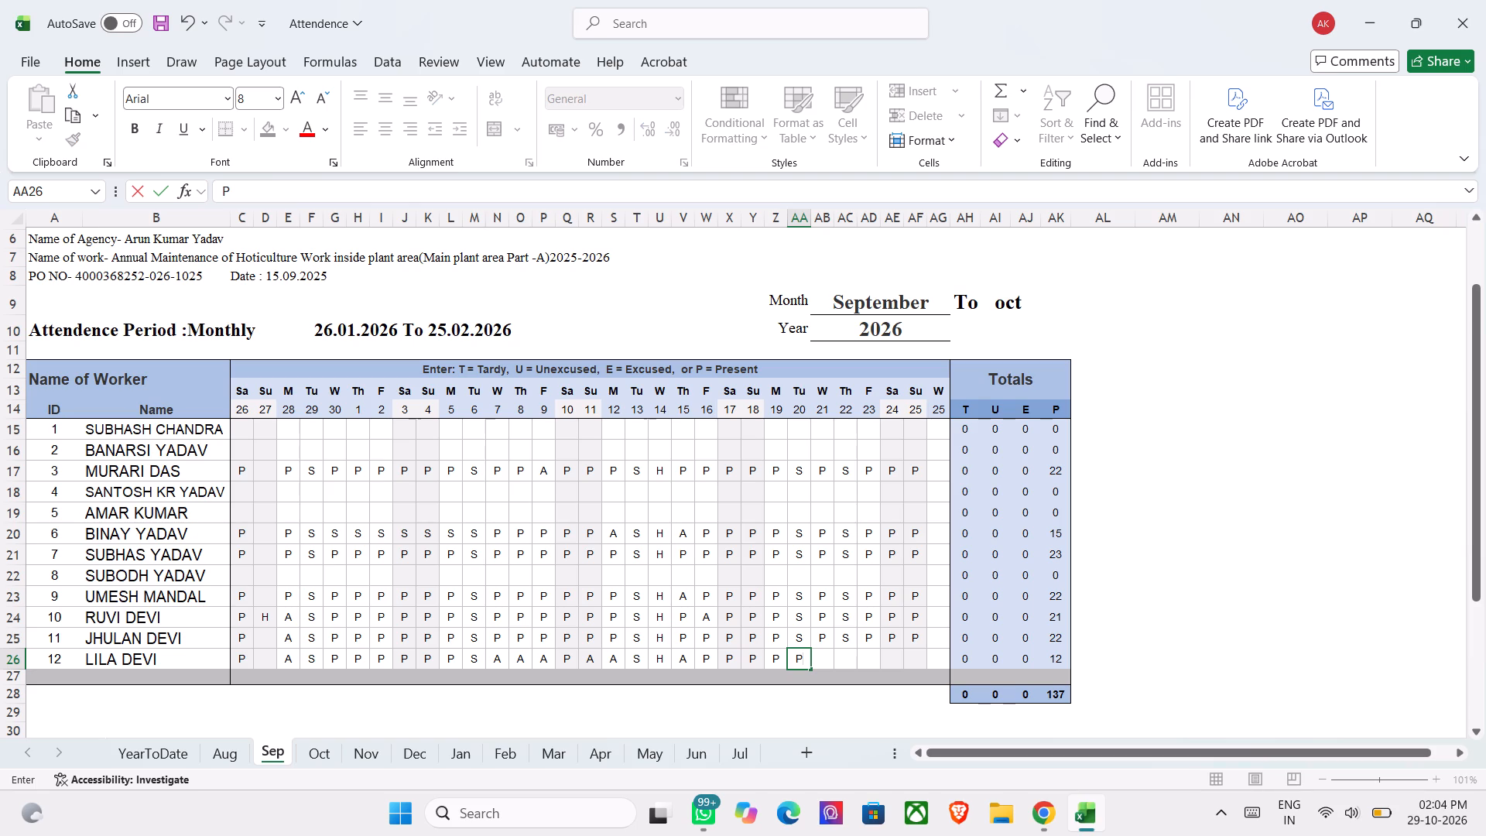
pyautogui.press('BackSpace')
pyautogui.press('s')
pyautogui.press('Right')
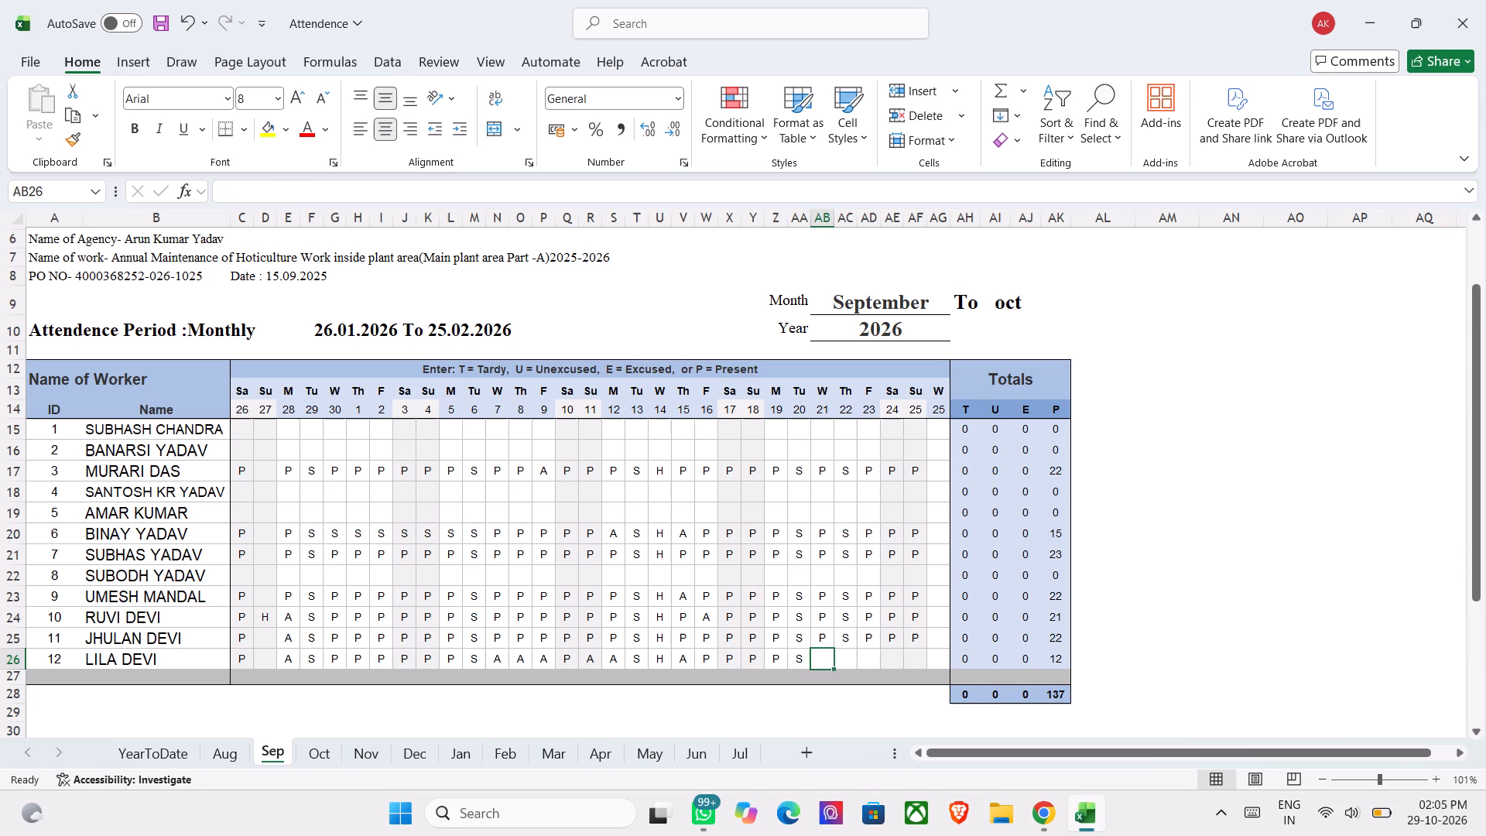
# Complete worker ID 12's row with P on the 21st, S on the 22nd, and P from Friday the 23rd through Sunday the 25th.
pyautogui.press('p')
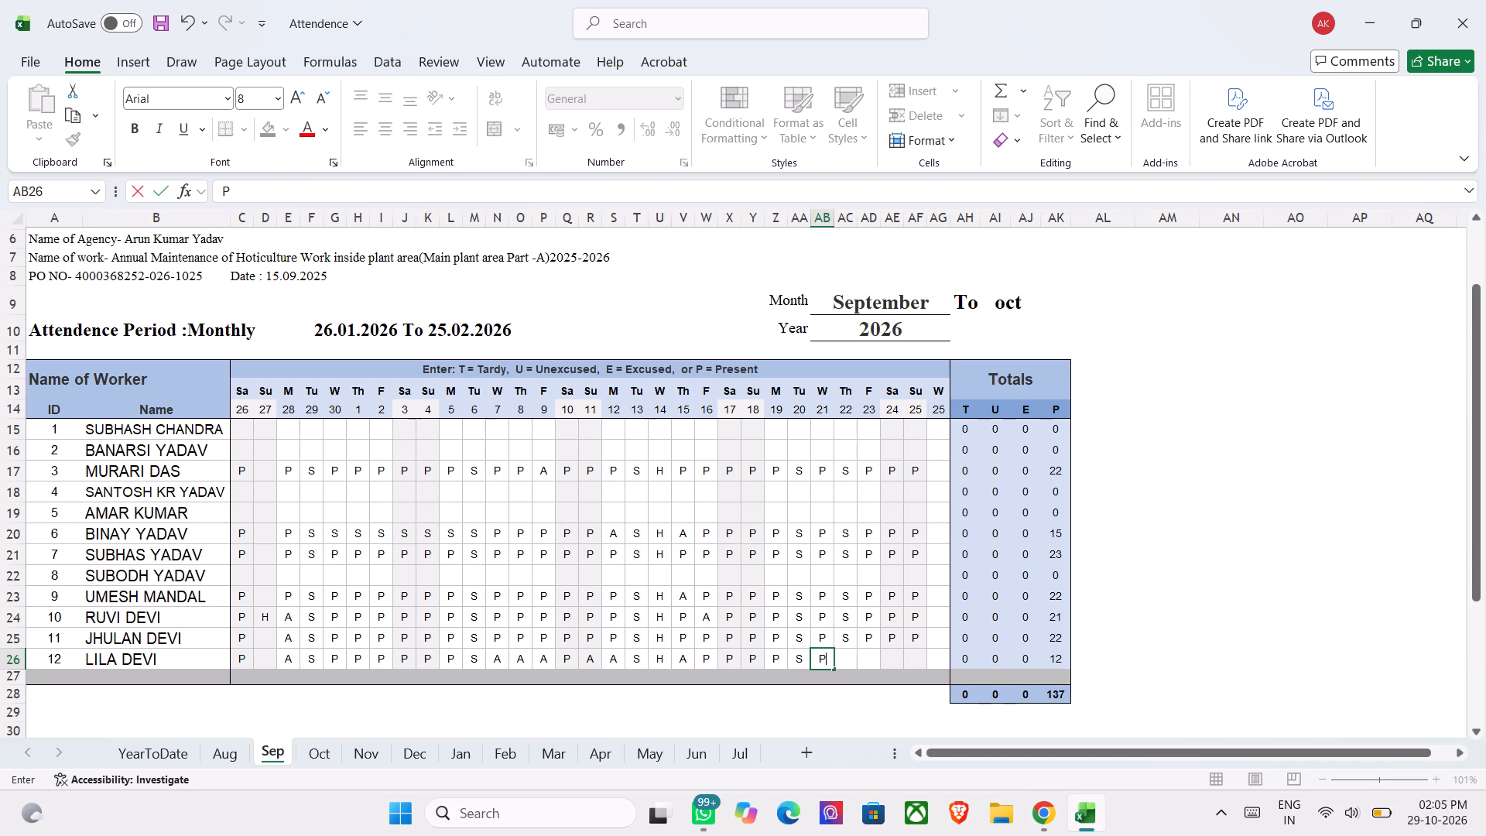
pyautogui.press('Right')
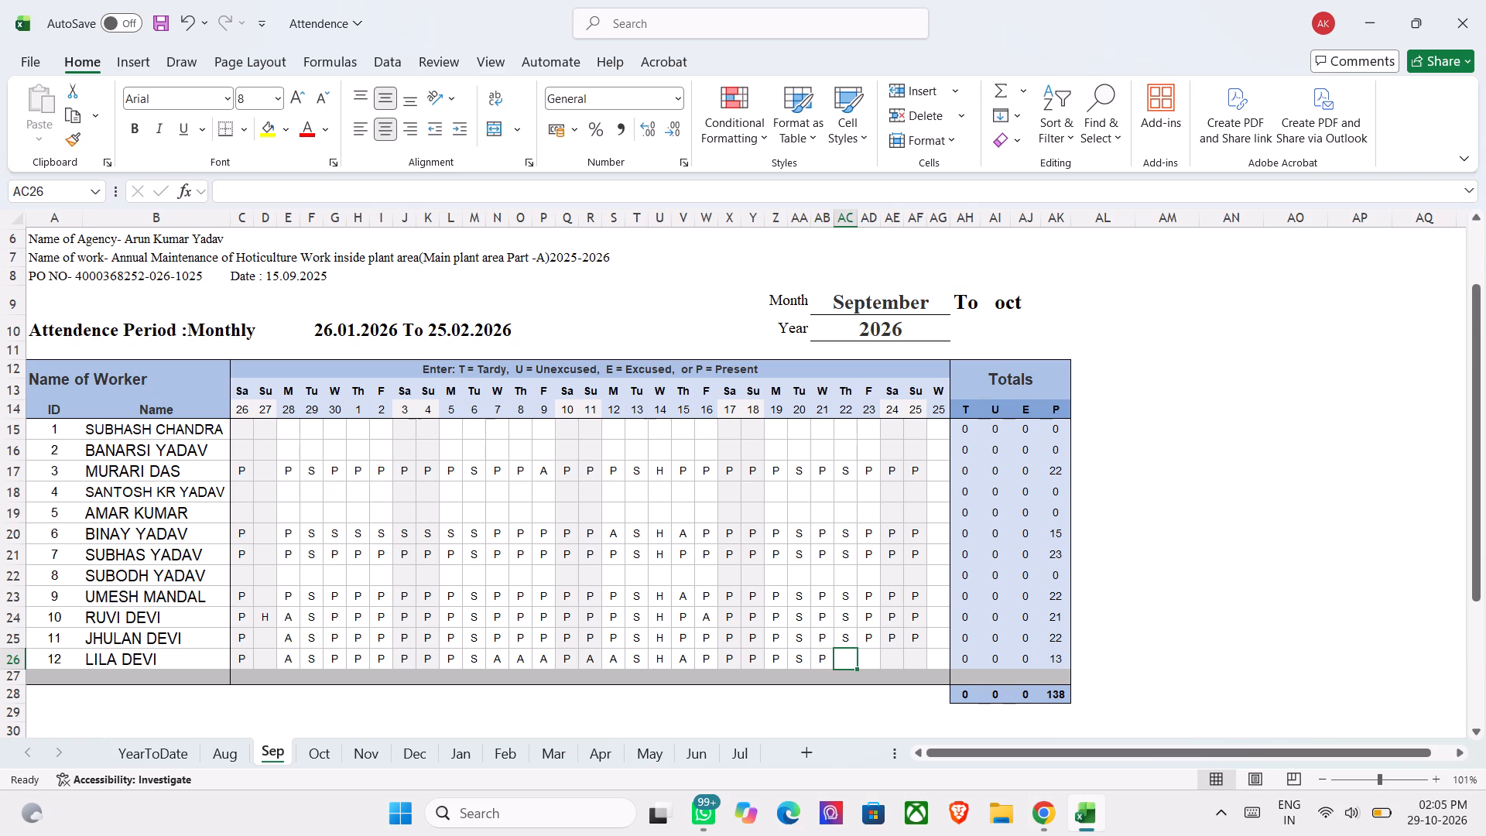
pyautogui.press('s')
pyautogui.press('Right')
pyautogui.press('p')
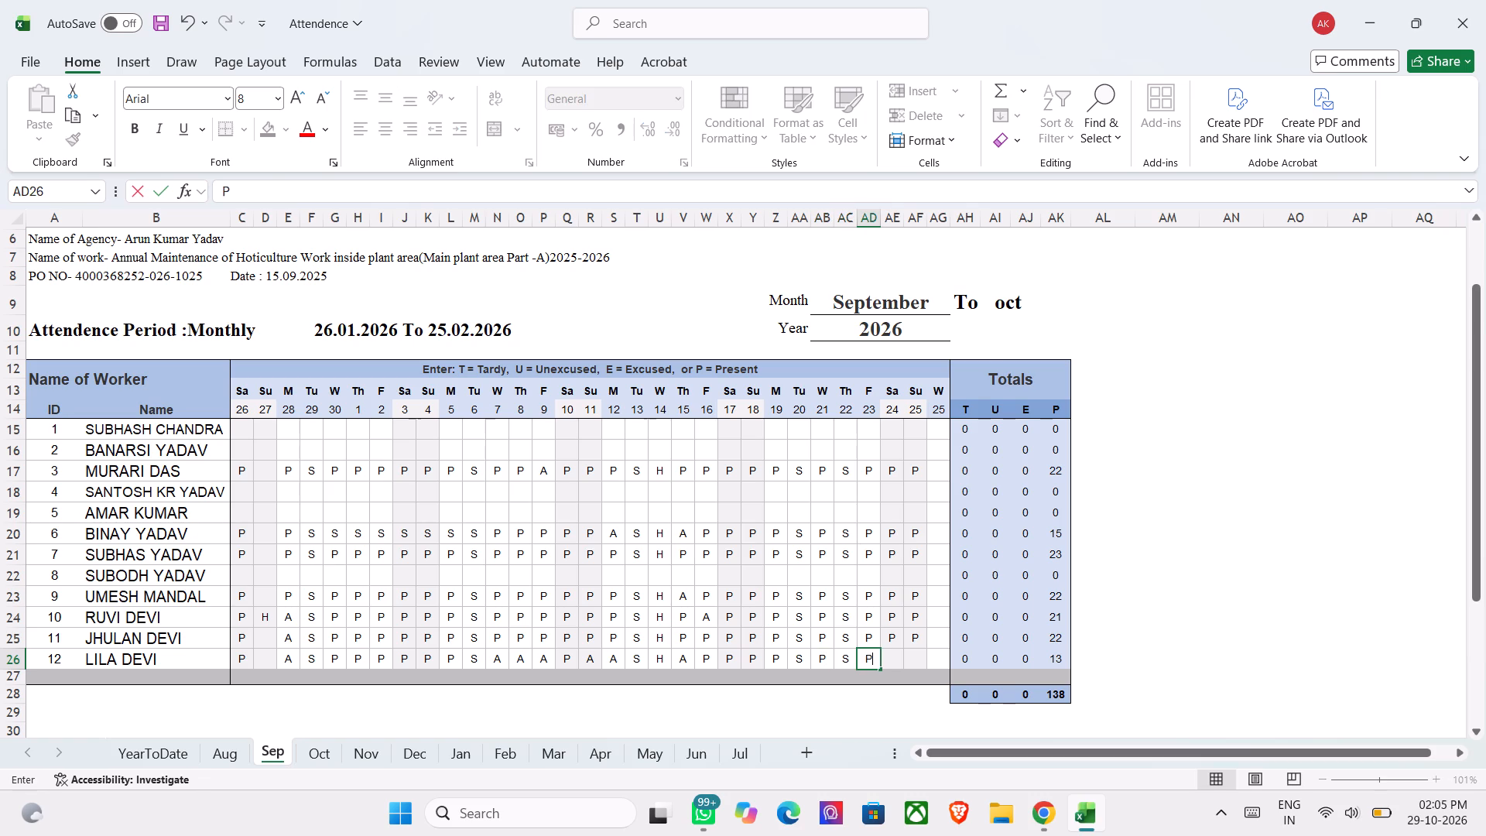
pyautogui.press('Right')
pyautogui.press('Right')
pyautogui.press('p')
pyautogui.press('Left')
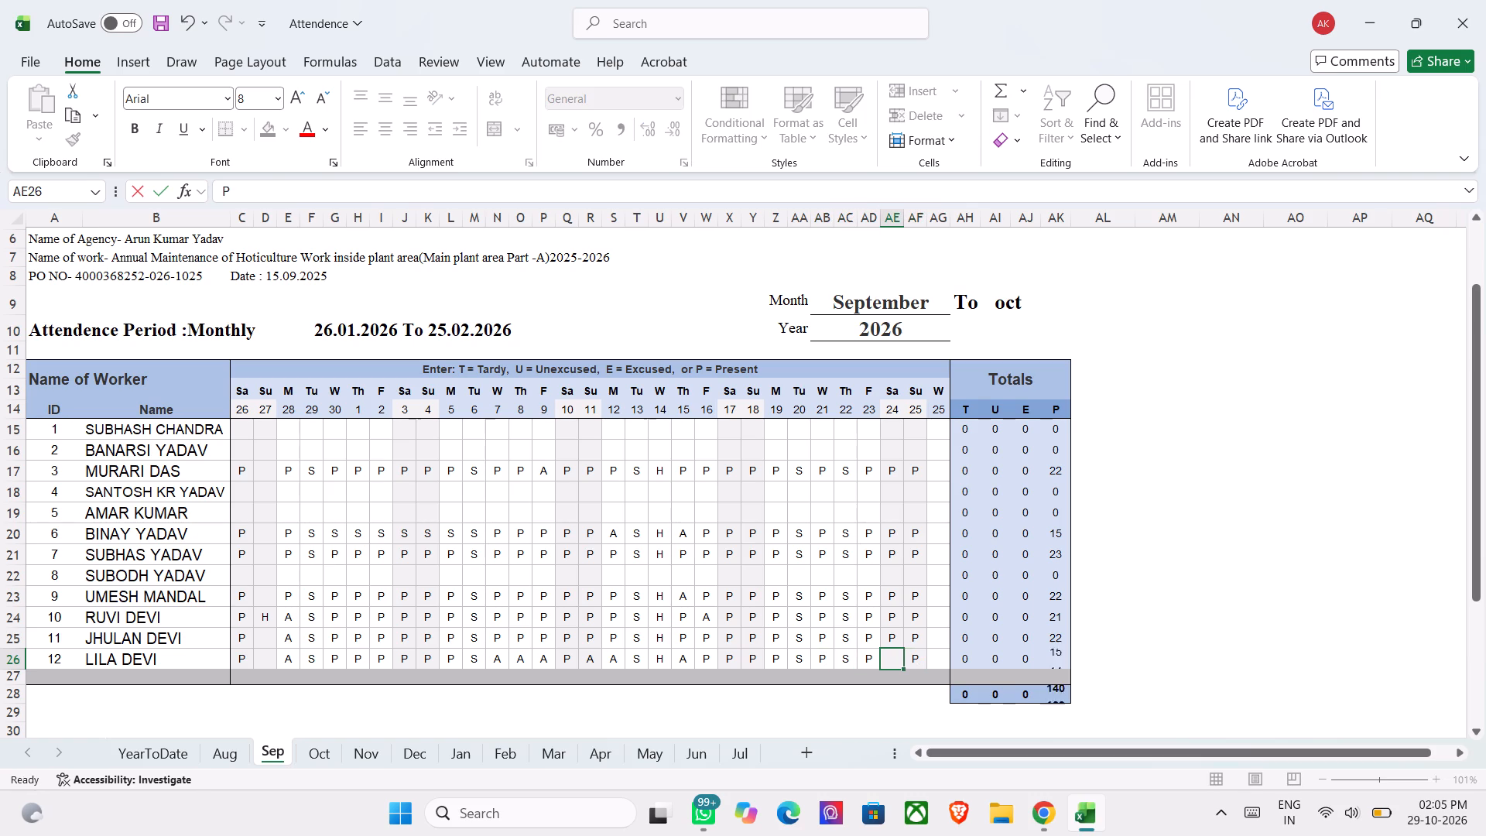
pyautogui.press('p')
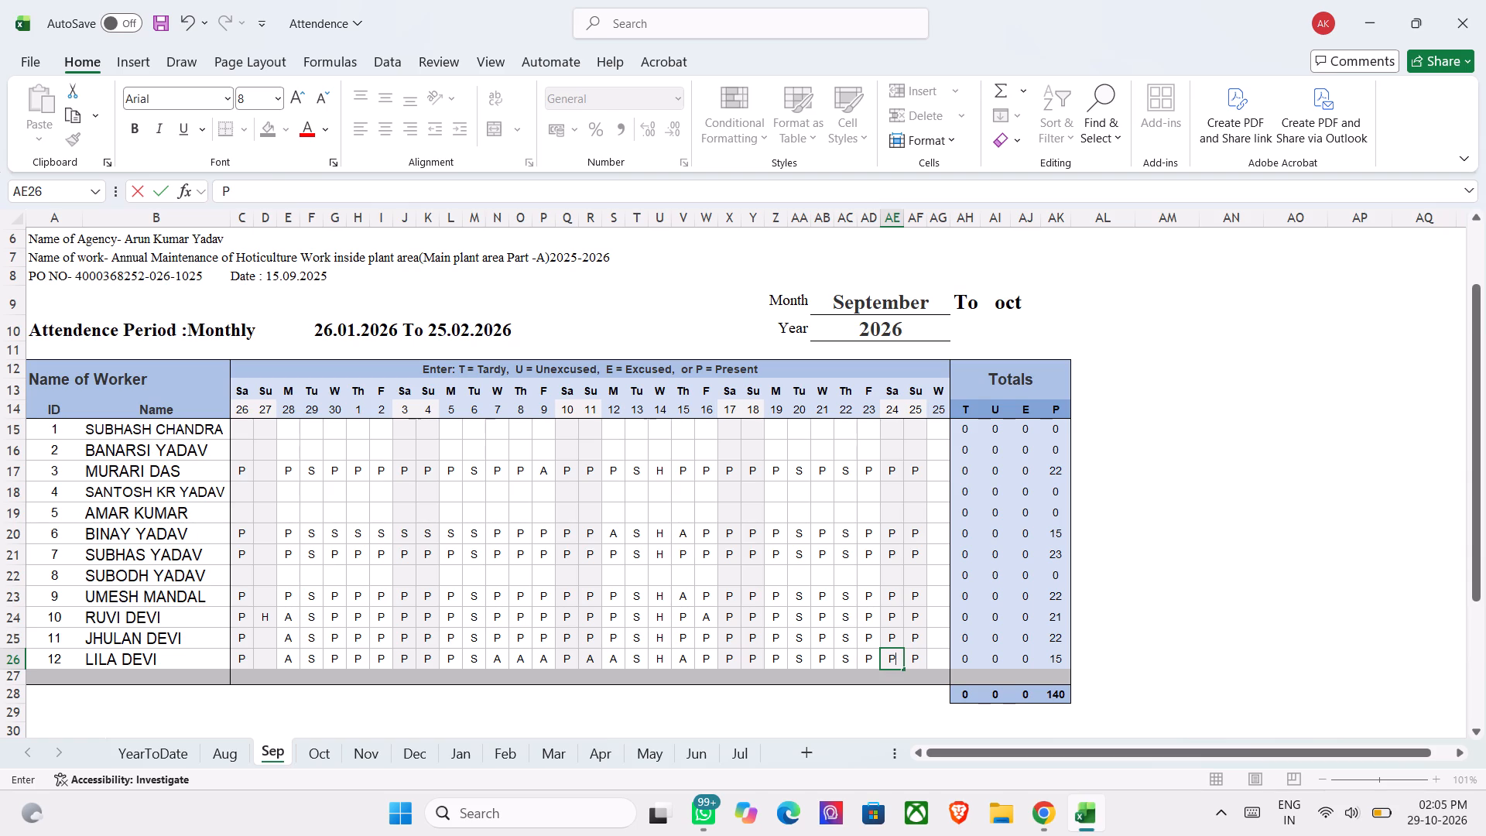
# Mark worker ID 4's attendance as P for Saturday the 26th, H for Sunday, A for Monday the 28th and S for Tuesday the 29th.
pyautogui.click(242, 501)
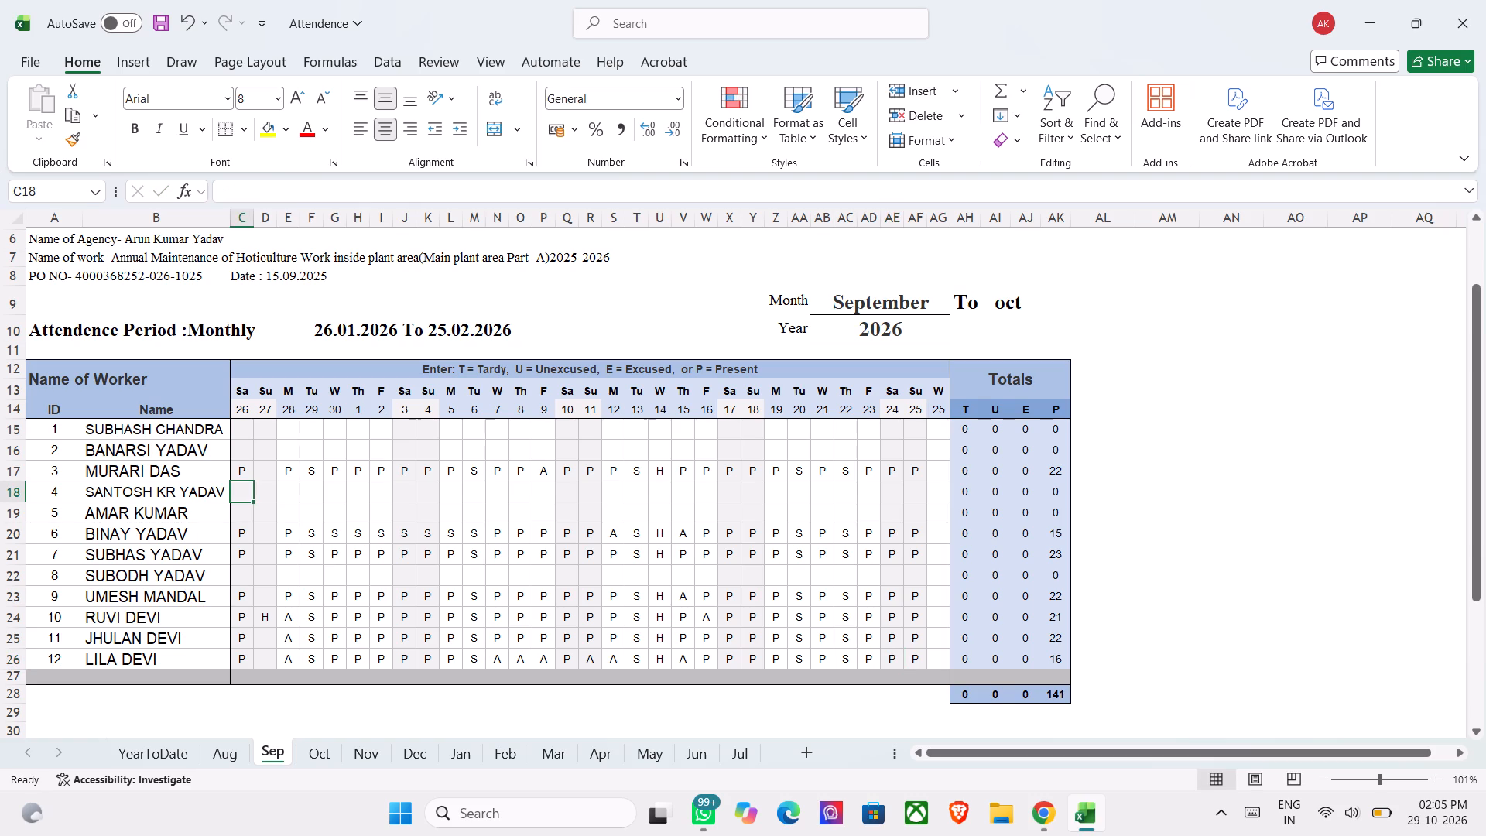
pyautogui.press('p')
pyautogui.press('Right')
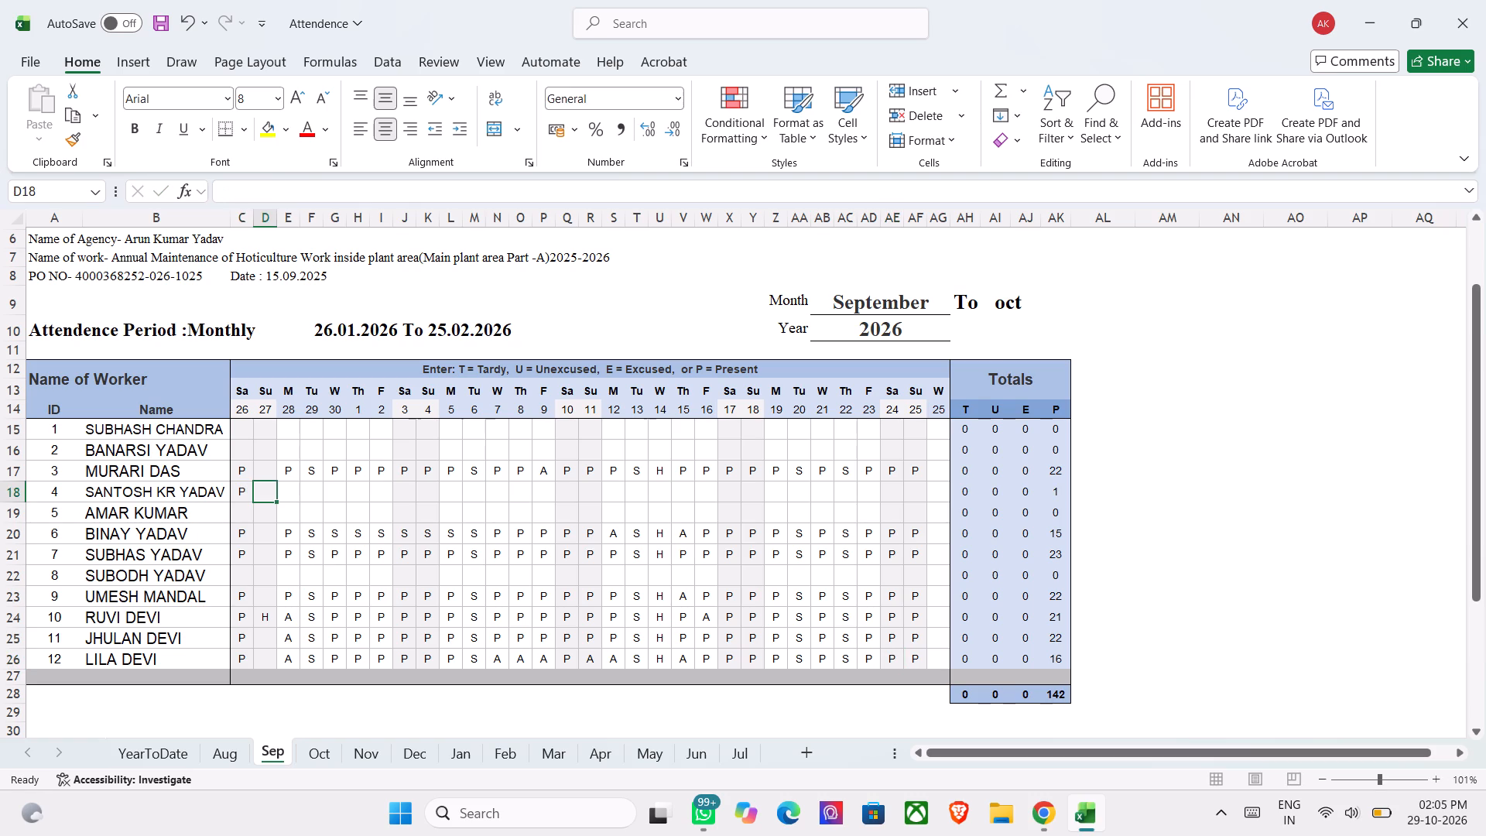
pyautogui.press('h')
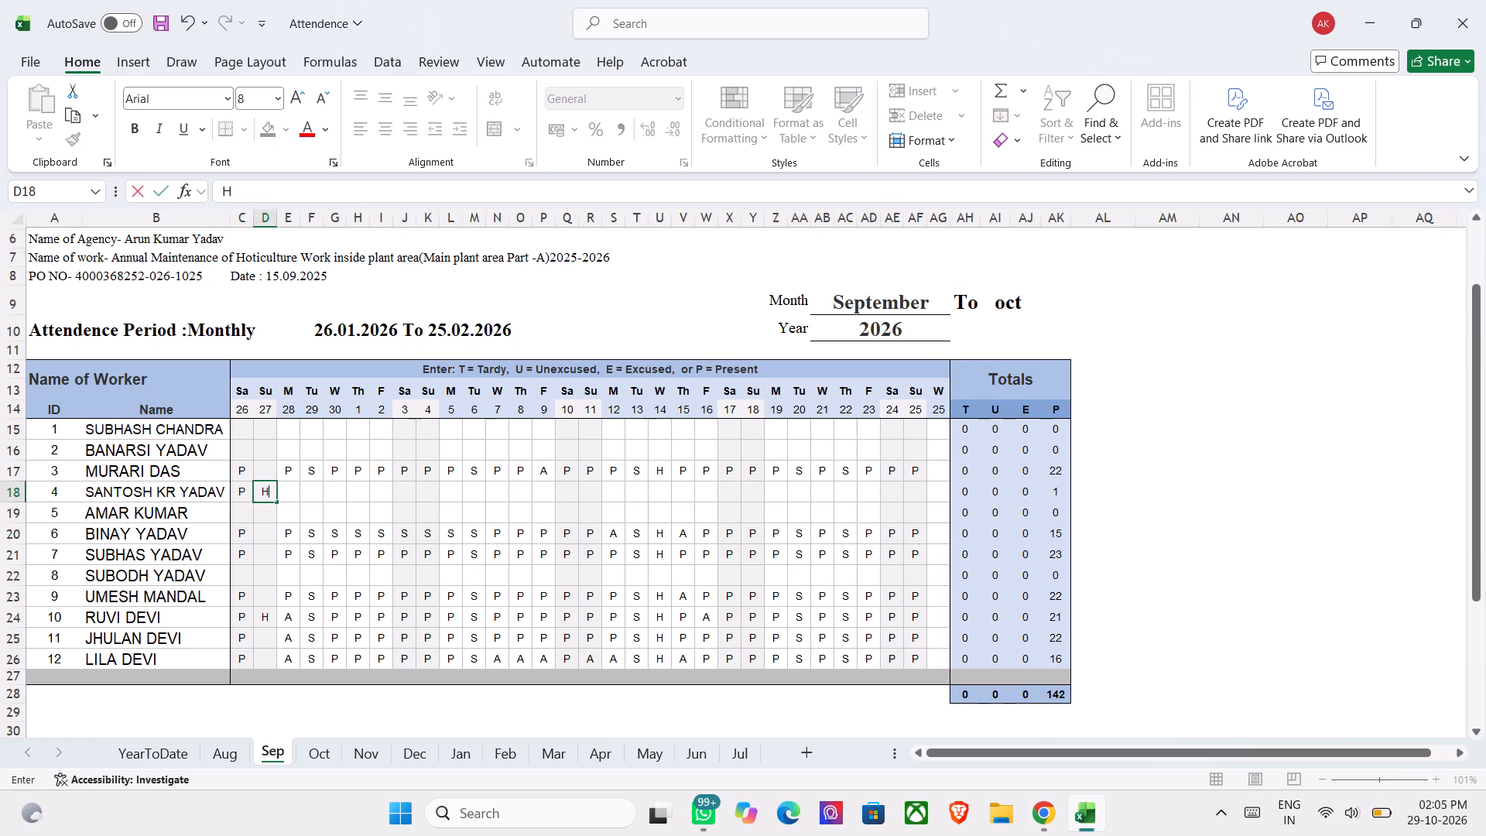
pyautogui.press('Right')
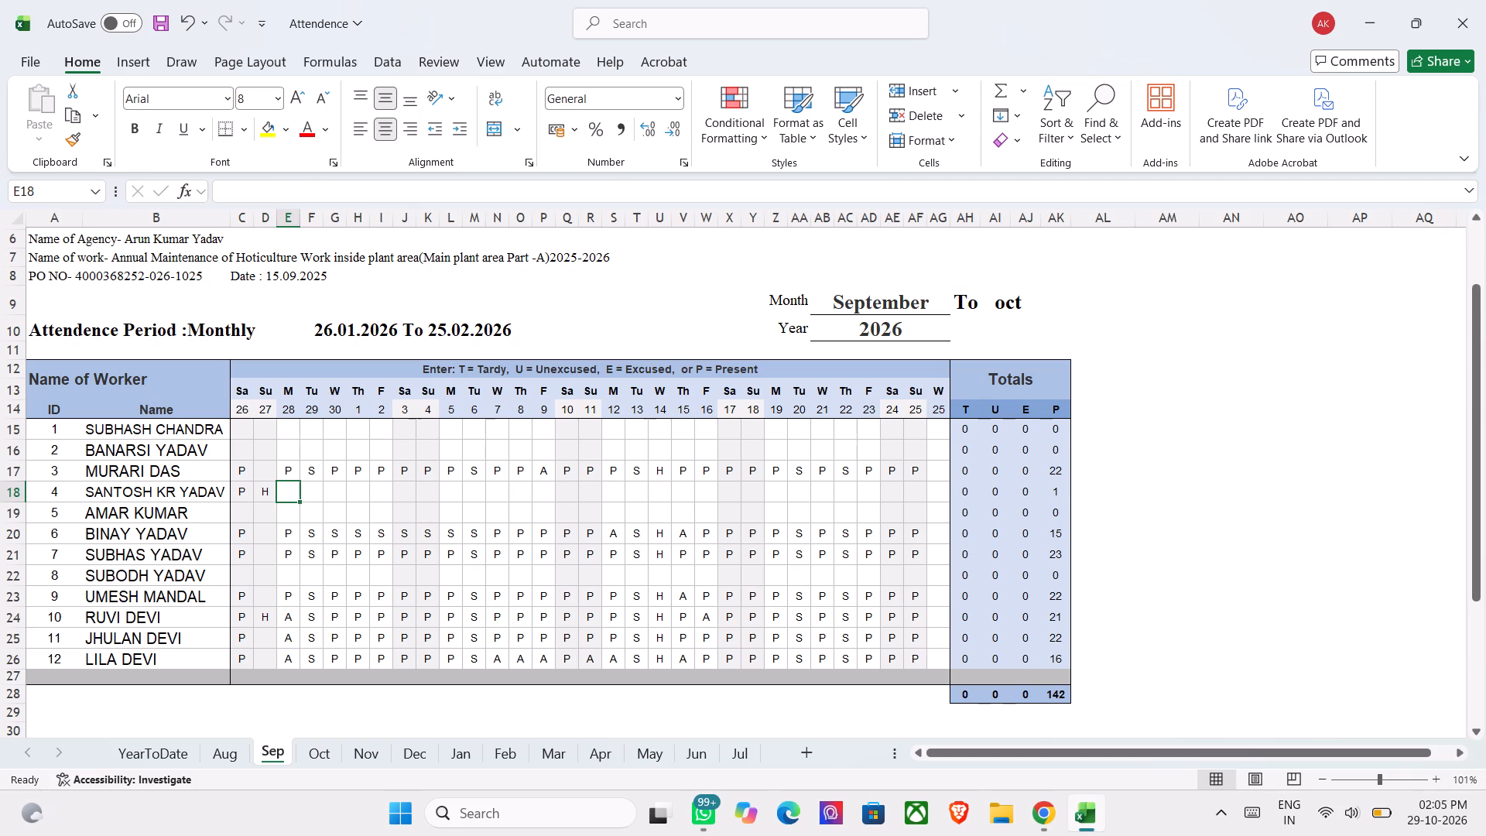
pyautogui.press('a')
pyautogui.press('Right')
pyautogui.press('s')
pyautogui.press('Right')
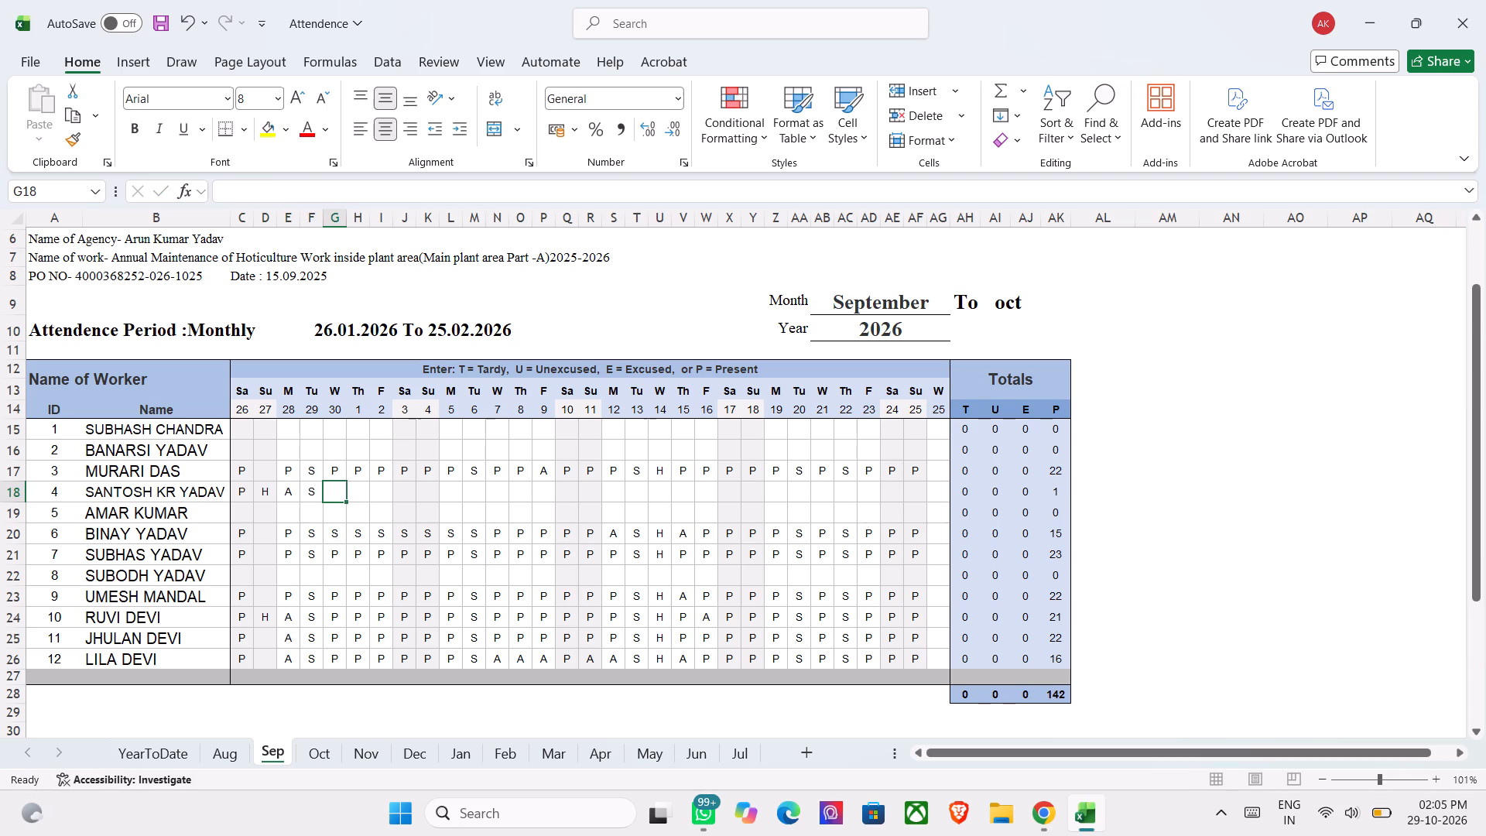
# Mark worker ID 4's attendance as P from Wednesday the 30th through Monday the 5th, and S for Tuesday the 6th.
pyautogui.press('p')
pyautogui.press('Right')
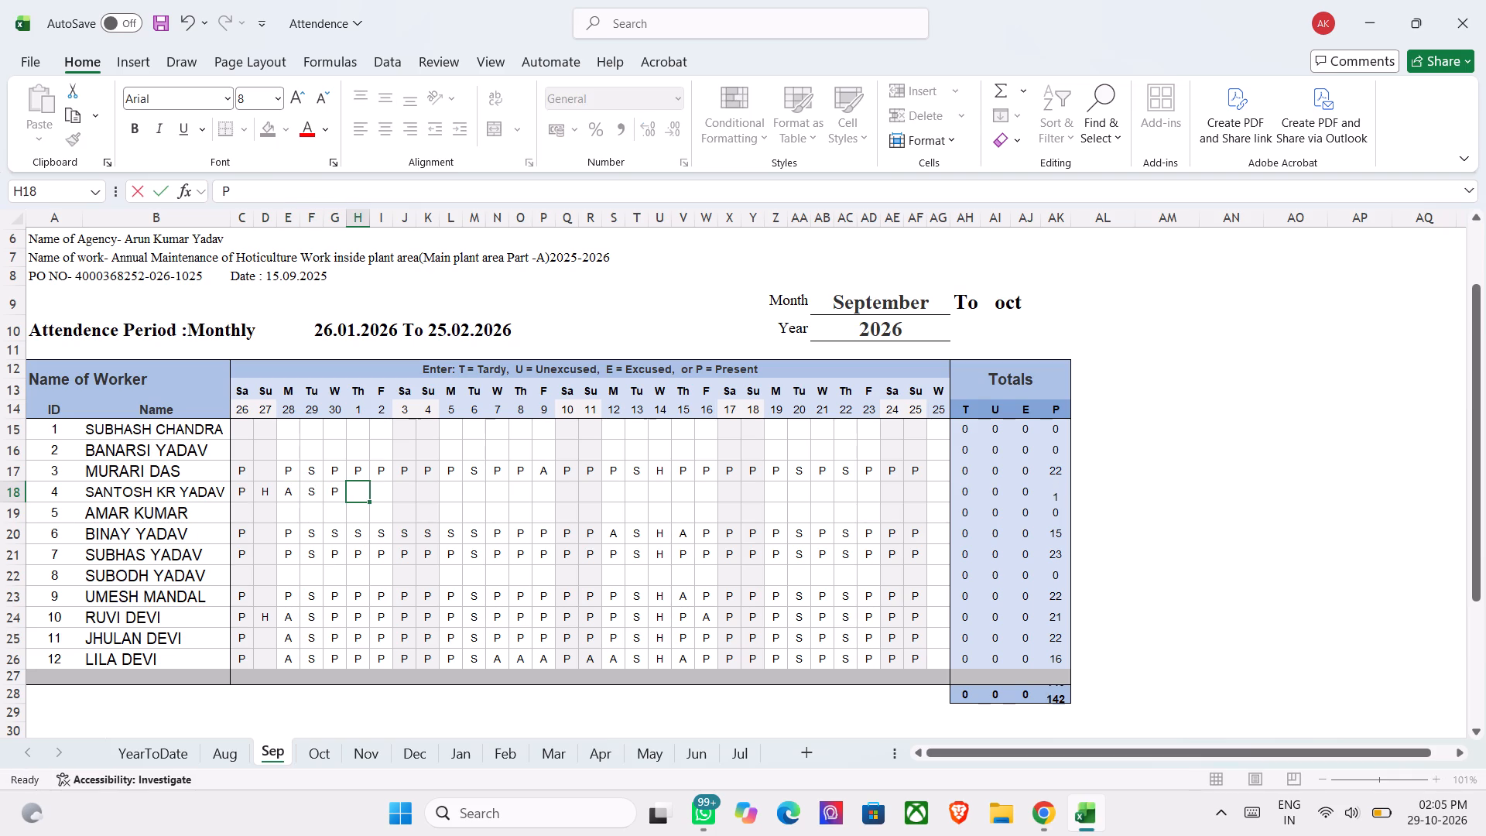
pyautogui.press('p')
pyautogui.press('Right')
pyautogui.press('p')
pyautogui.press('Right')
pyautogui.press('p')
pyautogui.press('Right')
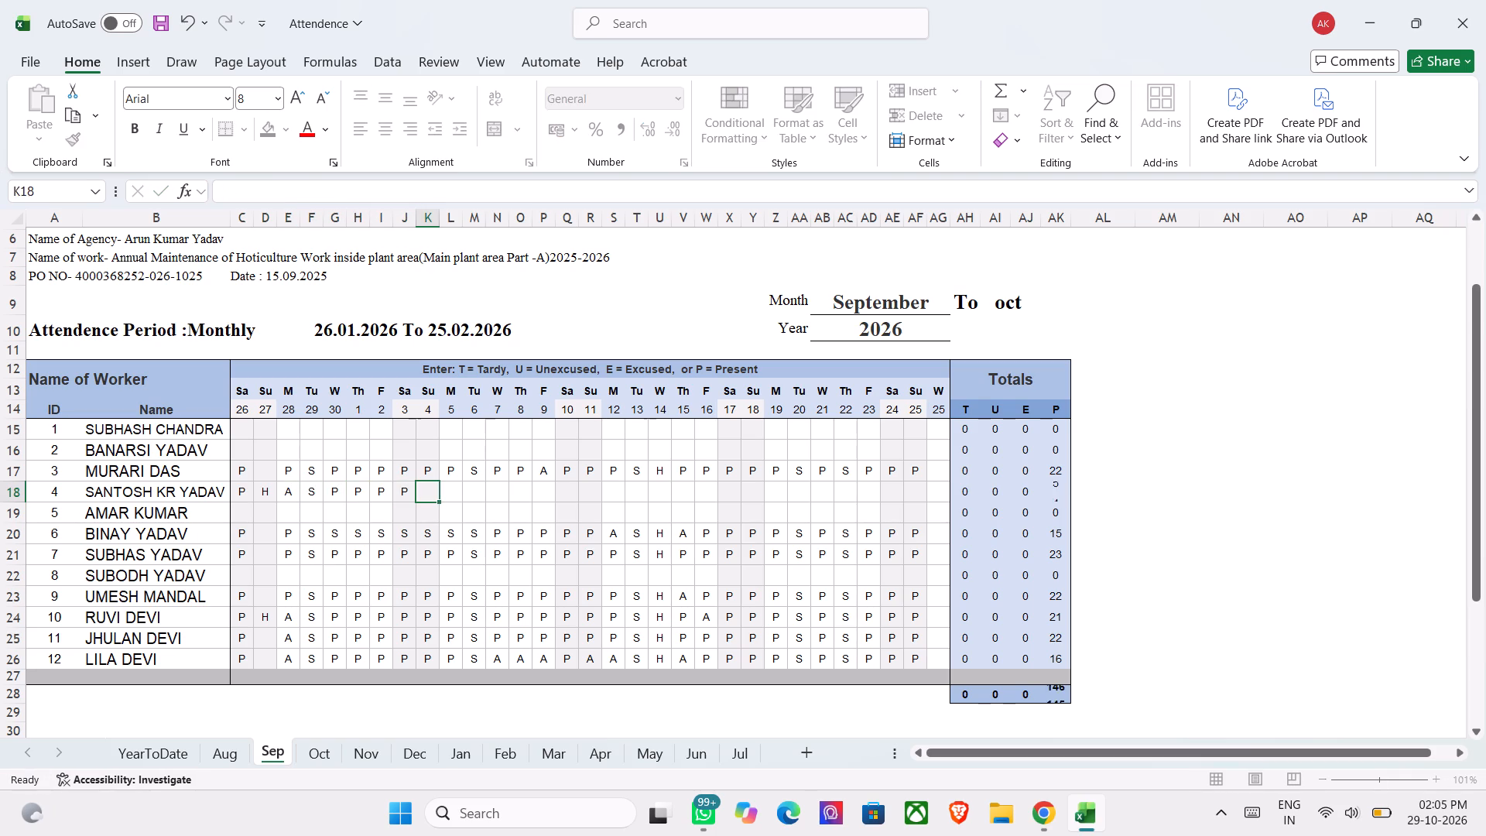
pyautogui.press('p')
pyautogui.press('Right')
pyautogui.press('p')
pyautogui.press('Right')
pyautogui.press('s')
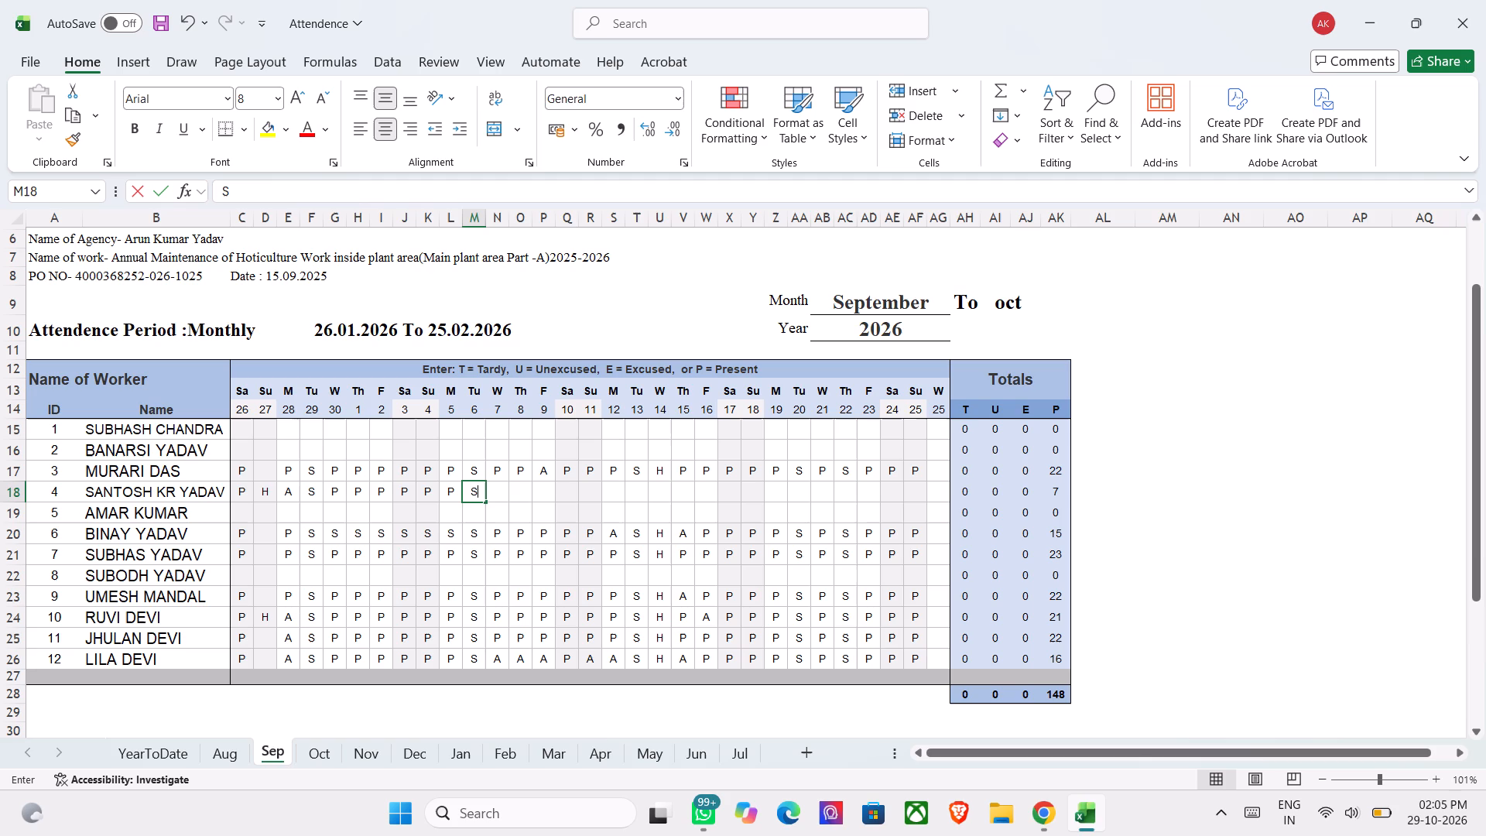
pyautogui.press('Right')
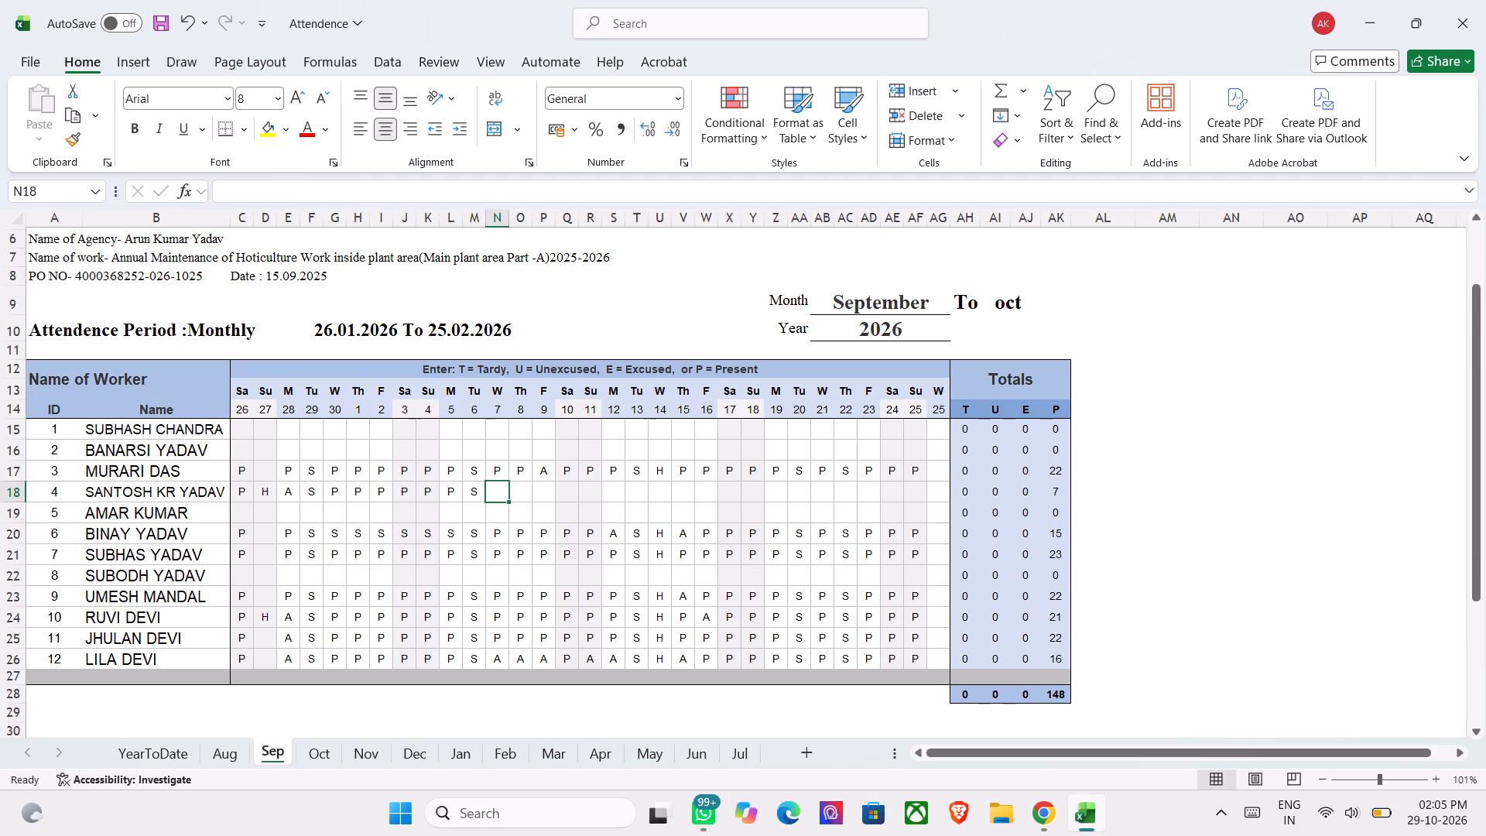
# Mark worker ID 4's attendance as P from Wednesday the 7th through Monday the 12th.
pyautogui.press('p')
pyautogui.press('Right')
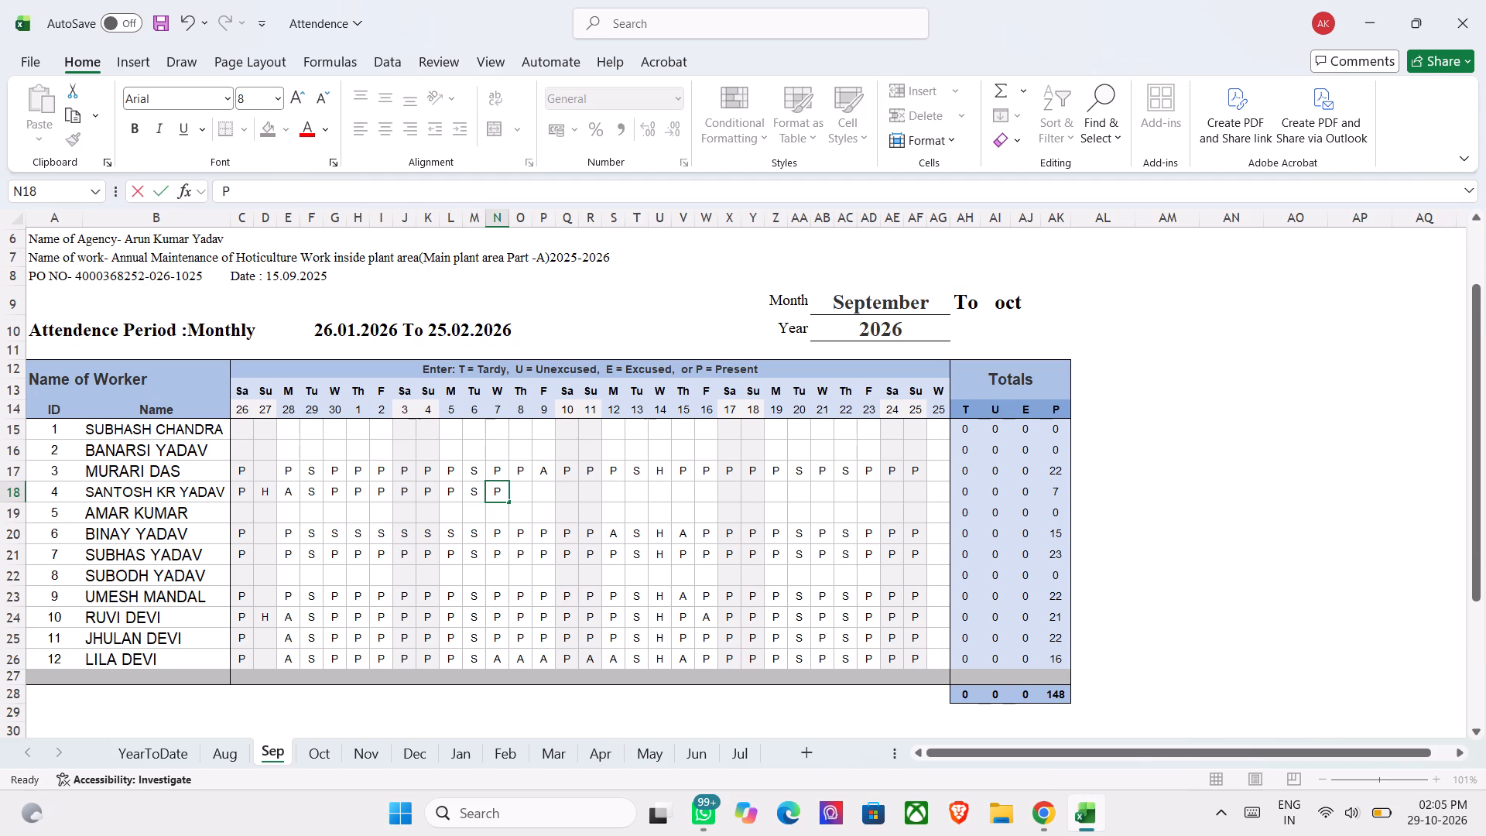
pyautogui.press('p')
pyautogui.press('Right')
pyautogui.press('p')
pyautogui.press('Right')
pyautogui.press('p')
pyautogui.press('Right')
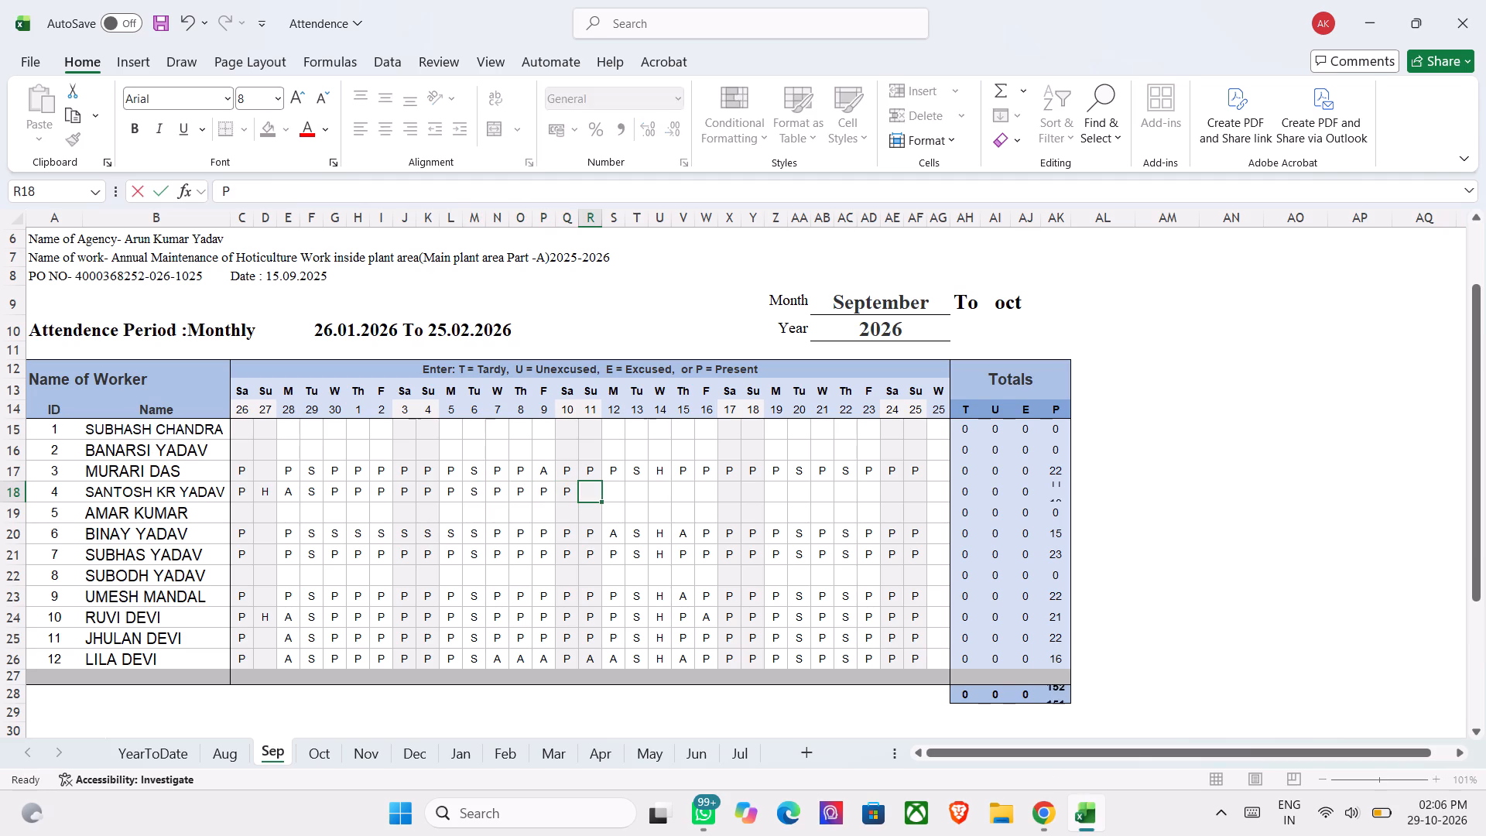
pyautogui.press('p')
pyautogui.press('Right')
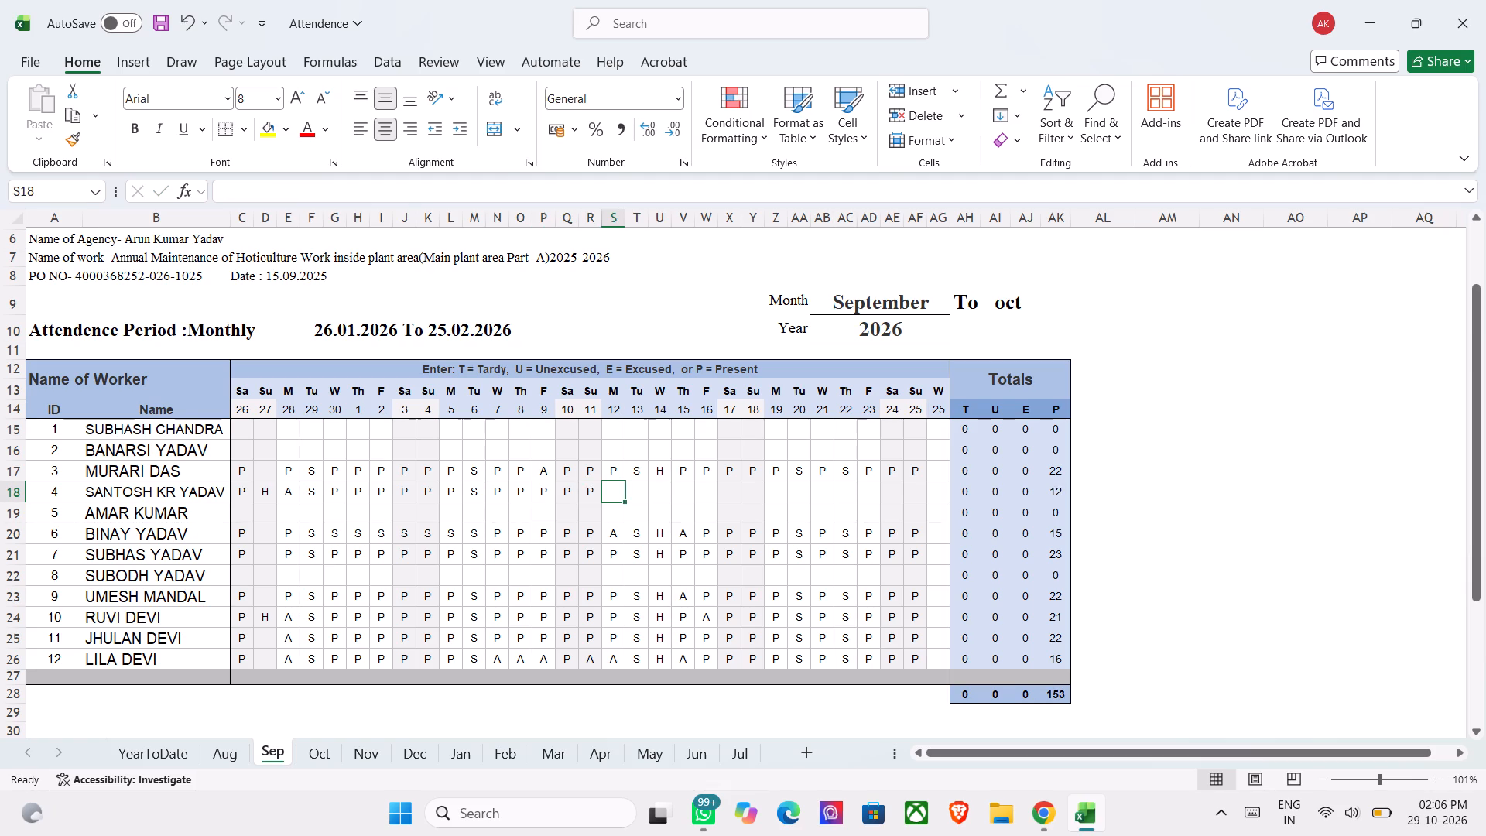
pyautogui.press('p')
pyautogui.press('Right')
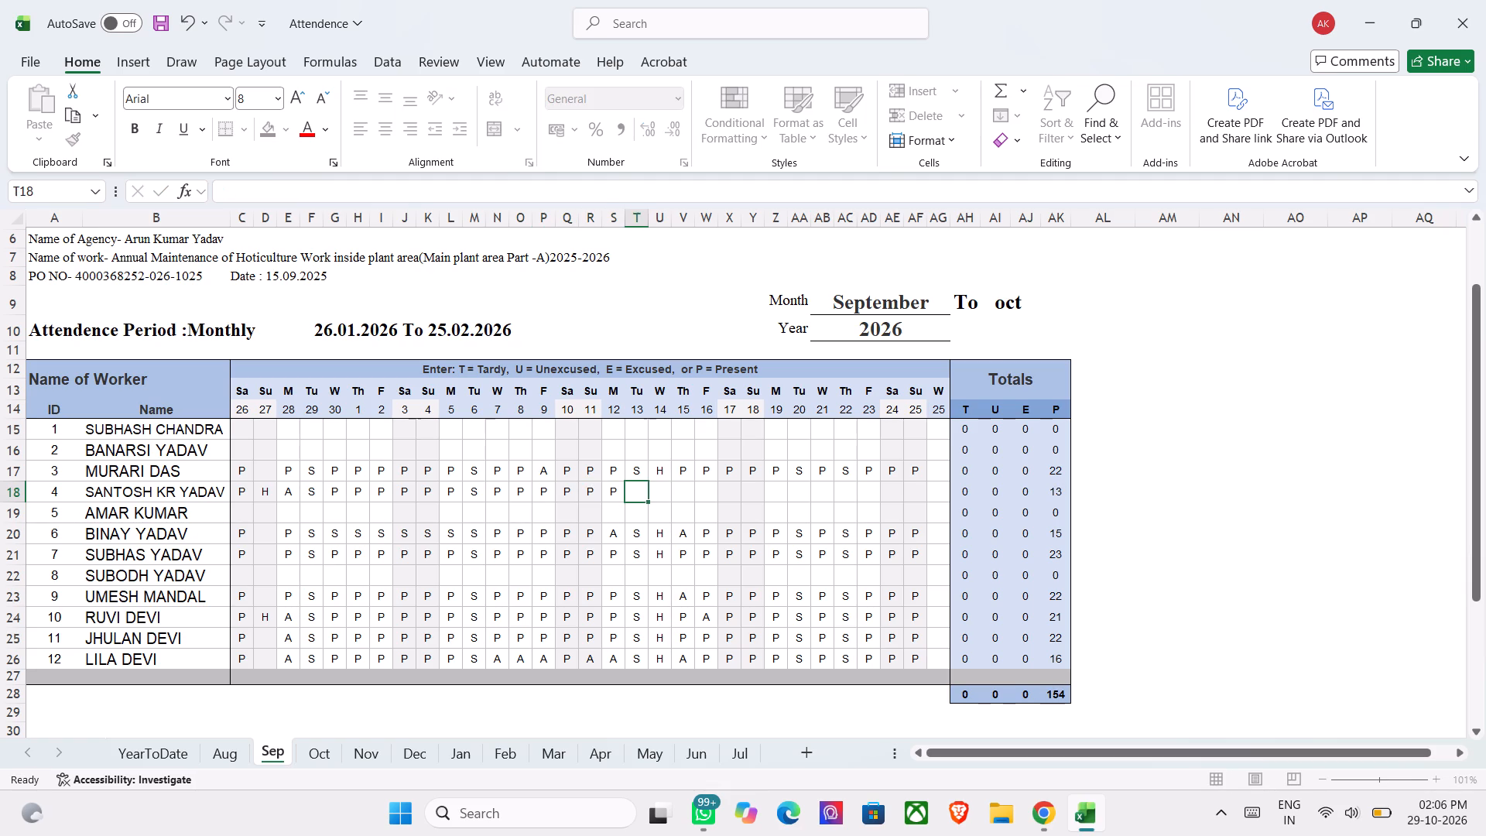
# Mark worker ID 4's attendance as S for Tuesday the 13th and H for Wednesday the 14th.
pyautogui.press('s')
pyautogui.press('Right')
pyautogui.press('d')
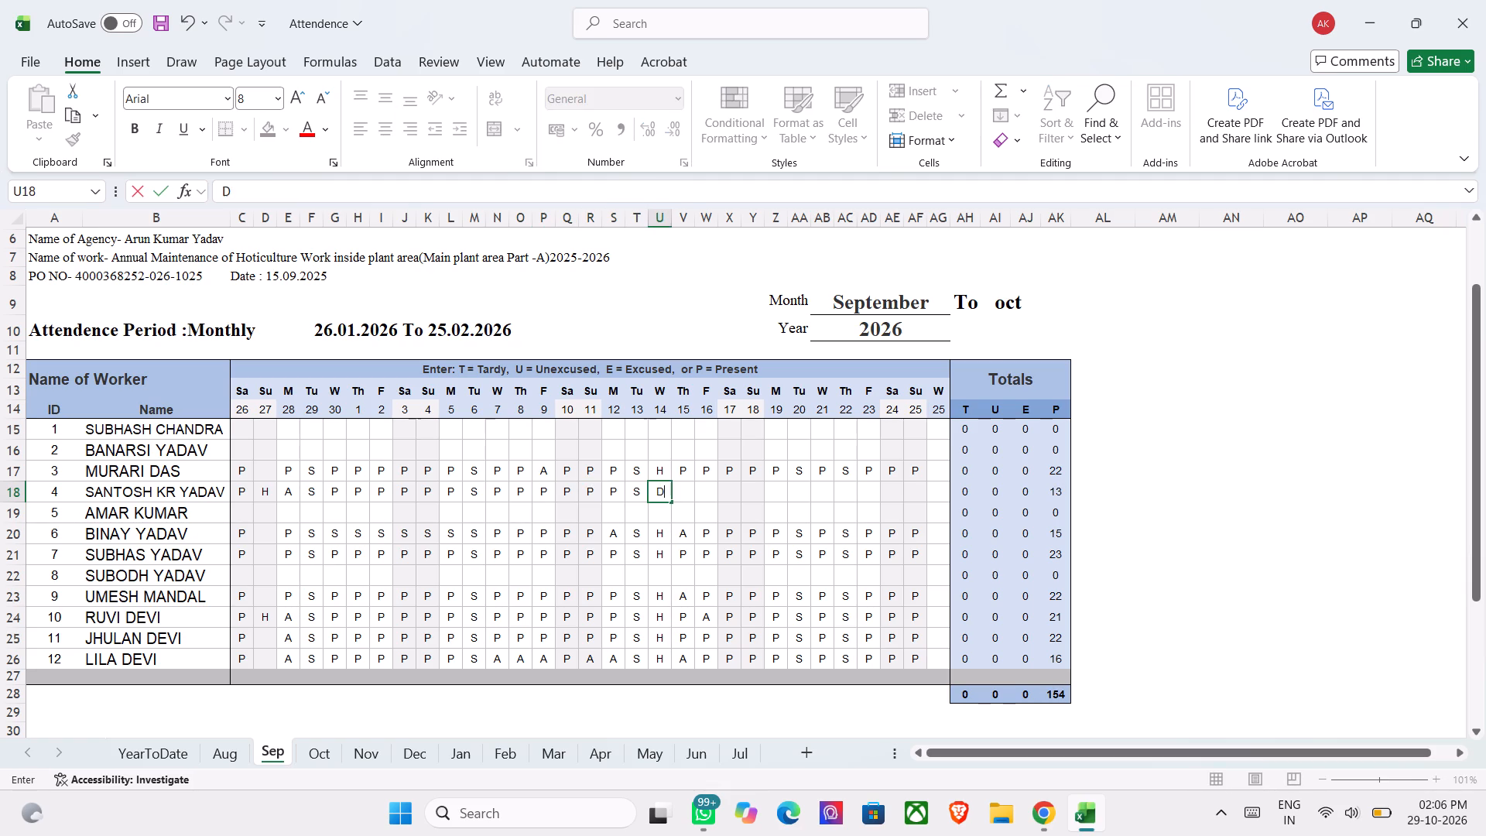
pyautogui.press('Right')
pyautogui.press('BackSpace')
pyautogui.press('BackSpace')
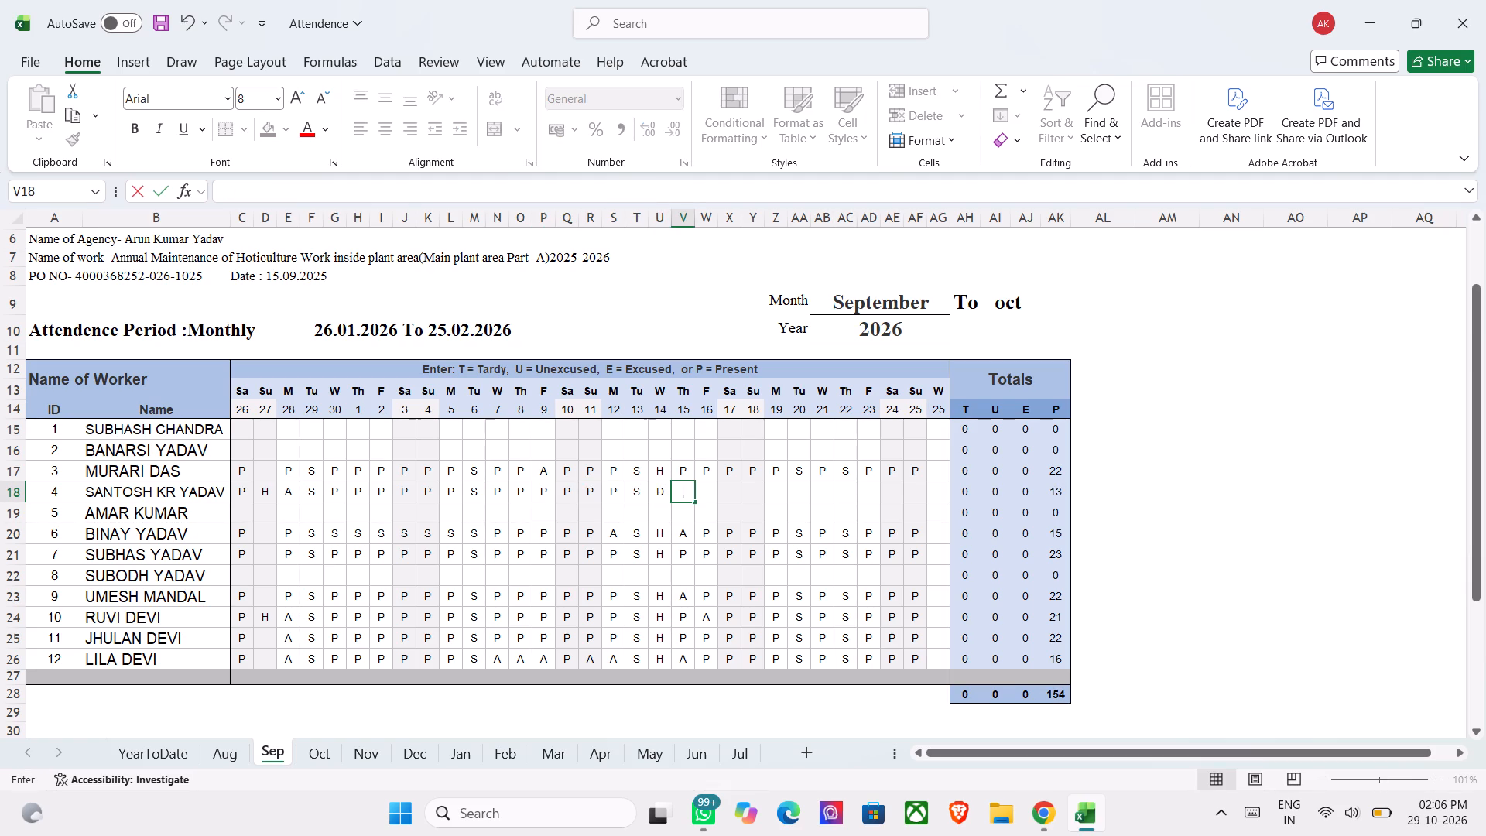
pyautogui.press('Left')
pyautogui.press('BackSpace')
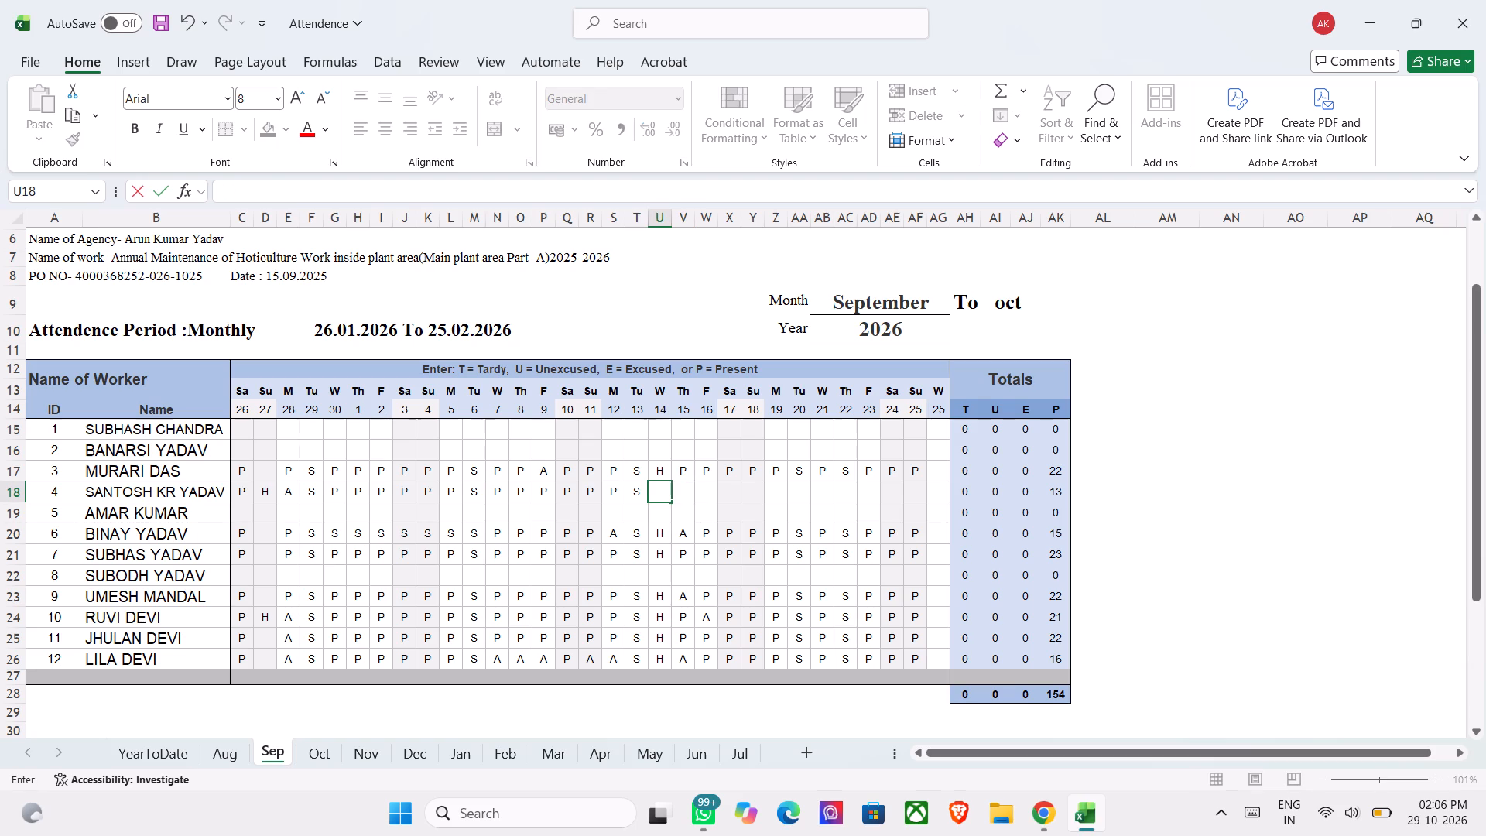
pyautogui.press('h')
pyautogui.press('Right')
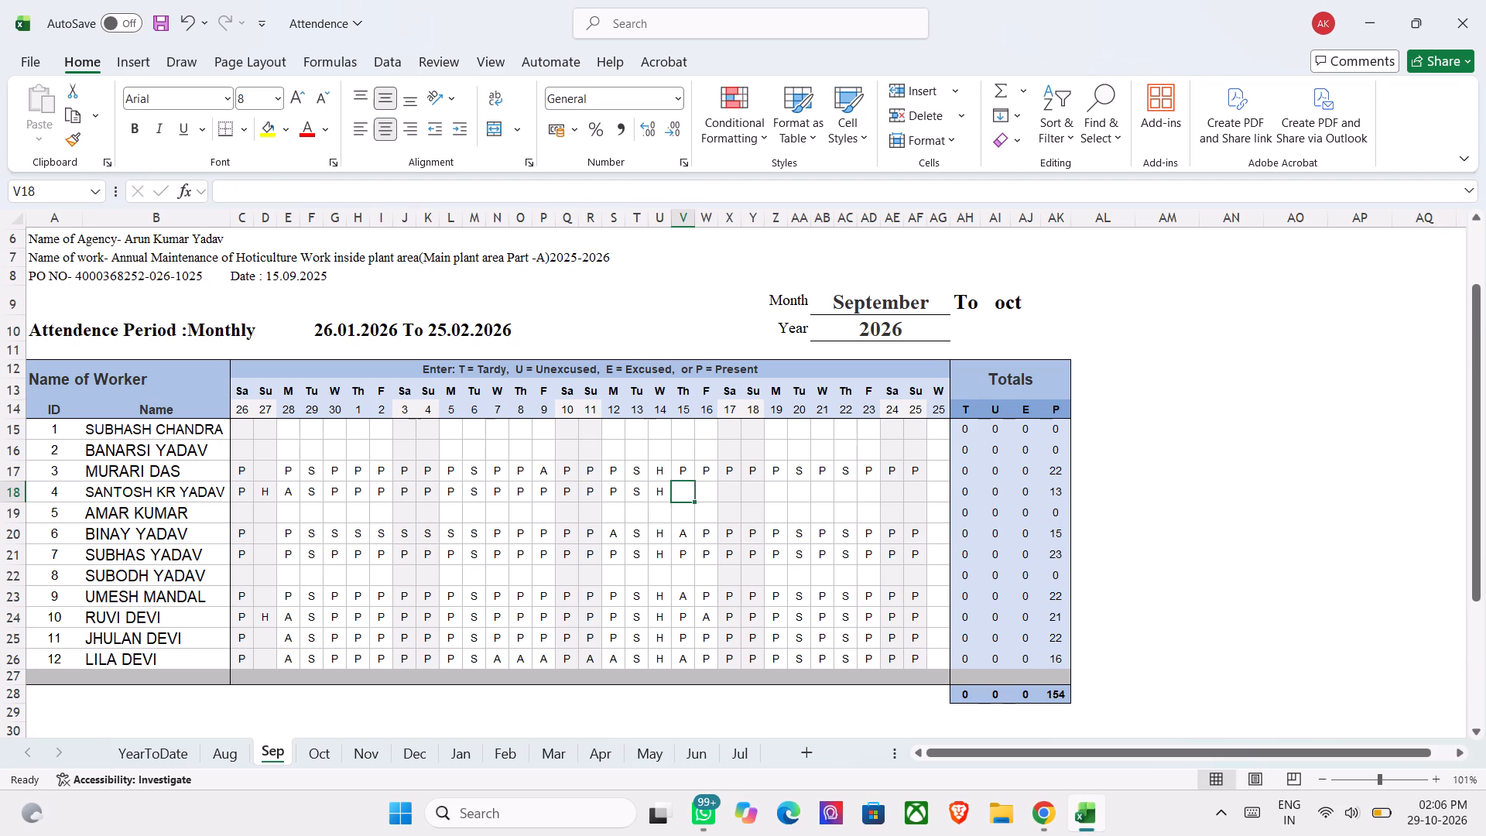
# Mark worker ID 4's attendance as P from Thursday the 15th through Monday the 19th.
pyautogui.press('p')
pyautogui.press('Right')
pyautogui.press('p')
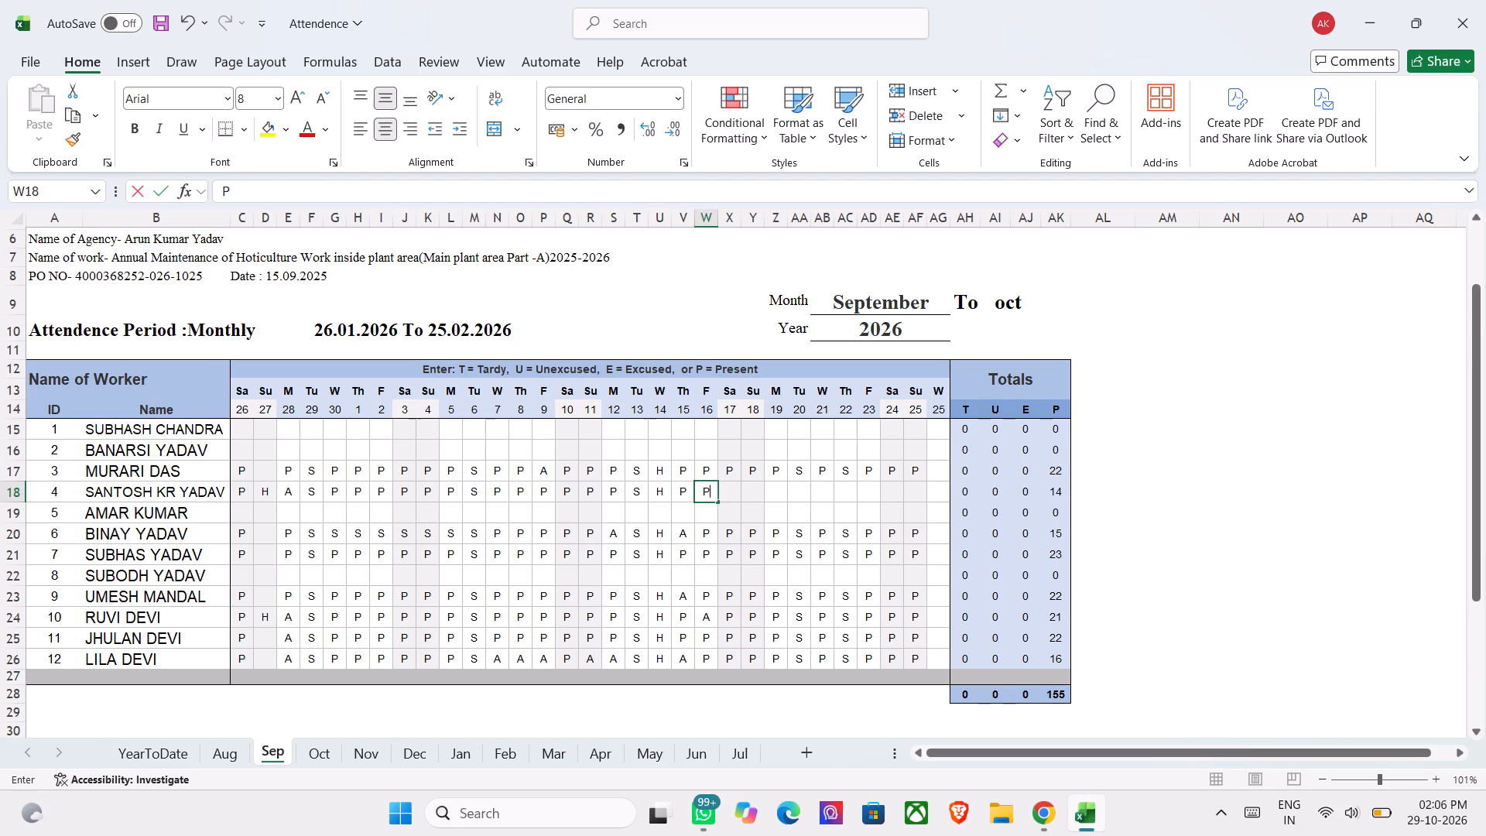
pyautogui.press('Right')
pyautogui.press('p')
pyautogui.press('Right')
pyautogui.press('p')
pyautogui.press('Right')
pyautogui.press('p')
pyautogui.press('Right')
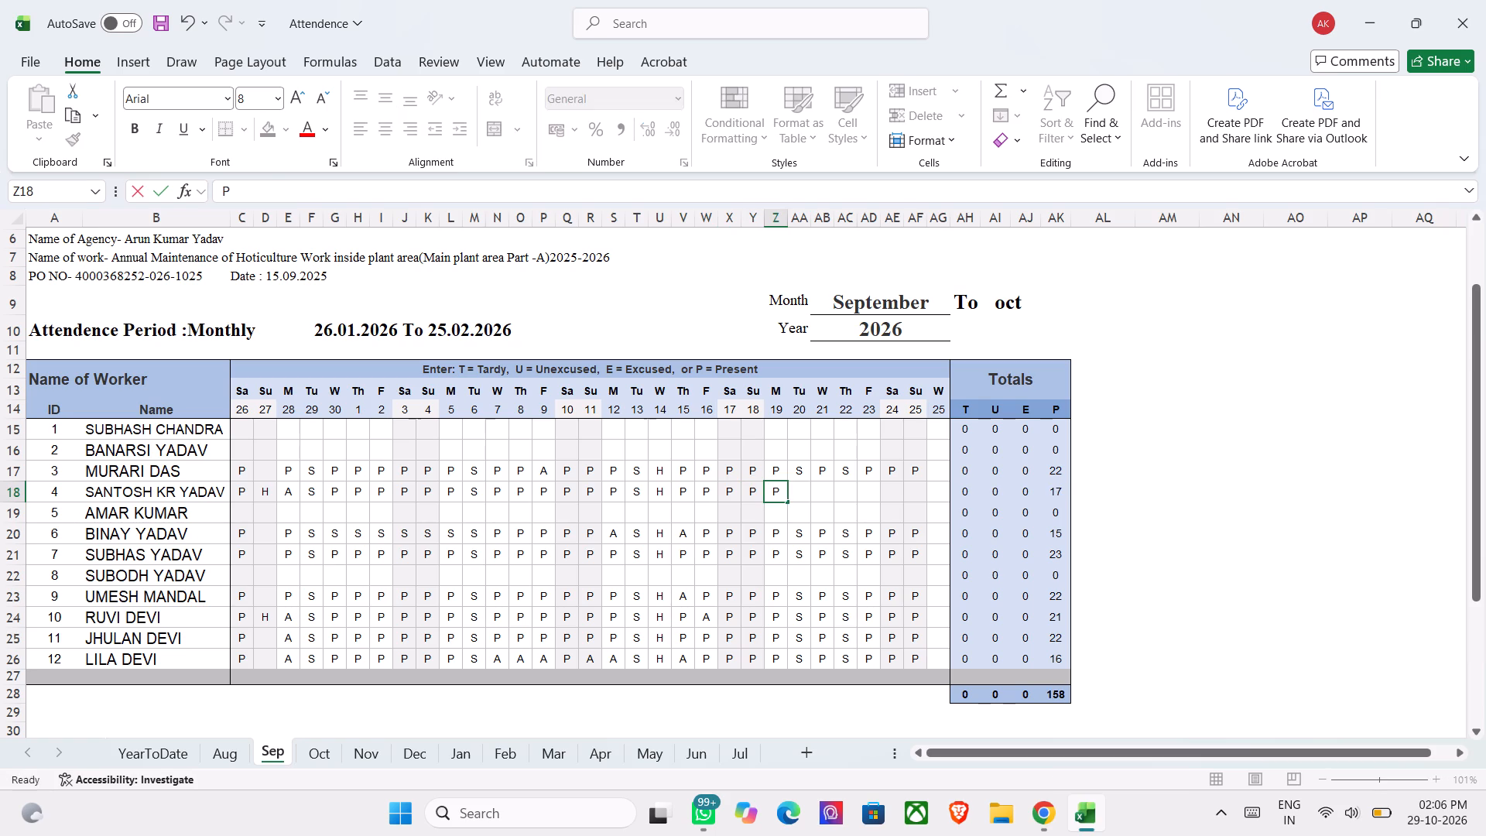
# Complete worker ID 4's row with S on the 20th, P on the 21st, S on the 22nd, and P from the 23rd through the 25th.
pyautogui.press('s')
pyautogui.press('Right')
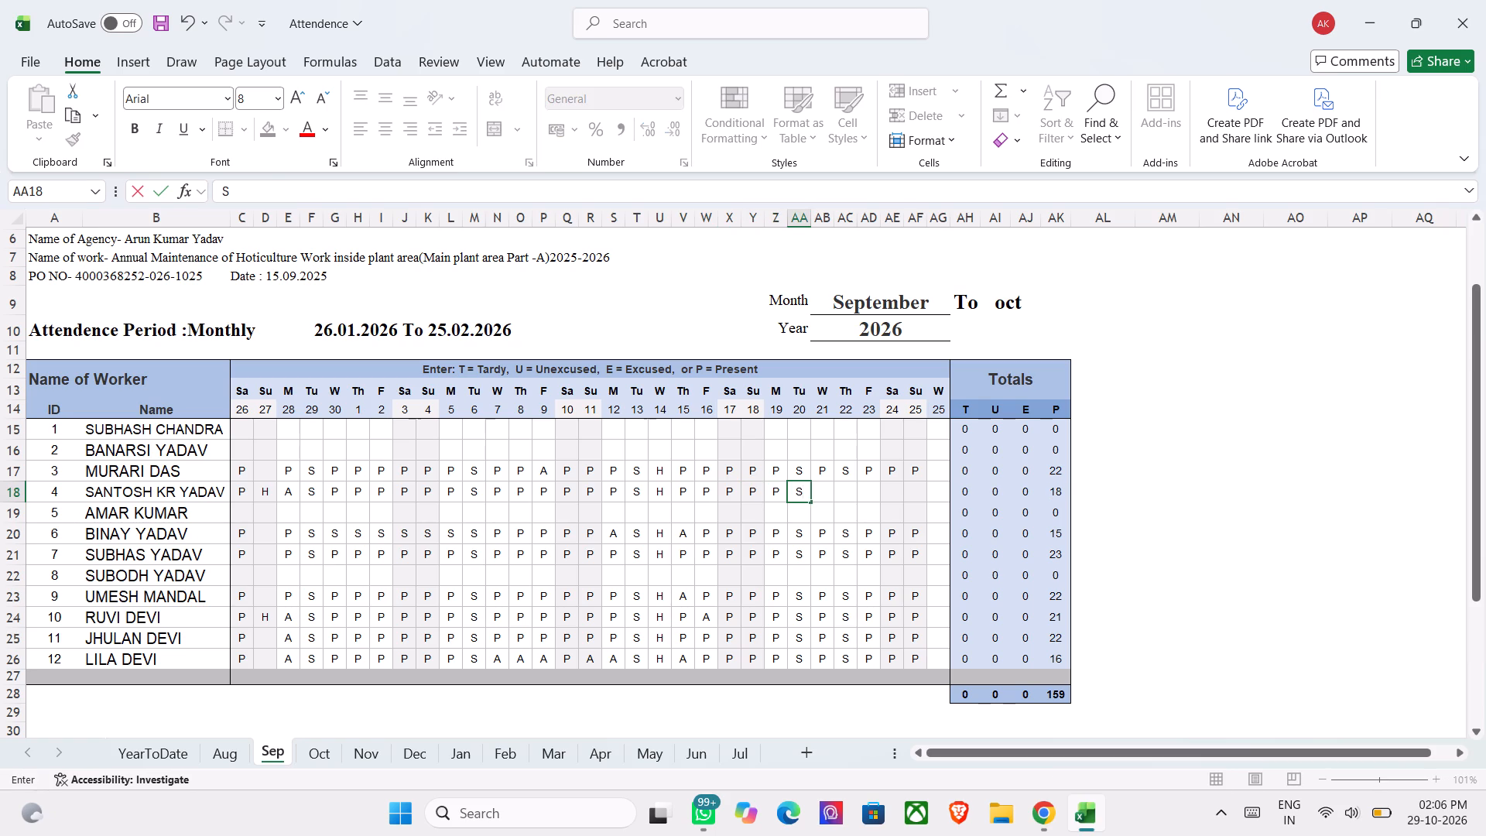
pyautogui.press('p')
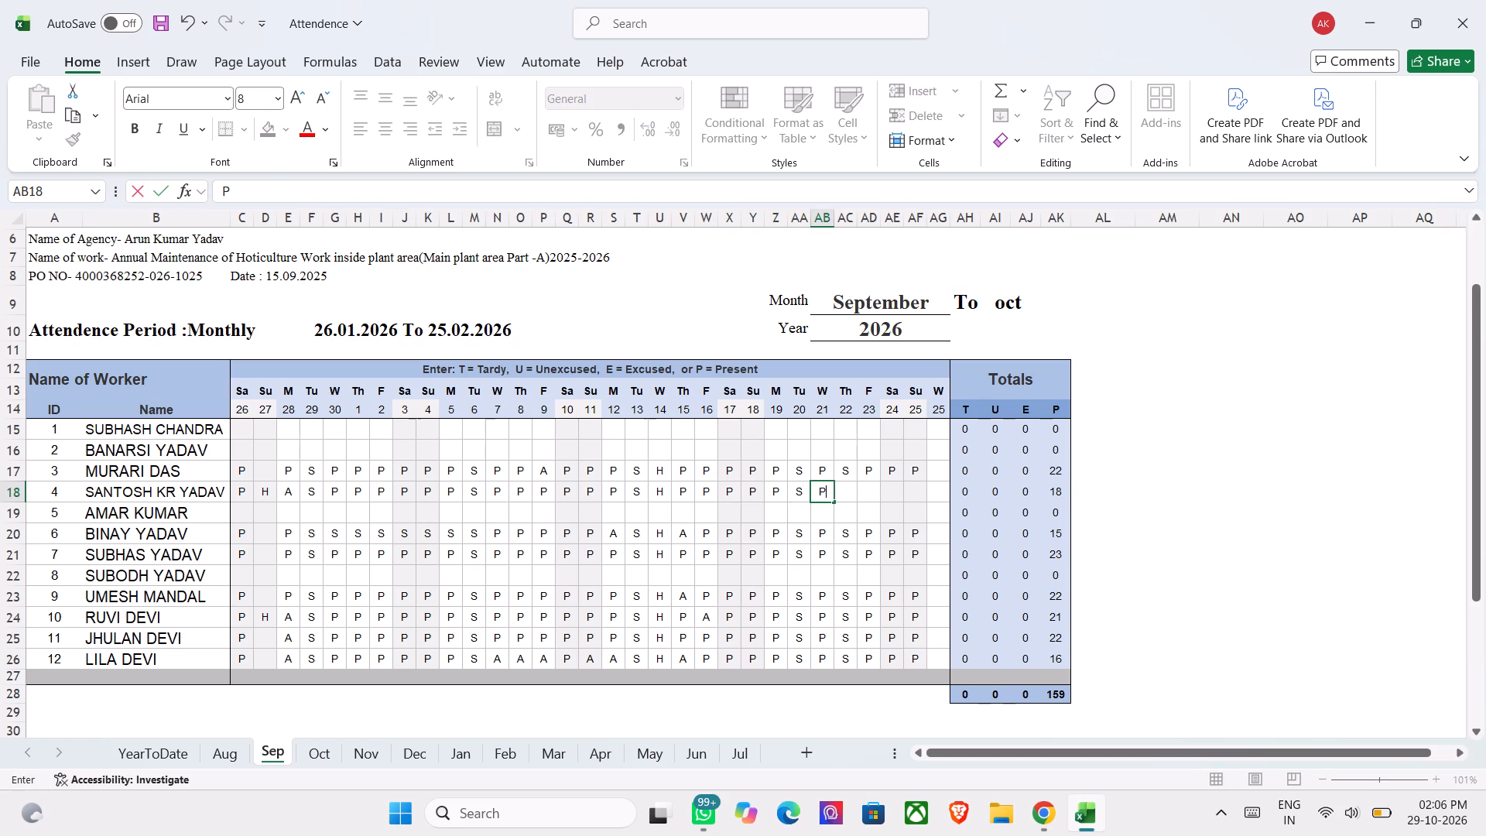
pyautogui.press('Right')
pyautogui.press('s')
pyautogui.press('Right')
pyautogui.press('p')
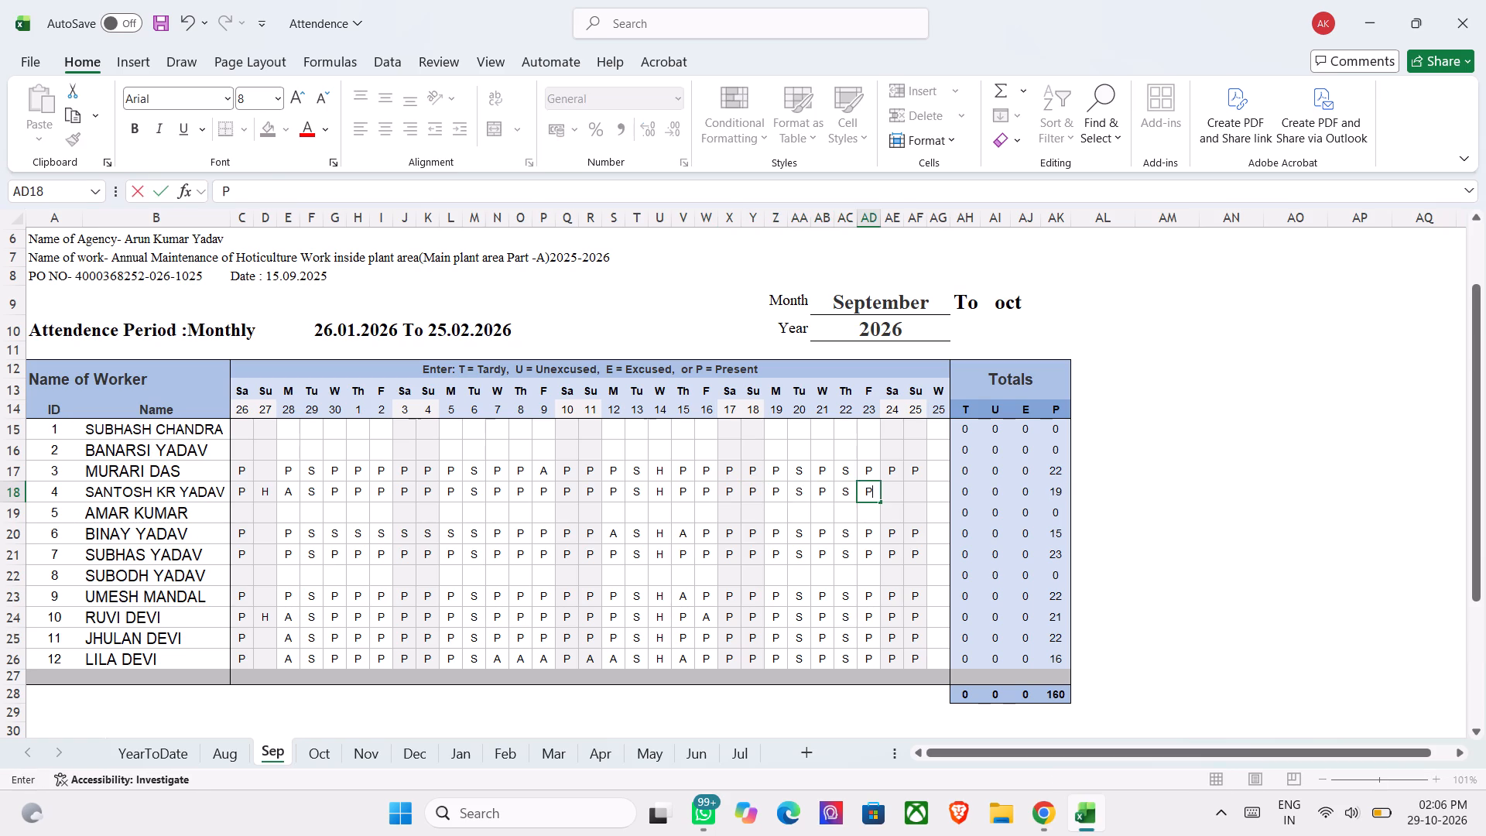
pyautogui.press('Right')
pyautogui.press('p')
pyautogui.press('Right')
pyautogui.press('p')
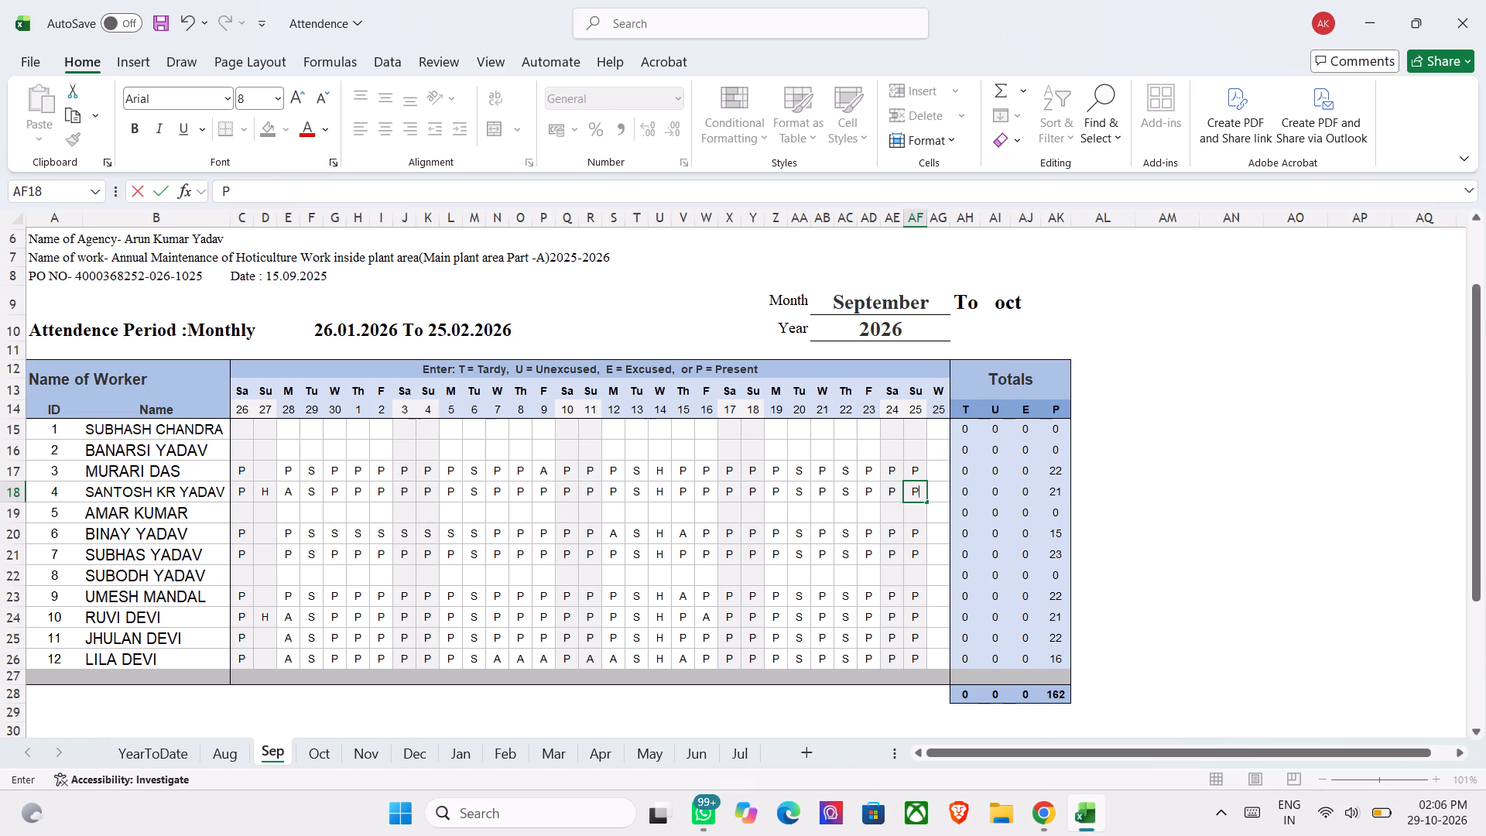
# Mark worker ID 2's attendance as P for Saturday the 26th.
pyautogui.click(241, 454)
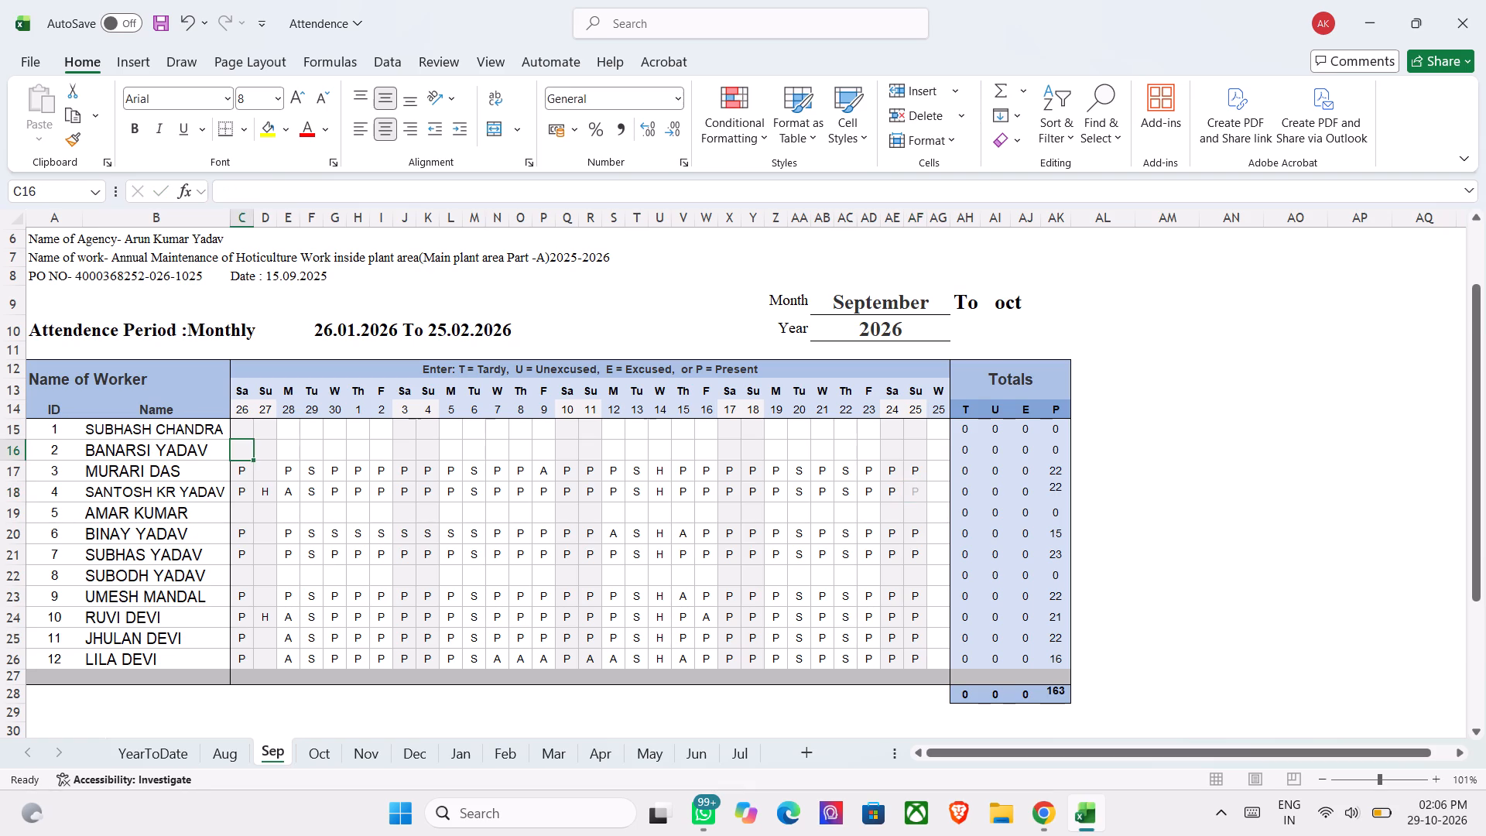
pyautogui.press('p')
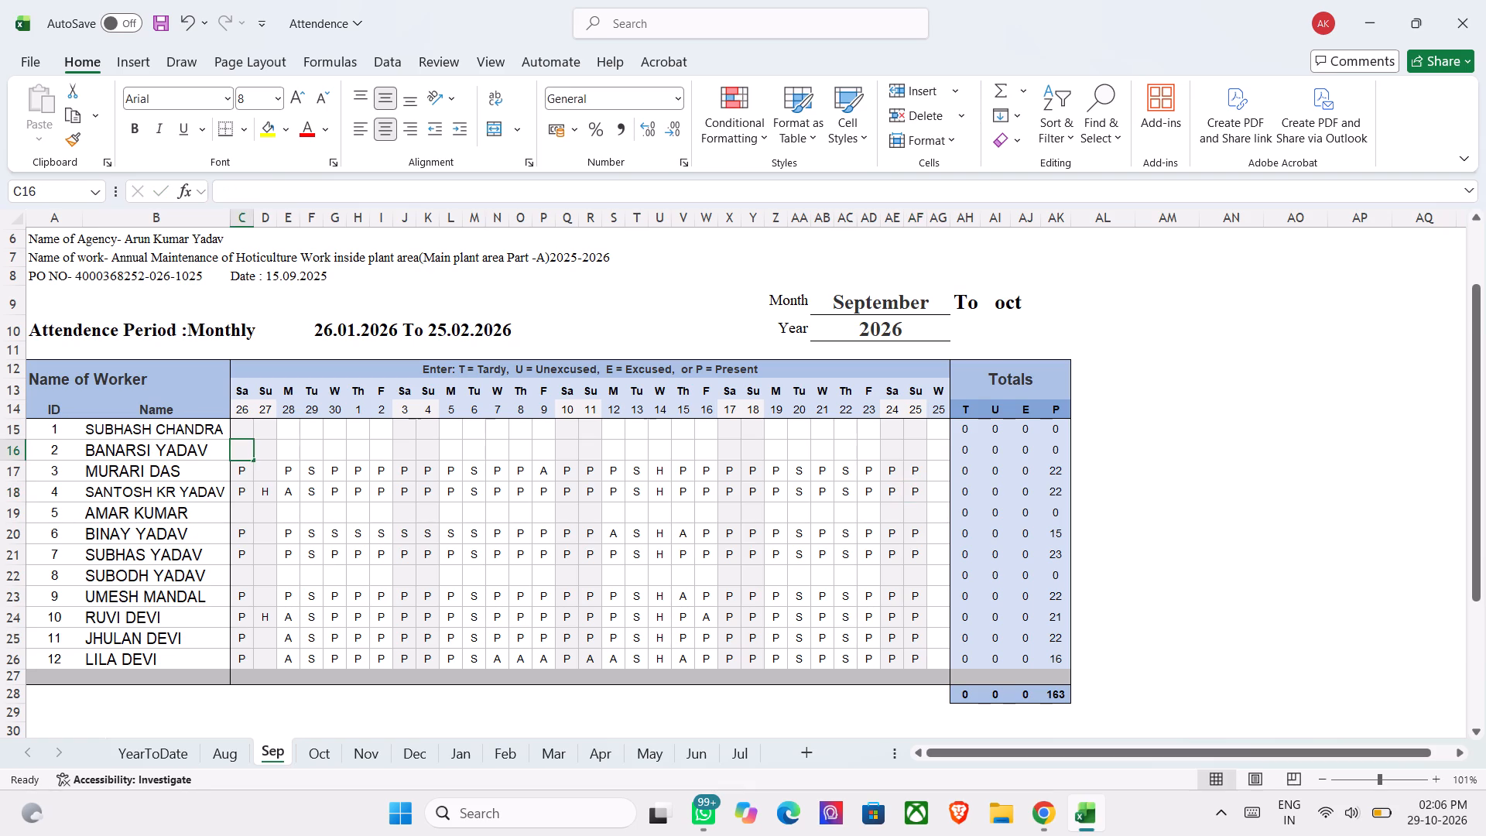
pyautogui.press('Right')
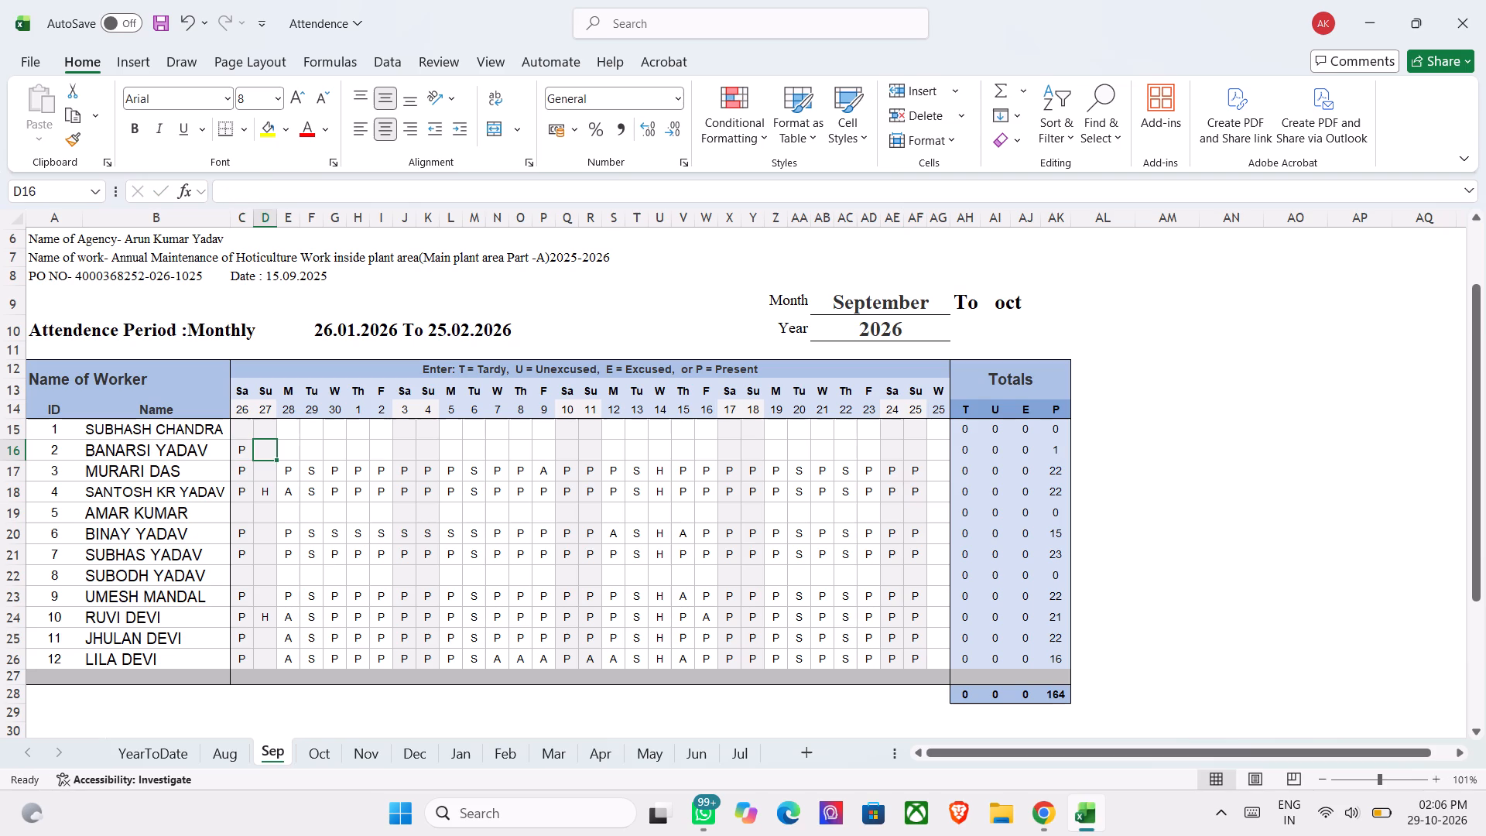